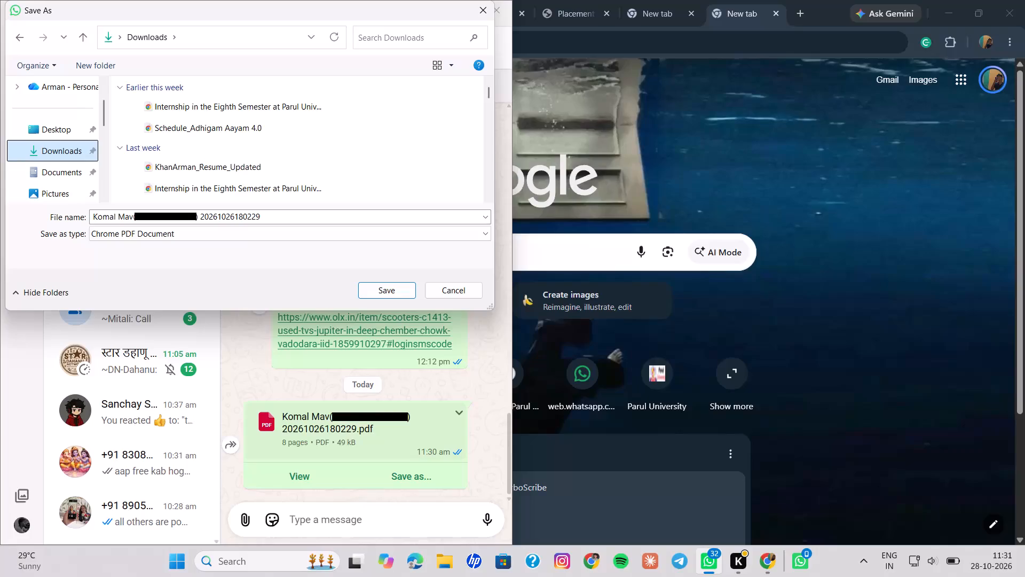
Shorten the PDF's file name to just the person's name, removing the parenthesized part and the trailing date-time number.
{"action": "left_click", "coordinate": [313, 222]}
{"action": "left_click", "coordinate": [313, 222]}
{"action": "key", "text": "BackSpace"}
{"action": "key", "text": "BackSpace"}
{"action": "key", "text": "BackSpace"}
{"action": "key", "text": "BackSpace"}
{"action": "key", "text": "BackSpace"}
{"action": "key", "text": "BackSpace"}
{"action": "key", "text": "BackSpace"}
{"action": "key", "text": "BackSpace"}
{"action": "key", "text": "BackSpace"}
{"action": "key", "text": "BackSpace"}
{"action": "key", "text": "BackSpace"}
{"action": "key", "text": "BackSpace"}
{"action": "key", "text": "BackSpace"}
{"action": "key", "text": "BackSpace"}
{"action": "key", "text": "BackSpace"}
{"action": "key", "text": "BackSpace"}
{"action": "key", "text": "BackSpace"}
{"action": "key", "text": "BackSpace"}
{"action": "key", "text": "BackSpace"}
{"action": "key", "text": "BackSpace"}
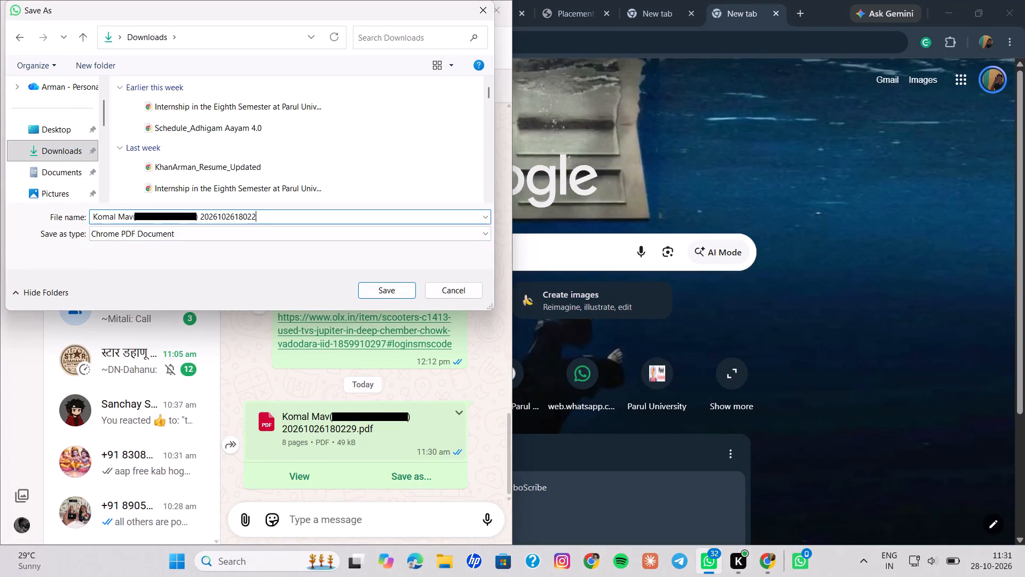
{"action": "key", "text": "BackSpace"}
{"action": "key", "text": "BackSpace"}
{"action": "key", "text": "BackSpace"}
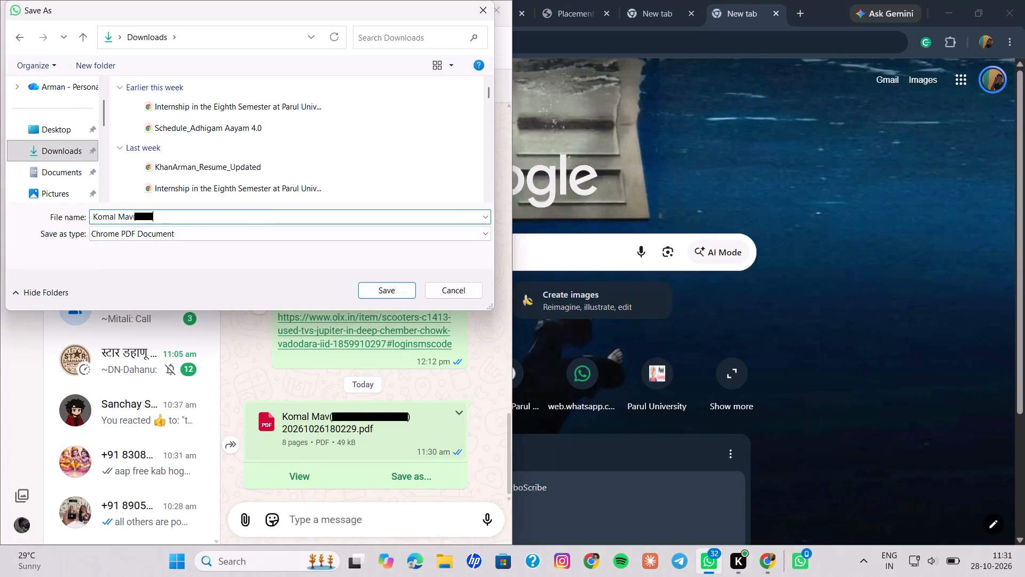
{"action": "key", "text": "BackSpace"}
{"action": "key", "text": "BackSpace"}
{"action": "key", "text": "BackSpace"}
{"action": "key", "text": "BackSpace"}
{"action": "key", "text": "BackSpace"}
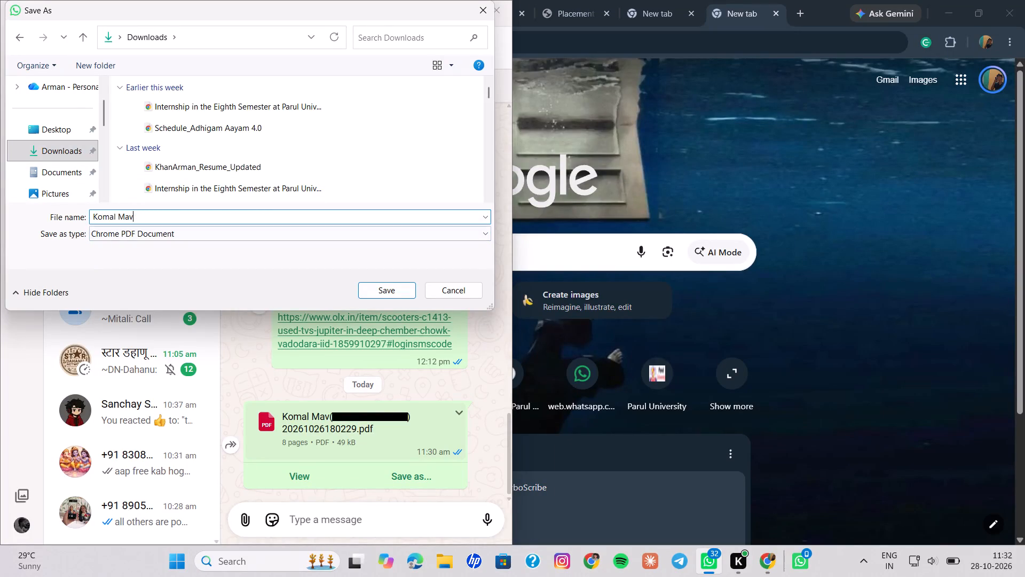
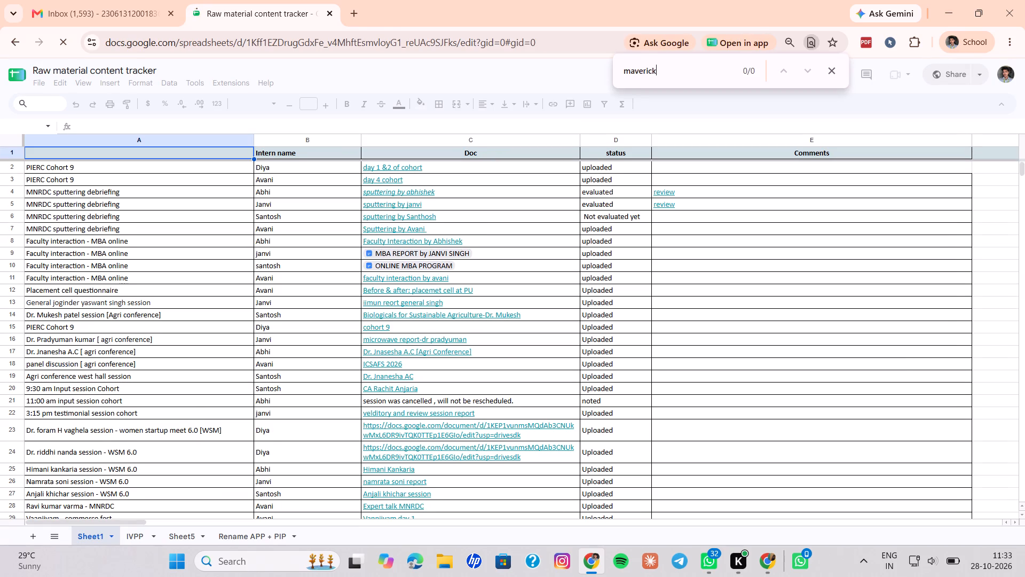
{"action": "key", "text": "BackSpace"}
{"action": "key", "text": "BackSpace"}
{"action": "key", "text": "BackSpace"}
{"action": "key", "text": "BackSpace"}
{"action": "key", "text": "BackSpace"}
{"action": "key", "text": "BackSpace"}
{"action": "key", "text": "BackSpace"}
{"action": "key", "text": "BackSpace"}
{"action": "key", "text": "BackSpace"}
{"action": "key", "text": "BackSpace"}
{"action": "key", "text": "BackSpace"}
{"action": "key", "text": "BackSpace"}
{"action": "key", "text": "BackSpace"}
{"action": "key", "text": "BackSpace"}
{"action": "key", "text": "BackSpace"}
{"action": "key", "text": "BackSpace"}
{"action": "key", "text": "BackSpace"}
{"action": "key", "text": "BackSpace"}
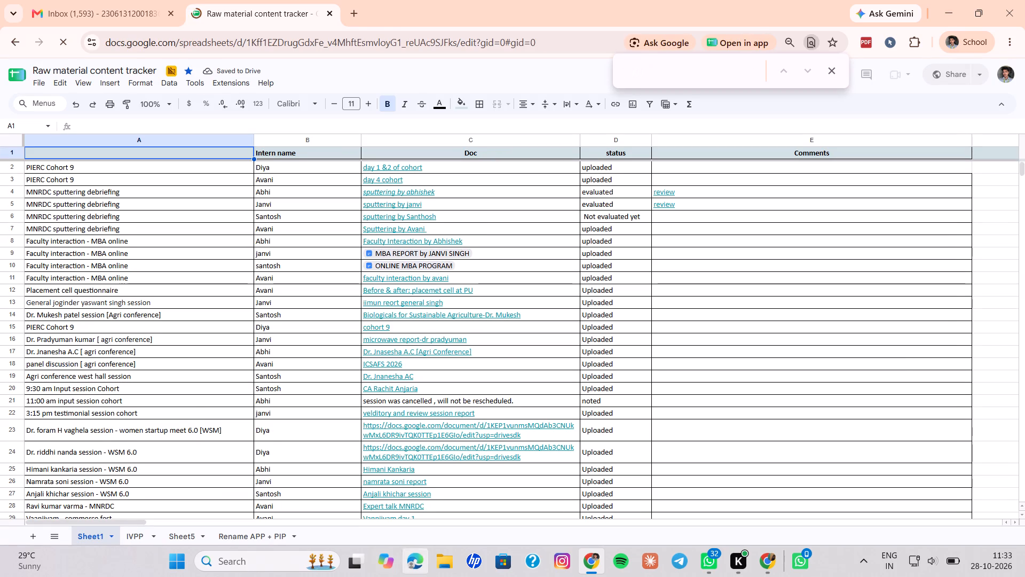
Search within the tracker's Sheet1 for "maver", clear the term, and look through the listed session rows.
{"action": "left_click", "coordinate": [653, 208]}
{"action": "left_click", "coordinate": [676, 252]}
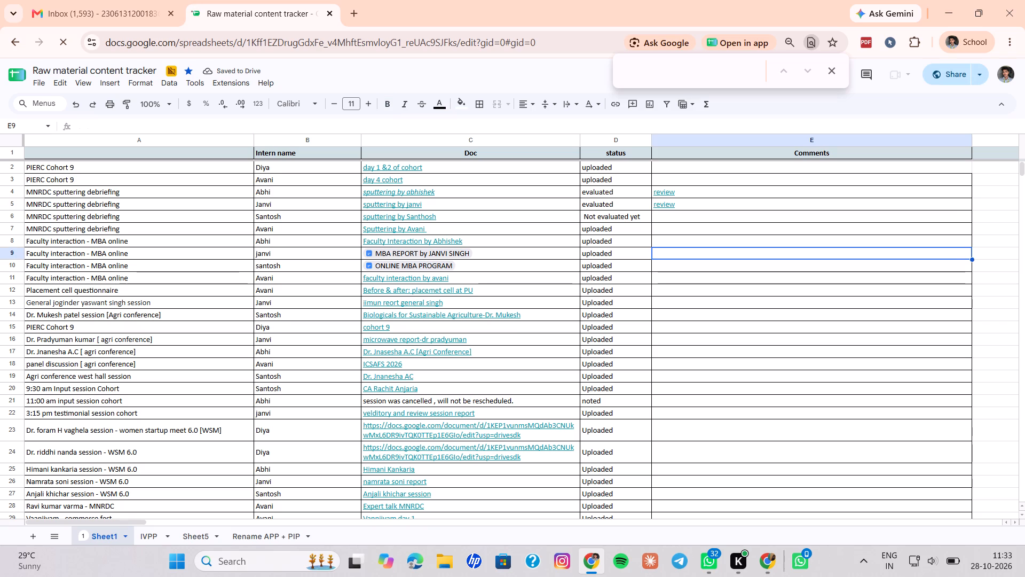
{"action": "key", "text": "ctrl+f"}
{"action": "type", "text": "ma"}
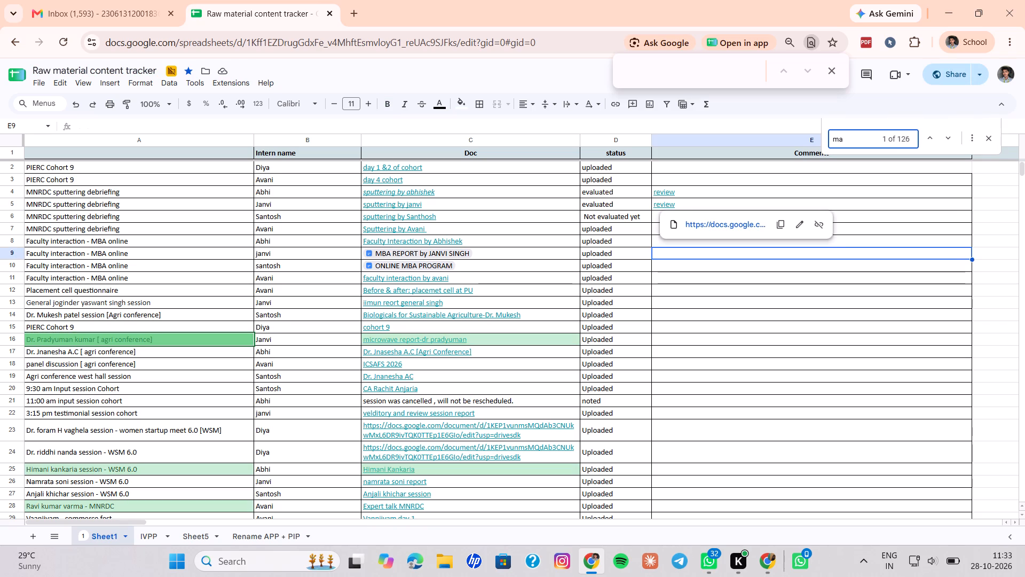
{"action": "type", "text": "ver"}
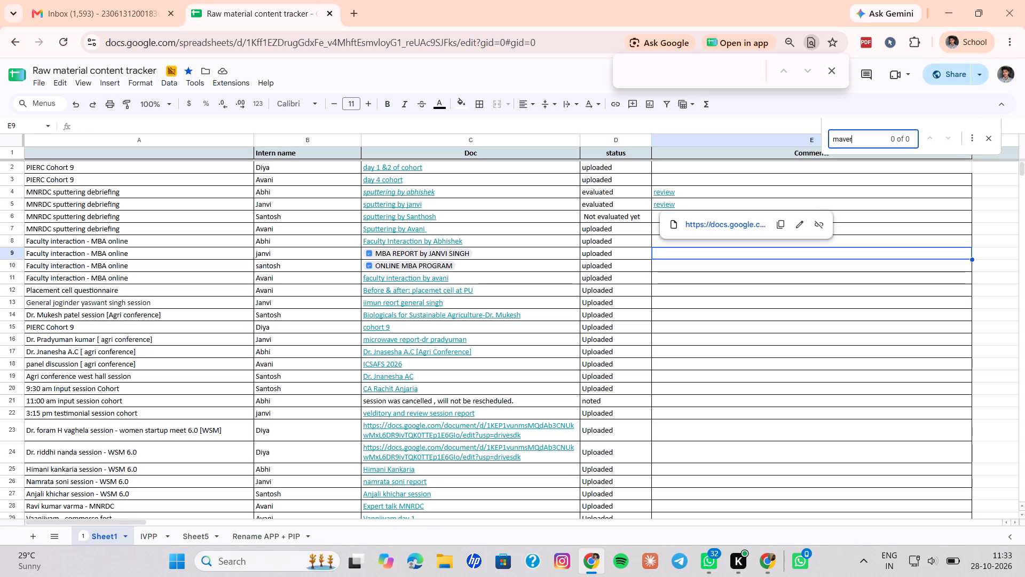
{"action": "key", "text": "BackSpace"}
{"action": "key", "text": "BackSpace"}
{"action": "type", "text": "ri"}
{"action": "key", "text": "BackSpace"}
{"action": "key", "text": "BackSpace"}
{"action": "key", "text": "BackSpace"}
{"action": "key", "text": "BackSpace"}
{"action": "key", "text": "BackSpace"}
{"action": "key", "text": "BackSpace"}
{"action": "key", "text": "BackSpace"}
{"action": "key", "text": "BackSpace"}
{"action": "key", "text": "BackSpace"}
{"action": "key", "text": "BackSpace"}
{"action": "key", "text": "BackSpace"}
{"action": "key", "text": "BackSpace"}
{"action": "key", "text": "BackSpace"}
{"action": "key", "text": "BackSpace"}
{"action": "key", "text": "BackSpace"}
{"action": "key", "text": "BackSpace"}
{"action": "key", "text": "BackSpace"}
{"action": "key", "text": "BackSpace"}
{"action": "key", "text": "BackSpace"}
{"action": "key", "text": "BackSpace"}
{"action": "scroll", "coordinate": [170, 372], "scroll_direction": "down", "scroll_amount": 1}
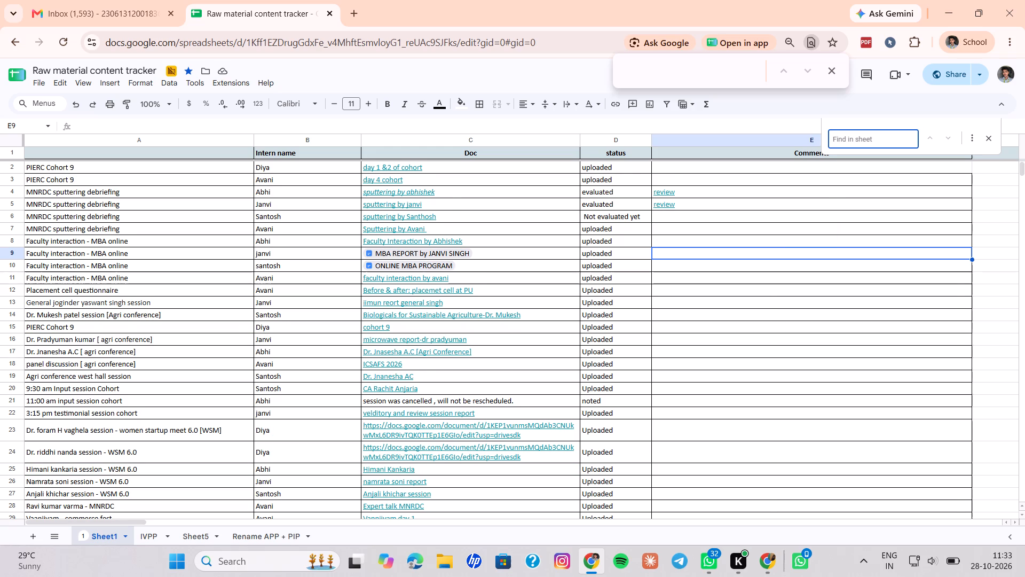
{"action": "scroll", "coordinate": [170, 372], "scroll_direction": "down", "scroll_amount": 1}
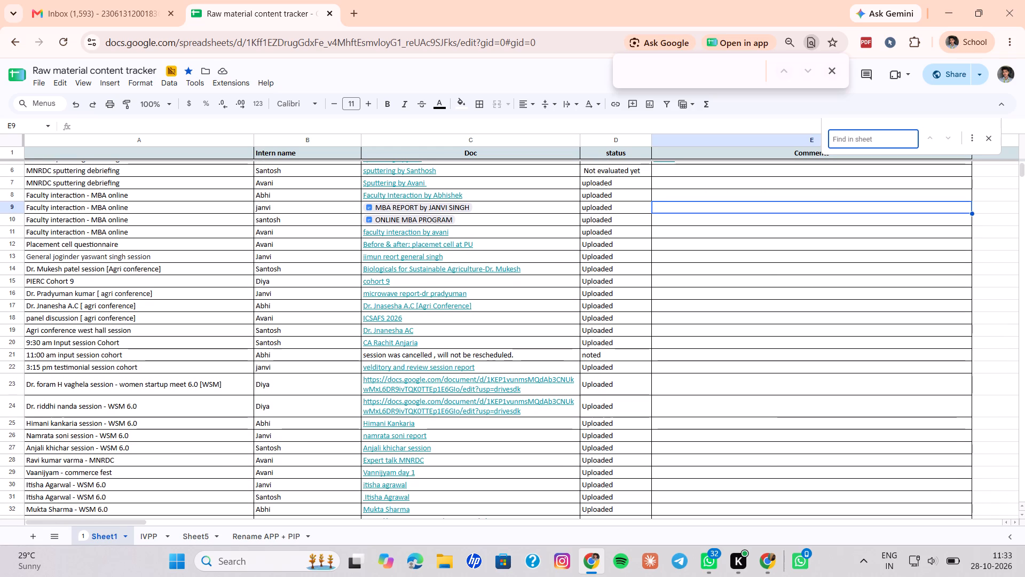
{"action": "left_click", "coordinate": [833, 71]}
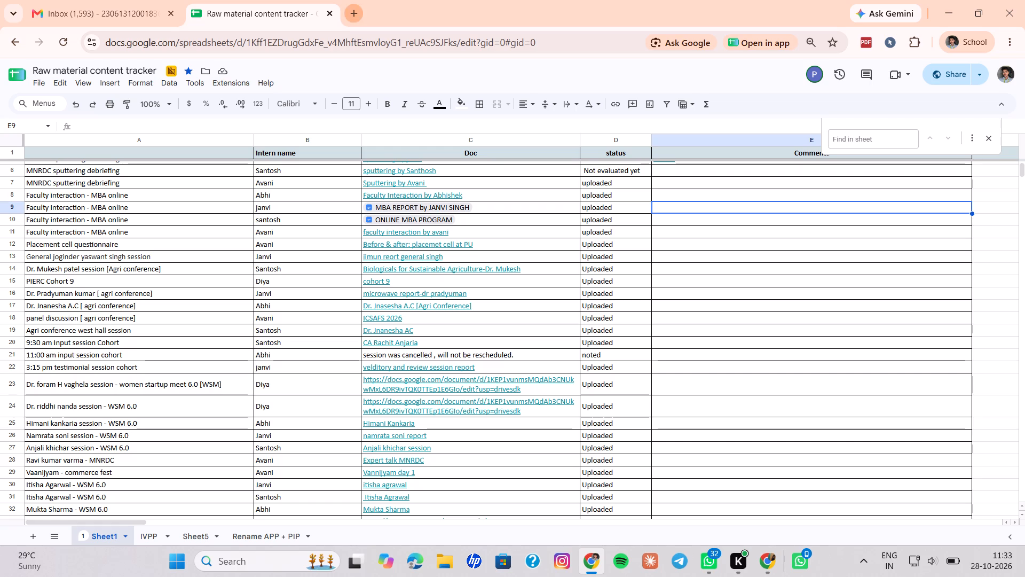
Search Google in a new tab for "What is Parul University Mavericks".
{"action": "left_click", "coordinate": [356, 14]}
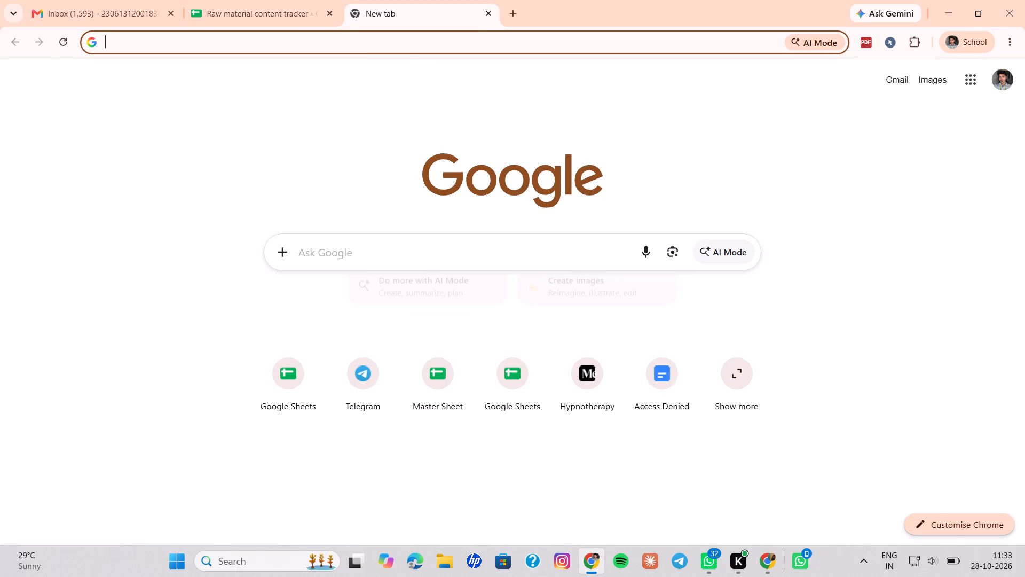
{"action": "left_click", "coordinate": [345, 253]}
{"action": "type", "text": "What is PAru"}
{"action": "key", "text": "BackSpace"}
{"action": "key", "text": "BackSpace"}
{"action": "key", "text": "a"}
{"action": "key", "text": "BackSpace"}
{"action": "key", "text": "BackSpace"}
{"action": "type", "text": "aruk"}
{"action": "key", "text": "space"}
{"action": "key", "text": "BackSpace"}
{"action": "key", "text": "BackSpace"}
{"action": "type", "text": "l Universi"}
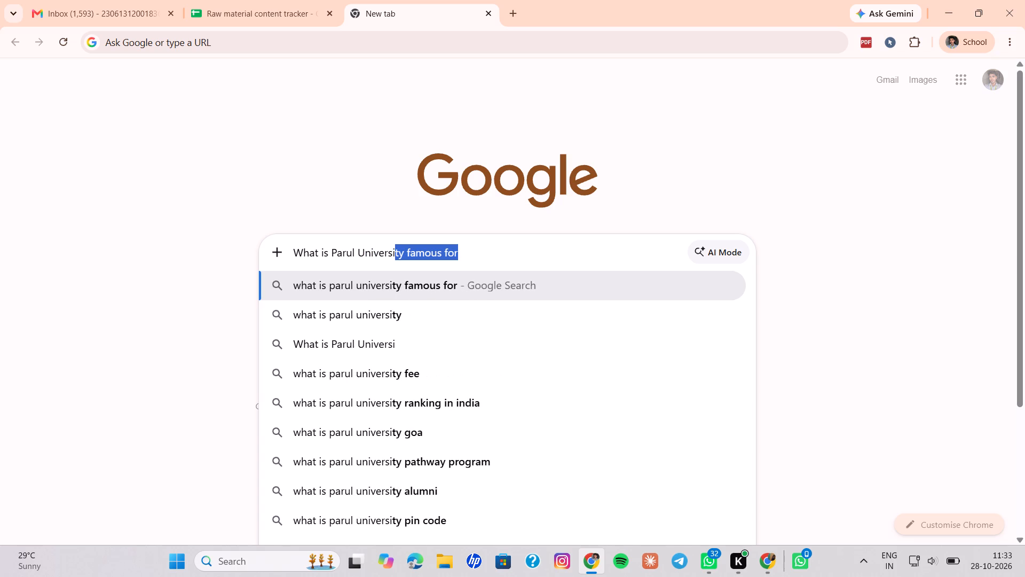
{"action": "type", "text": "ty"}
{"action": "key", "text": "space"}
{"action": "type", "text": "Mavericks"}
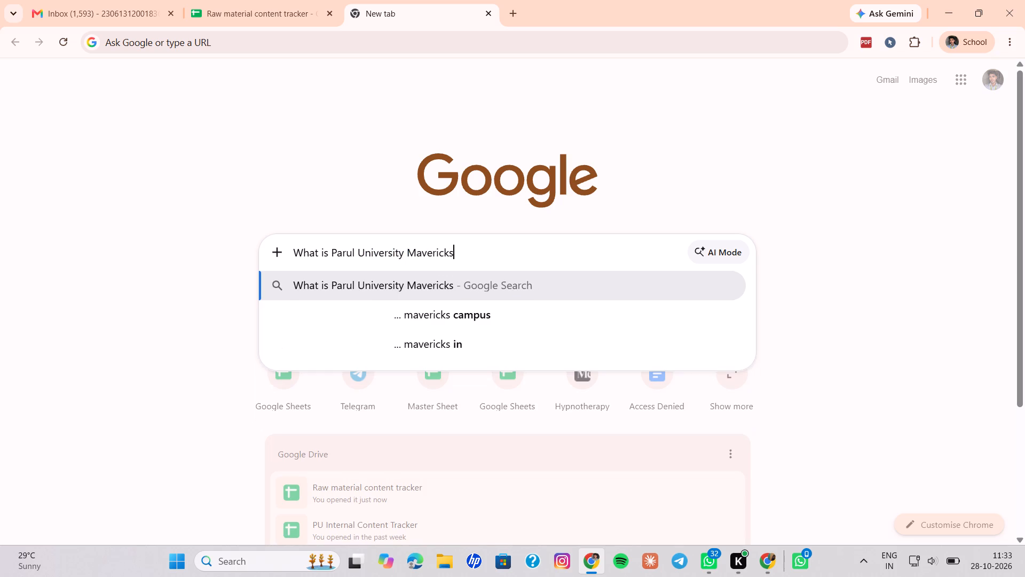
{"action": "key", "text": "Return"}
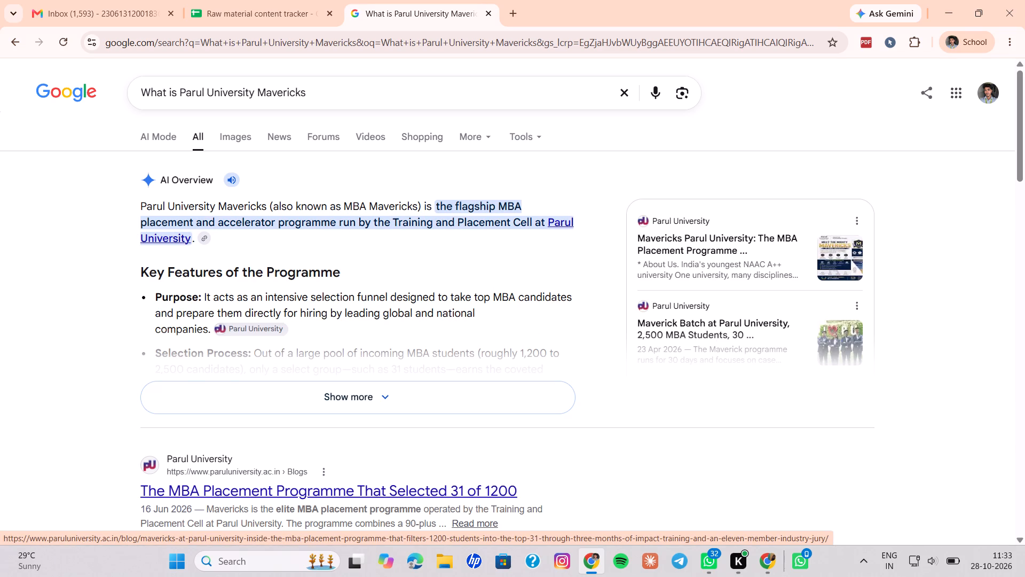
Open the Parul University blog result "The MBA Placement Programme That Selected 31 of 1200" and read its introduction.
{"action": "left_click", "coordinate": [297, 497]}
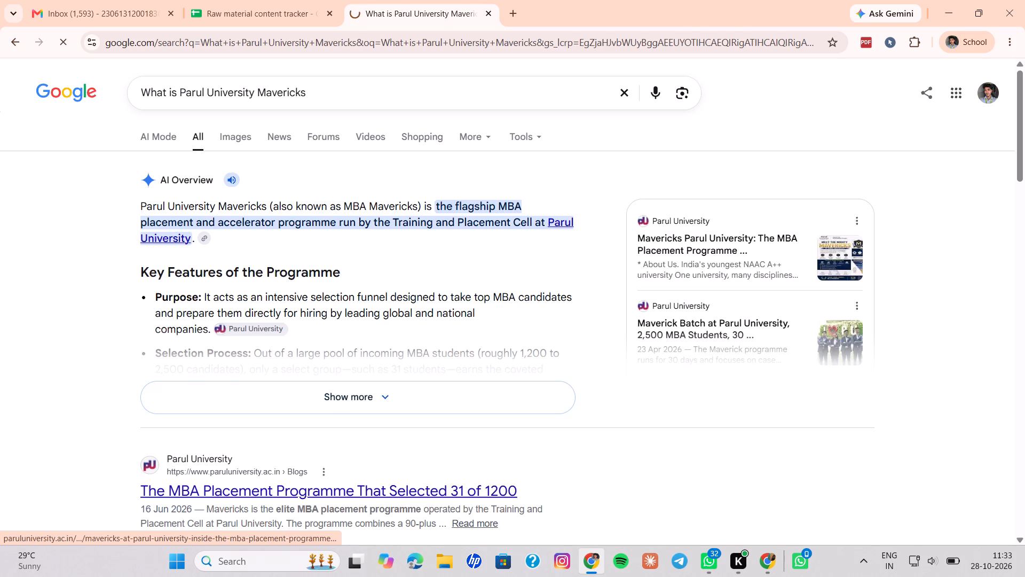
{"action": "scroll", "coordinate": [305, 393], "scroll_direction": "down", "scroll_amount": 2}
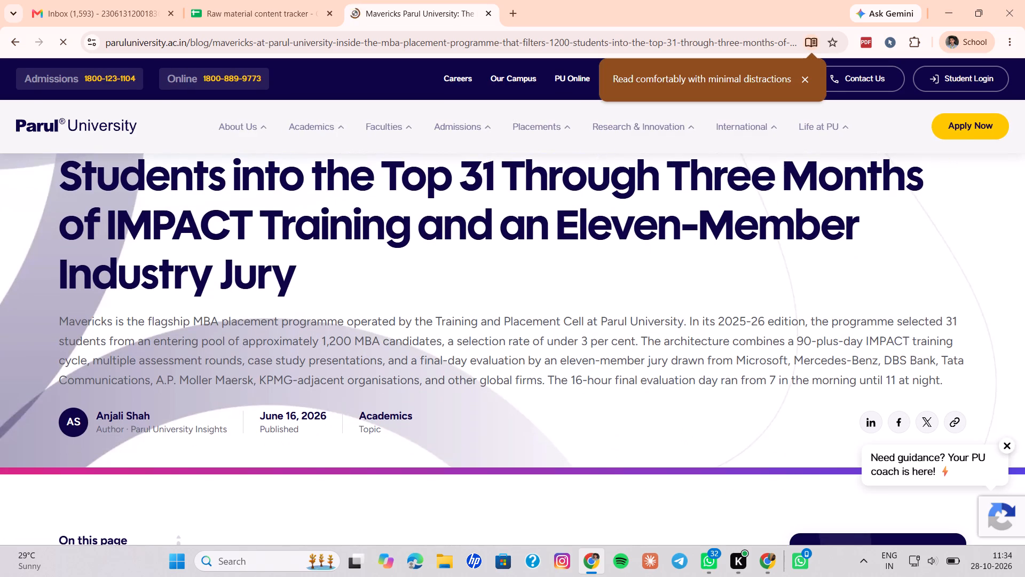
{"action": "left_click_drag", "start_coordinate": [57, 318], "coordinate": [251, 344]}
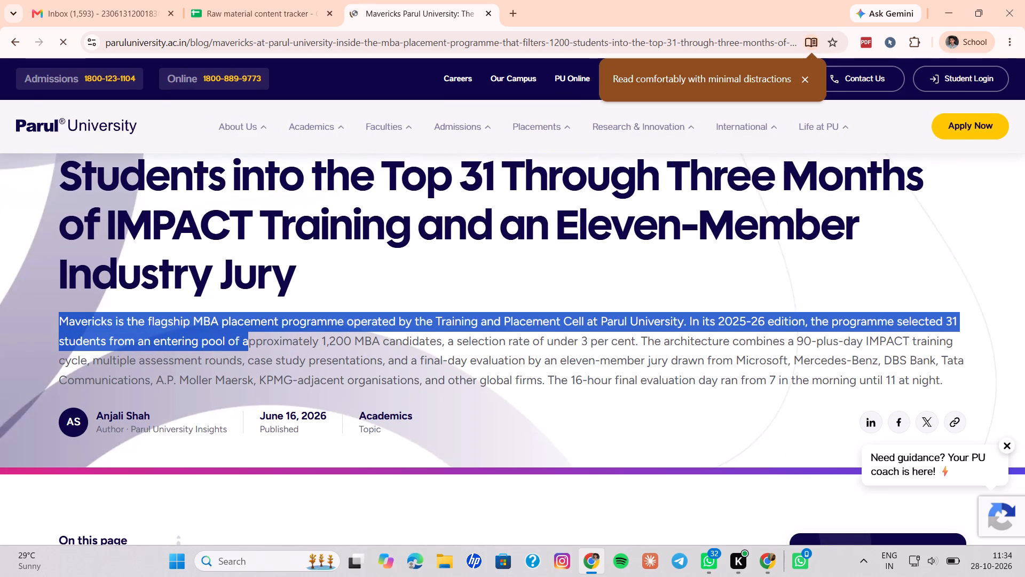
{"action": "left_click_drag", "start_coordinate": [251, 344], "coordinate": [488, 345]}
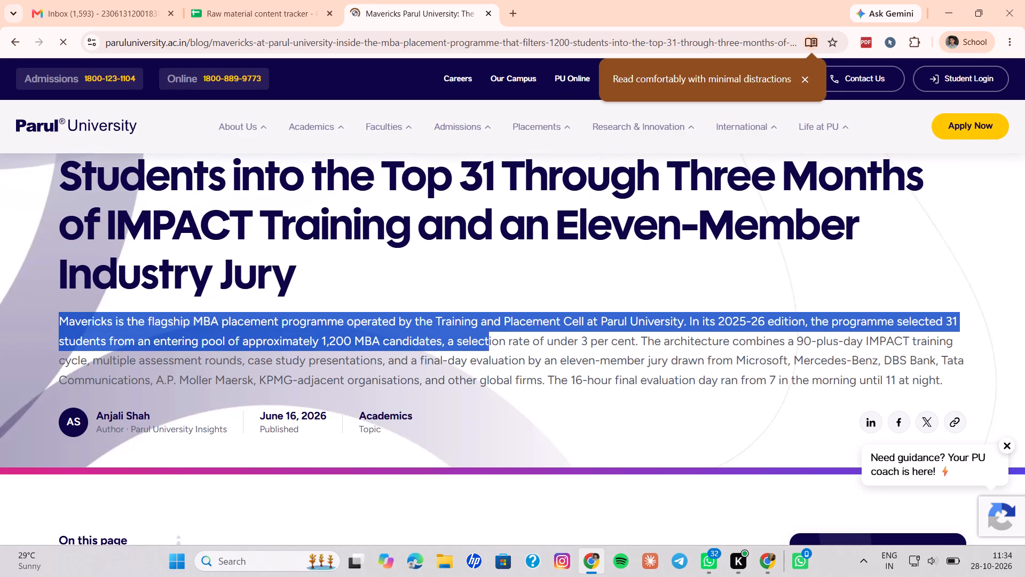
{"action": "left_click_drag", "start_coordinate": [488, 345], "coordinate": [334, 345]}
{"action": "left_click", "coordinate": [334, 345]}
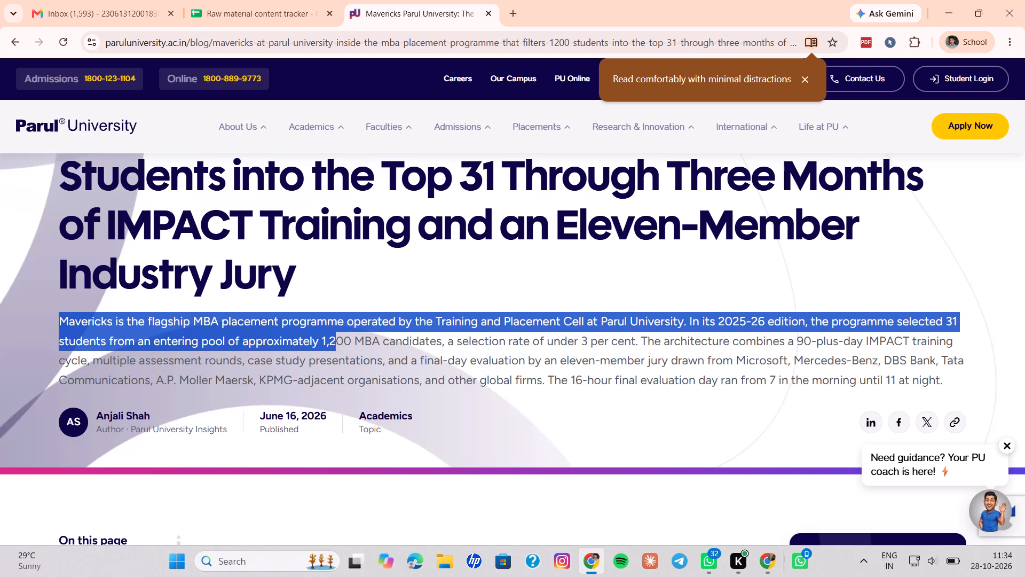
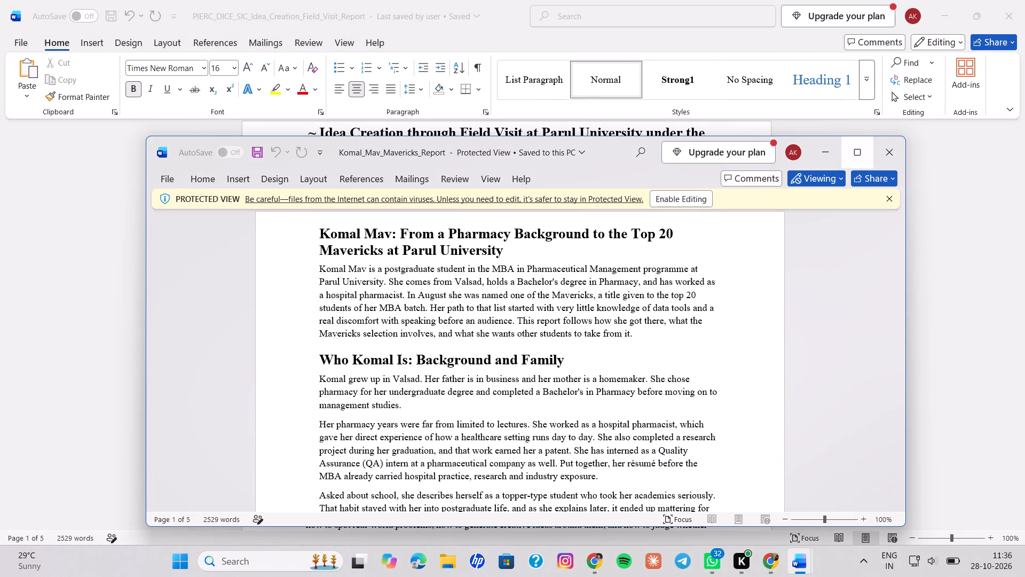
{"action": "left_click", "coordinate": [856, 152]}
{"action": "left_click", "coordinate": [546, 58]}
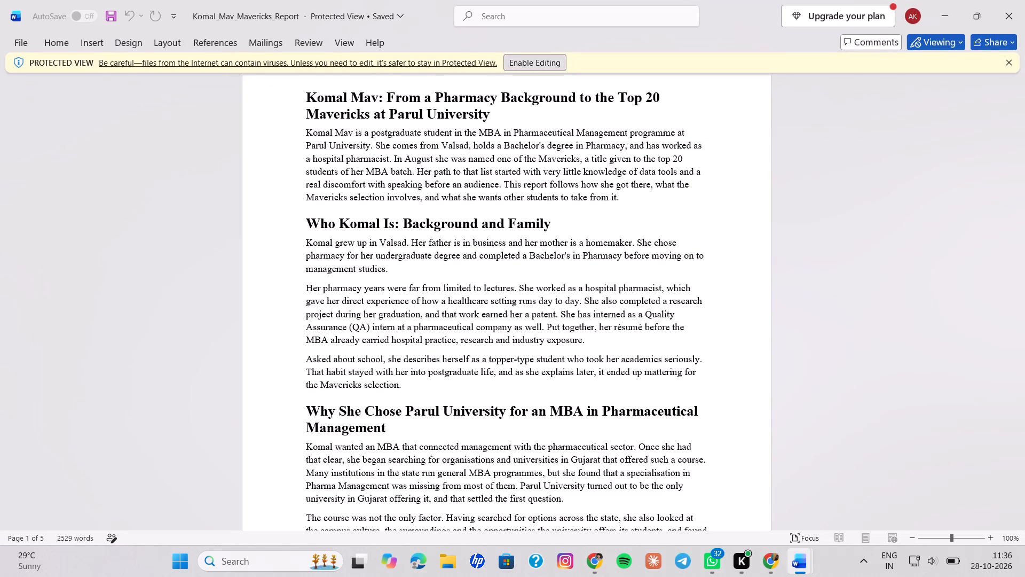
{"action": "left_click", "coordinate": [511, 239]}
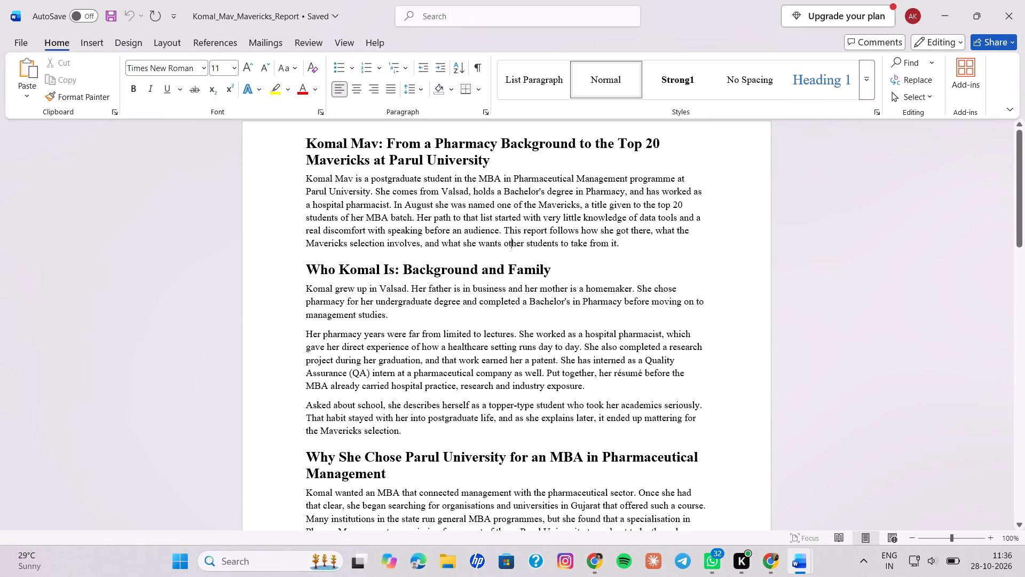
Copy the entire report text from Word into a new blank Google Docs document.
{"action": "key", "text": "ctrl+a"}
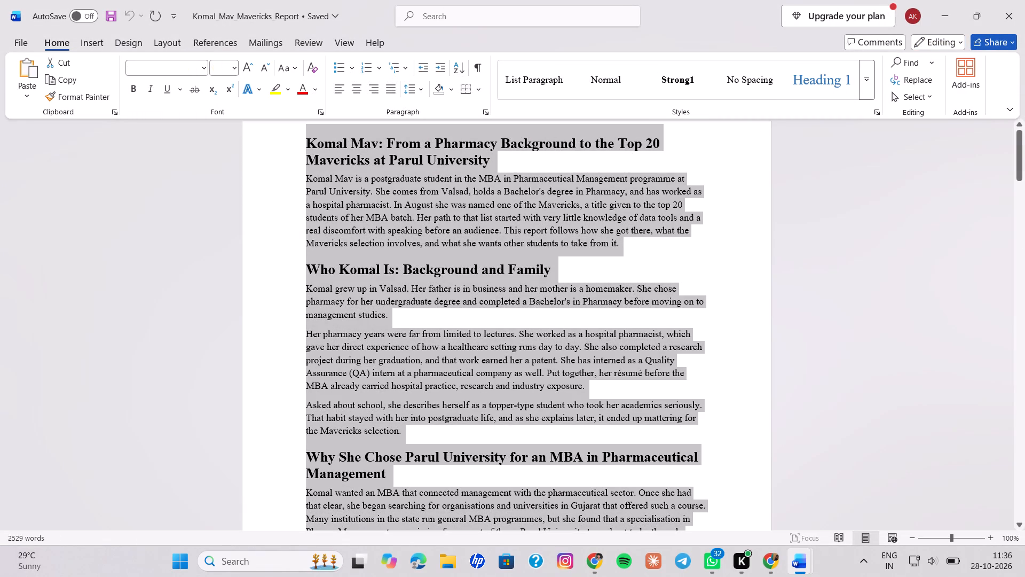
{"action": "key", "text": "ctrl+c"}
{"action": "key", "text": "ctrl+c"}
{"action": "key", "text": "ctrl+c"}
{"action": "key", "text": "ctrl+c"}
{"action": "left_click", "coordinate": [770, 562]}
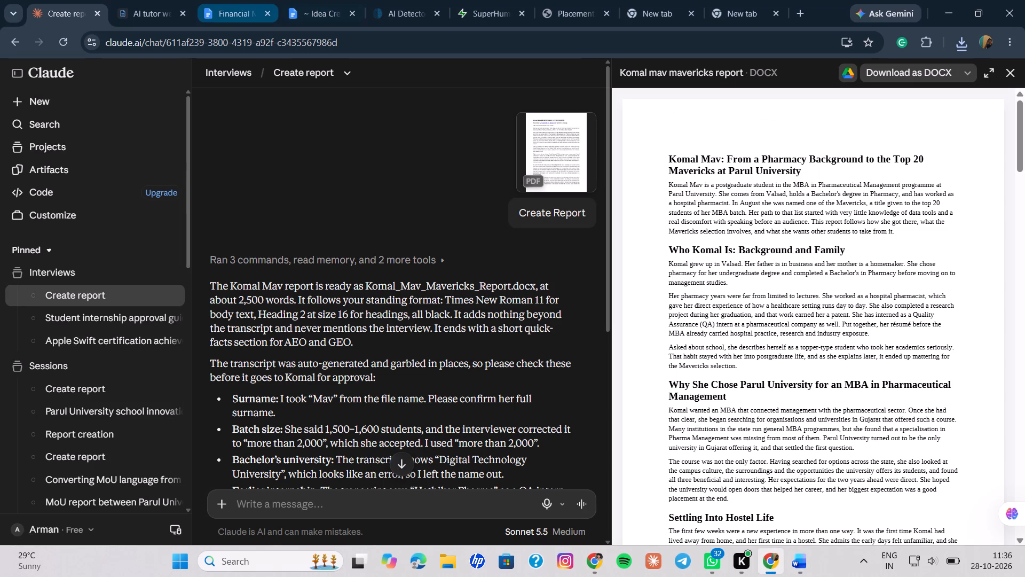
{"action": "left_click", "coordinate": [237, 8]}
{"action": "left_click", "coordinate": [316, 18]}
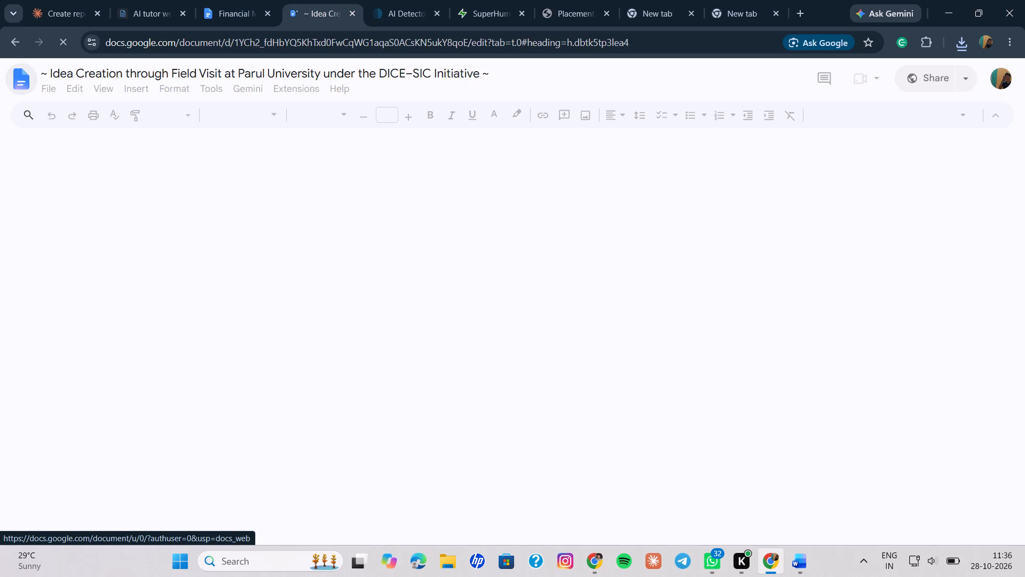
{"action": "triple_click", "coordinate": [22, 88]}
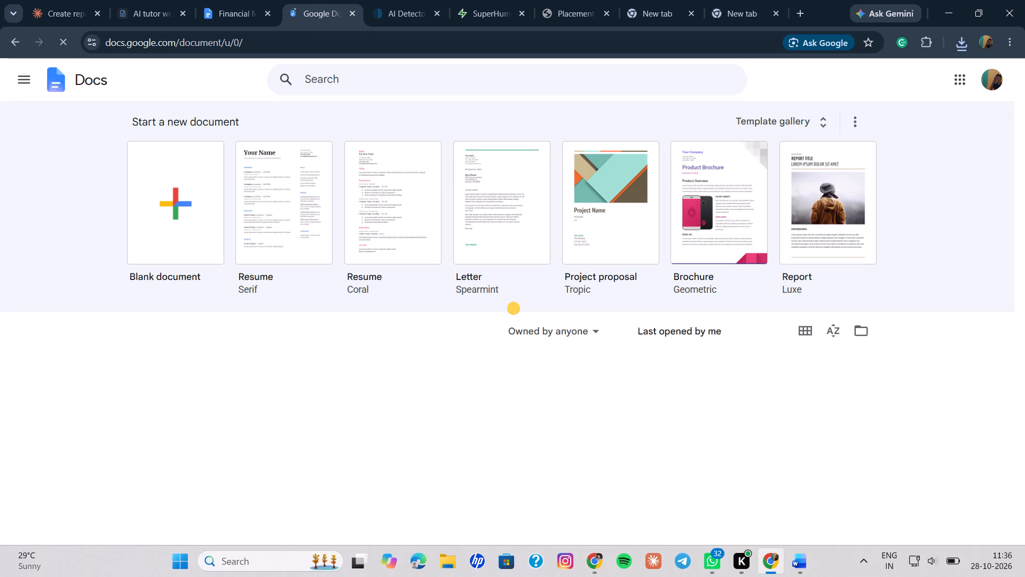
{"action": "left_click", "coordinate": [139, 199]}
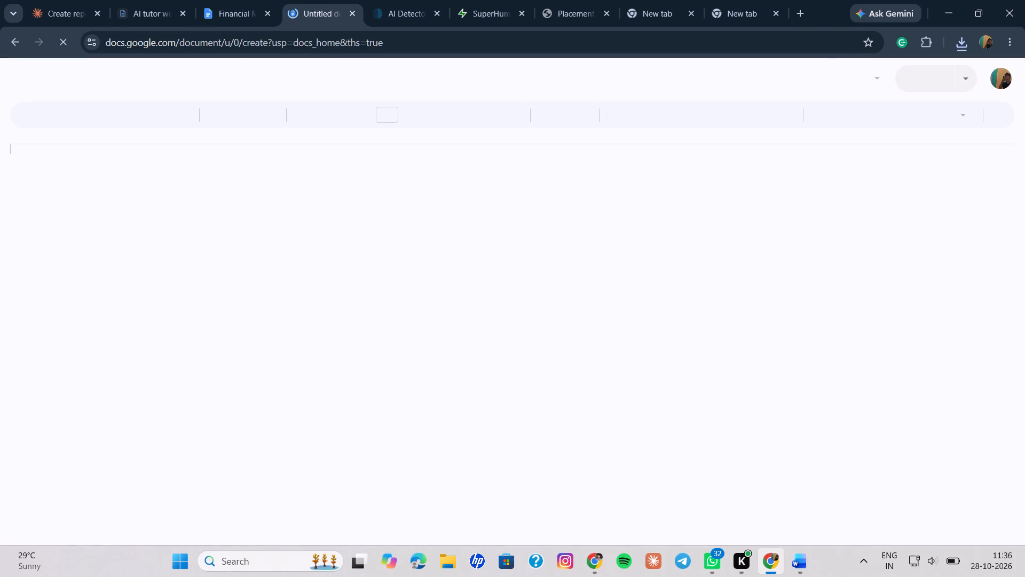
{"action": "left_click_drag", "start_coordinate": [139, 199], "coordinate": [350, 237]}
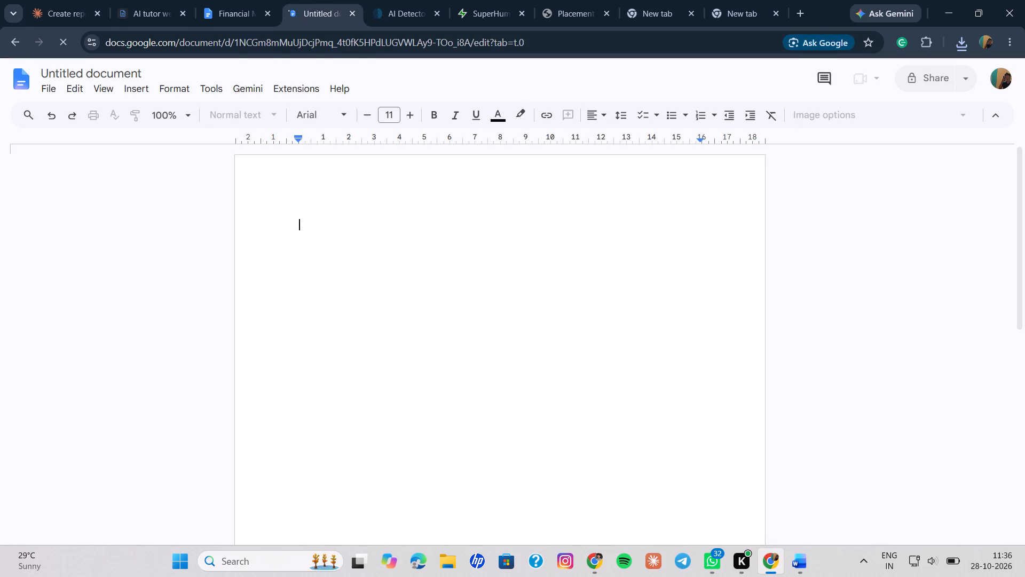
{"action": "key", "text": "ctrl+v"}
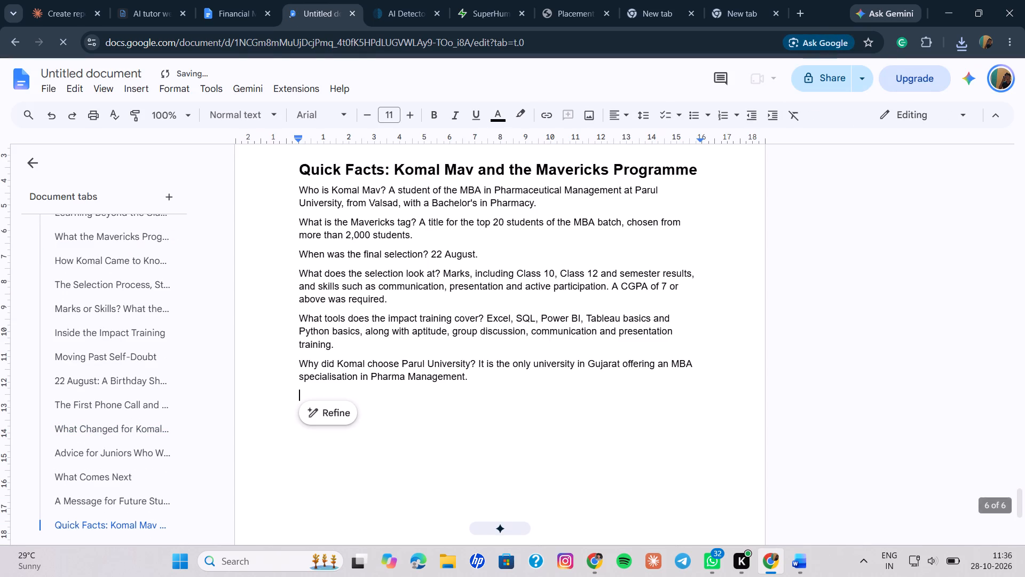
Change the font of the whole document to Times New Roman.
{"action": "key", "text": "ctrl+a"}
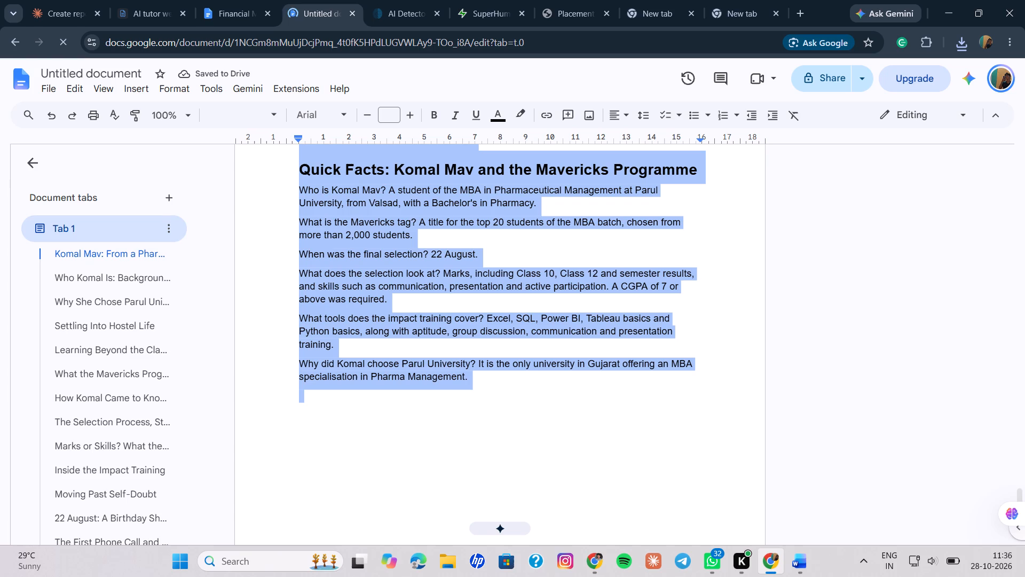
{"action": "left_click", "coordinate": [348, 112]}
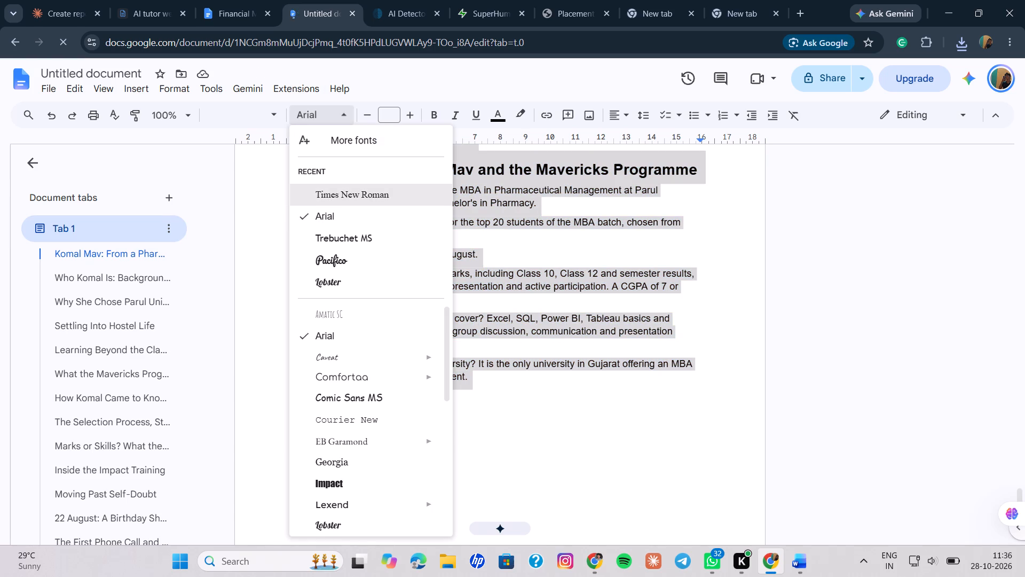
{"action": "left_click", "coordinate": [332, 202]}
{"action": "left_click", "coordinate": [466, 285]}
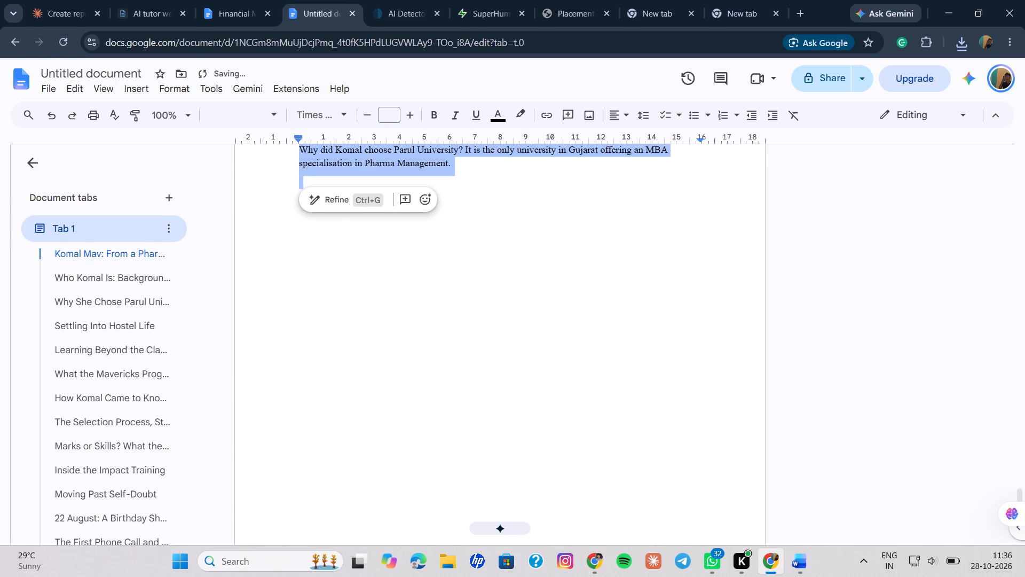
Centre-align the two-line report title at the beginning of the document.
{"action": "scroll", "coordinate": [466, 285], "scroll_direction": "up", "scroll_amount": 19}
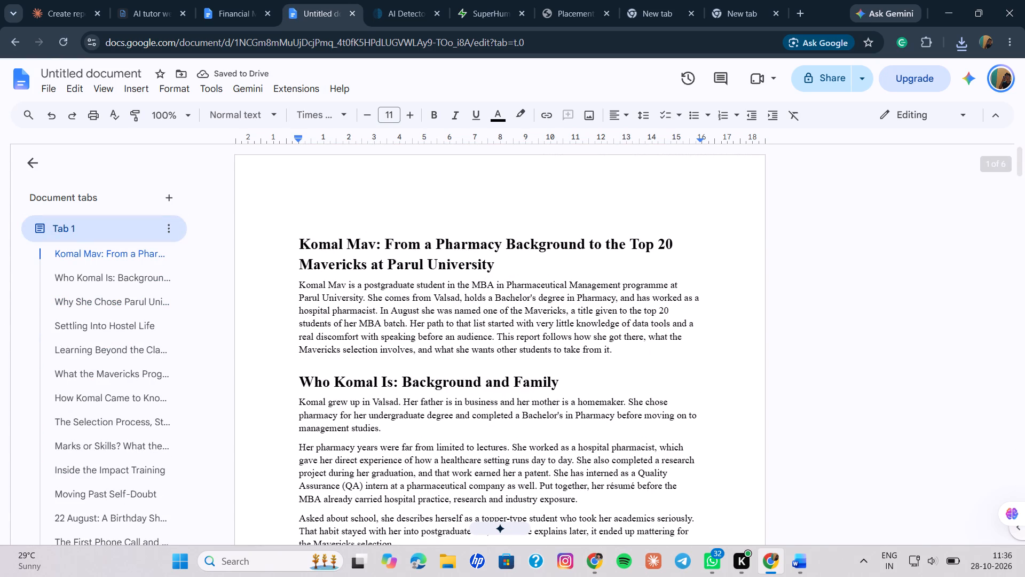
{"action": "left_click_drag", "start_coordinate": [298, 246], "coordinate": [491, 263]}
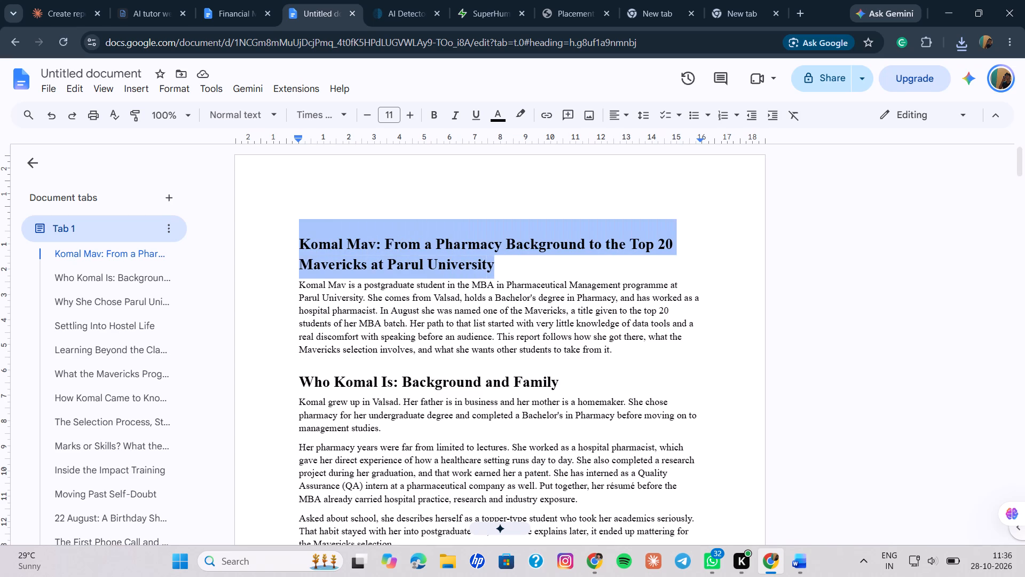
{"action": "left_click_drag", "start_coordinate": [491, 263], "coordinate": [493, 262]}
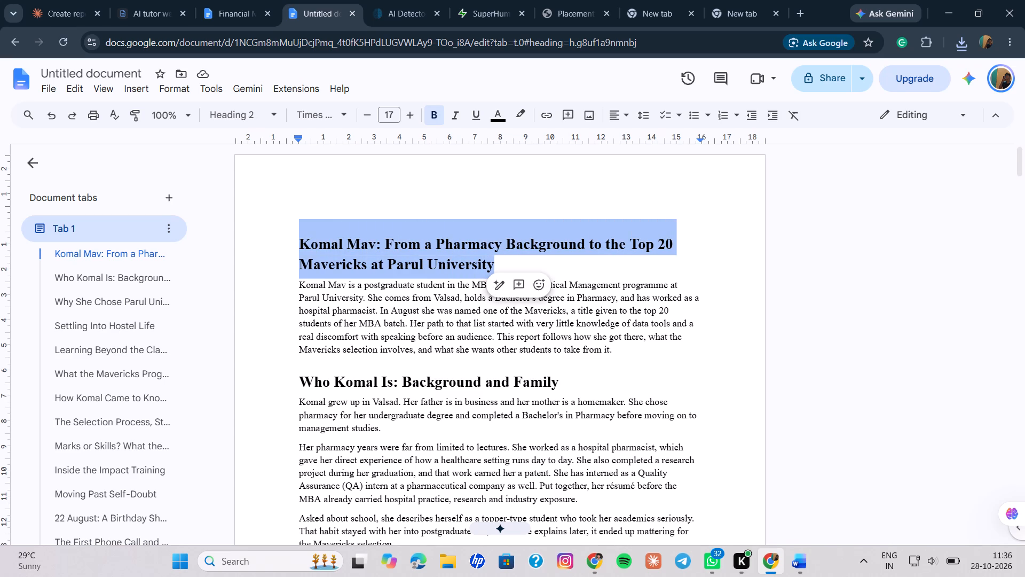
{"action": "left_click", "coordinate": [618, 115]}
{"action": "left_click", "coordinate": [632, 132]}
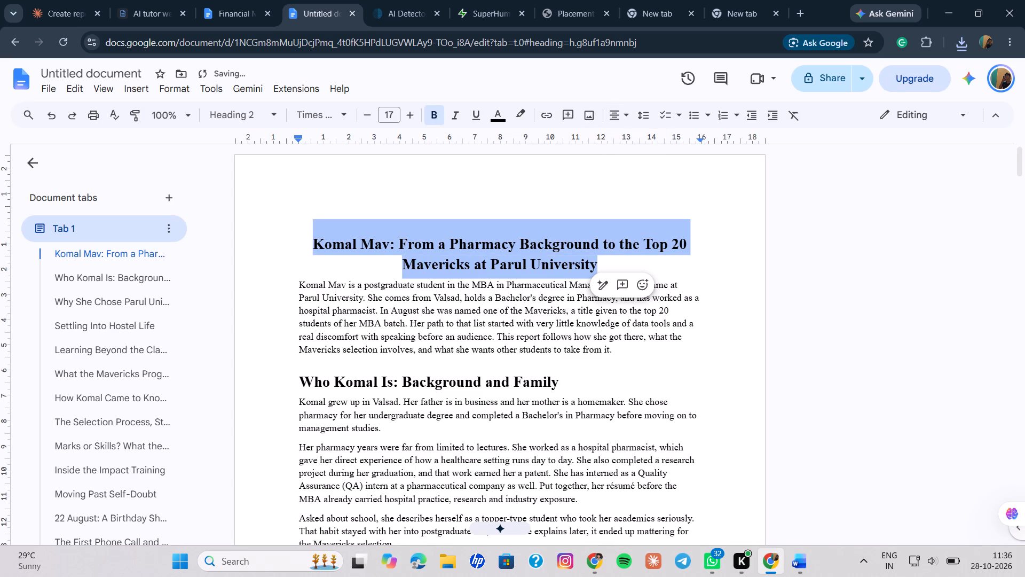
{"action": "left_click", "coordinate": [413, 347]}
Format the "Background and Family" heading with font size 16 and custom green text colour #1cac0a.
{"action": "left_click_drag", "start_coordinate": [296, 384], "coordinate": [311, 384]}
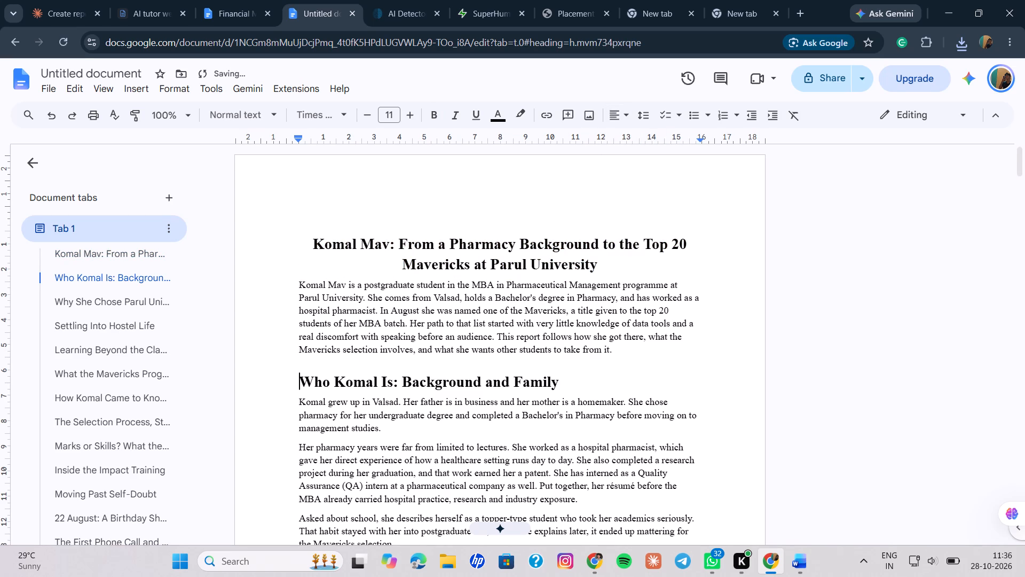
{"action": "left_click_drag", "start_coordinate": [311, 384], "coordinate": [556, 377]}
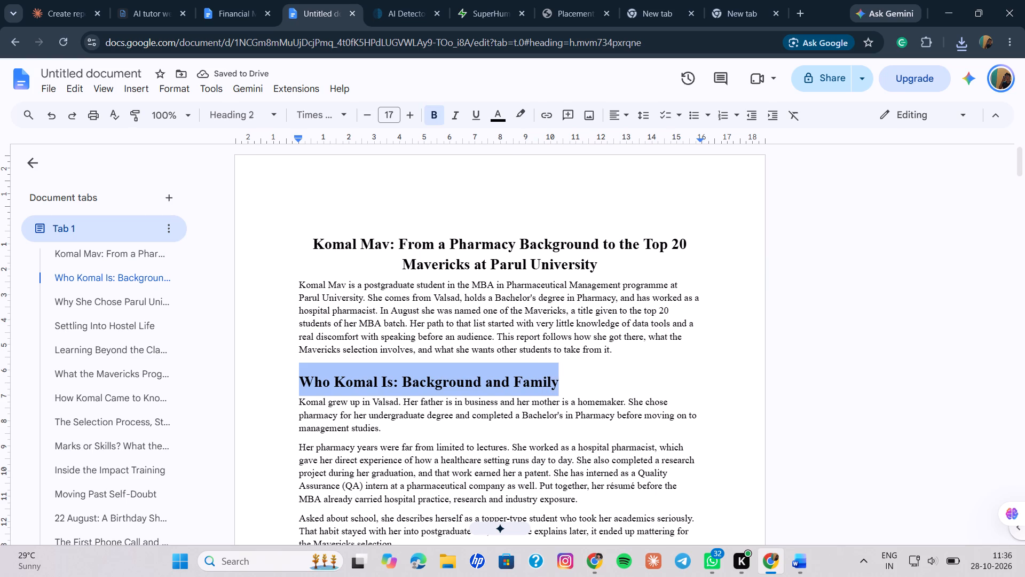
{"action": "left_click", "coordinate": [367, 112]}
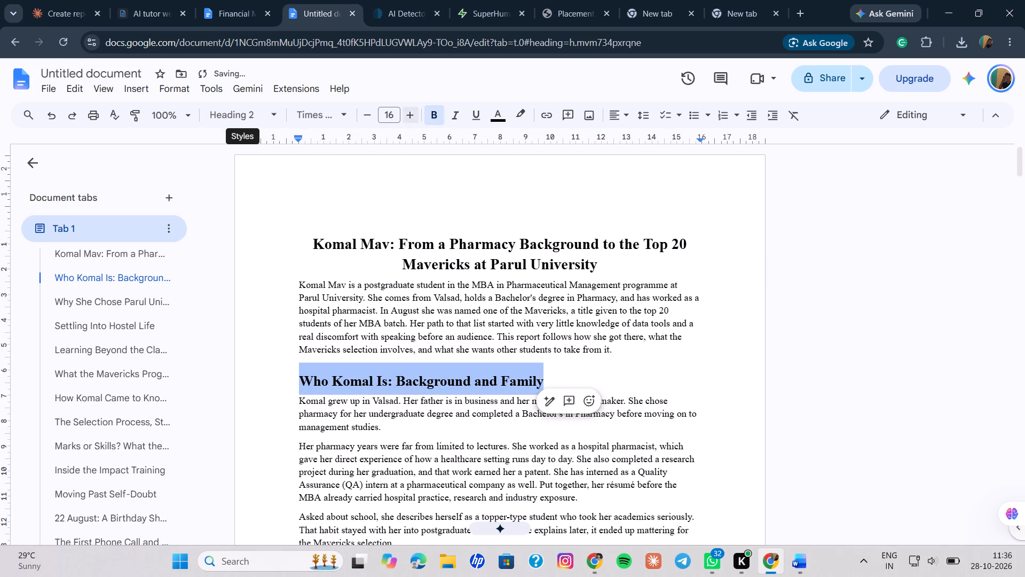
{"action": "left_click", "coordinate": [497, 109]}
{"action": "left_click", "coordinate": [503, 276]}
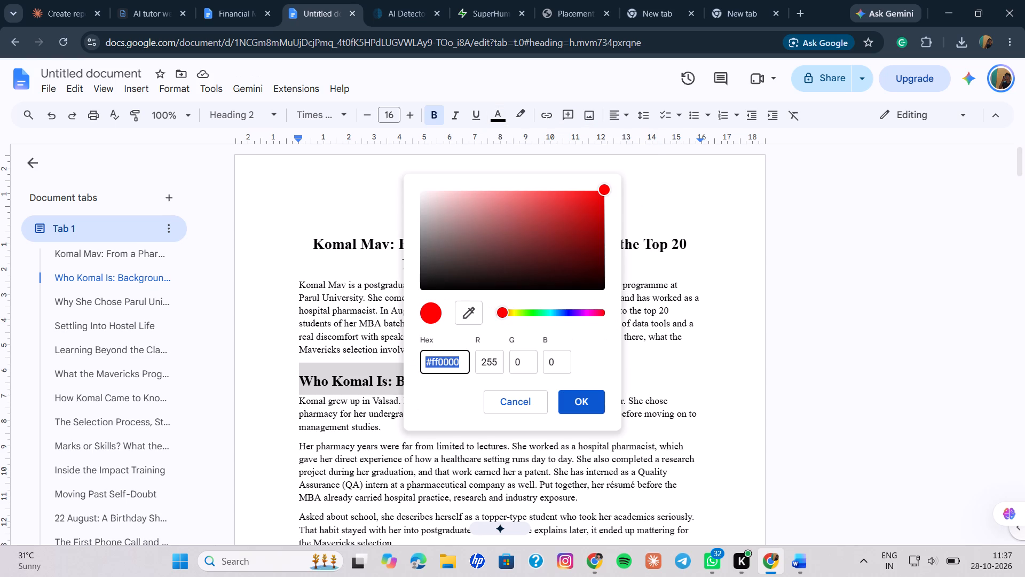
{"action": "left_click", "coordinate": [464, 361]}
{"action": "key", "text": "BackSpace"}
{"action": "key", "text": "BackSpace"}
{"action": "key", "text": "BackSpace"}
{"action": "key", "text": "BackSpace"}
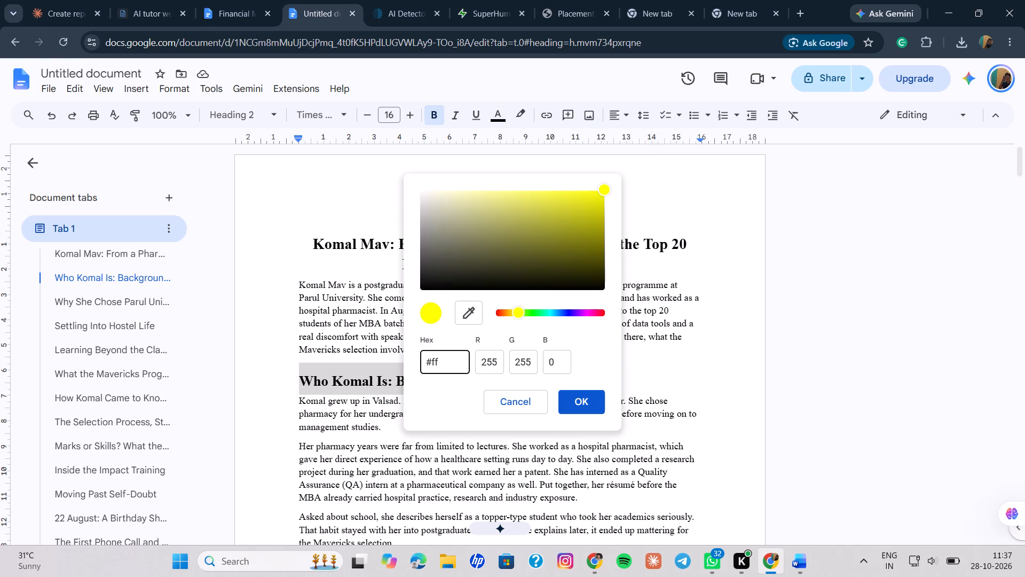
{"action": "key", "text": "BackSpace"}
{"action": "key", "text": "BackSpace"}
{"action": "type", "text": "1cac0a"}
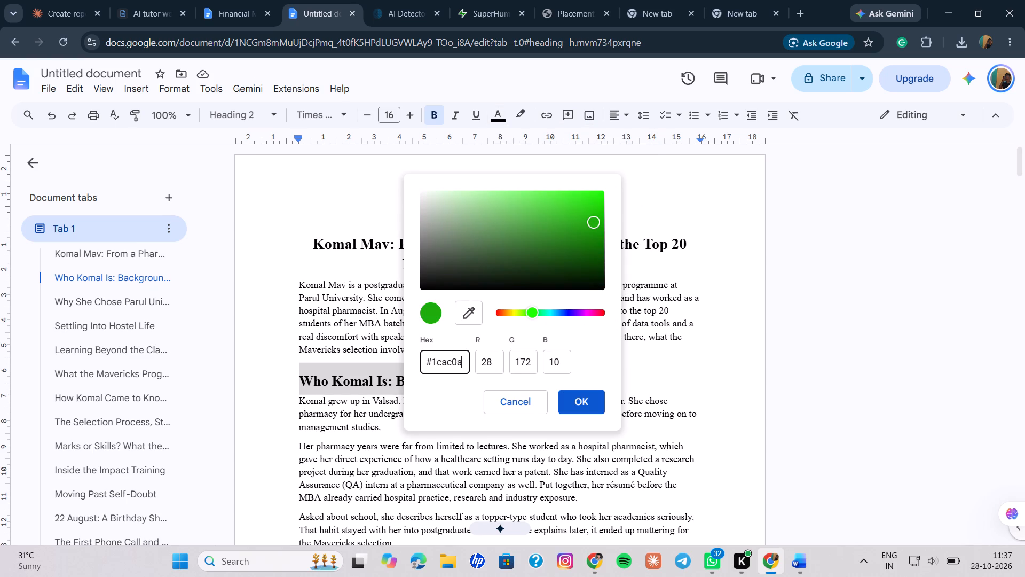
{"action": "left_click", "coordinate": [569, 409]}
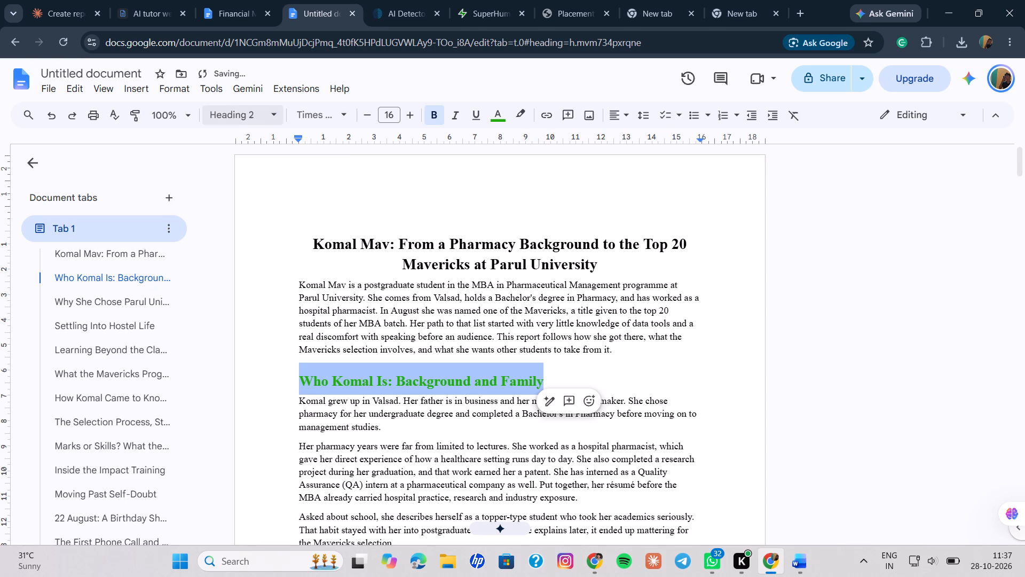
Update the Heading 2 style to match the green "Background and Family" heading, and check the other headings.
{"action": "left_click", "coordinate": [238, 118]}
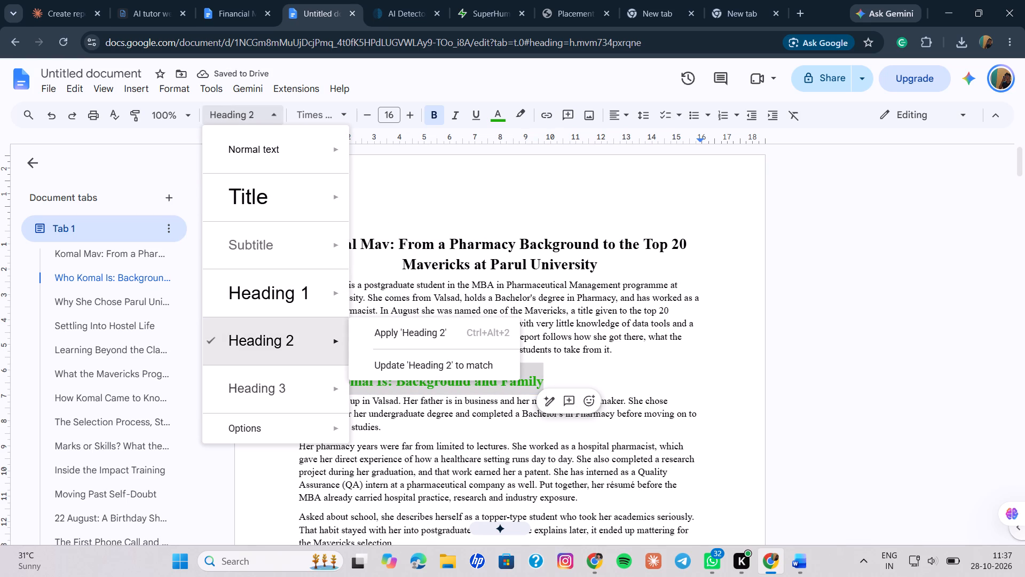
{"action": "left_click", "coordinate": [374, 365]}
{"action": "scroll", "coordinate": [374, 365], "scroll_direction": "down", "scroll_amount": 1}
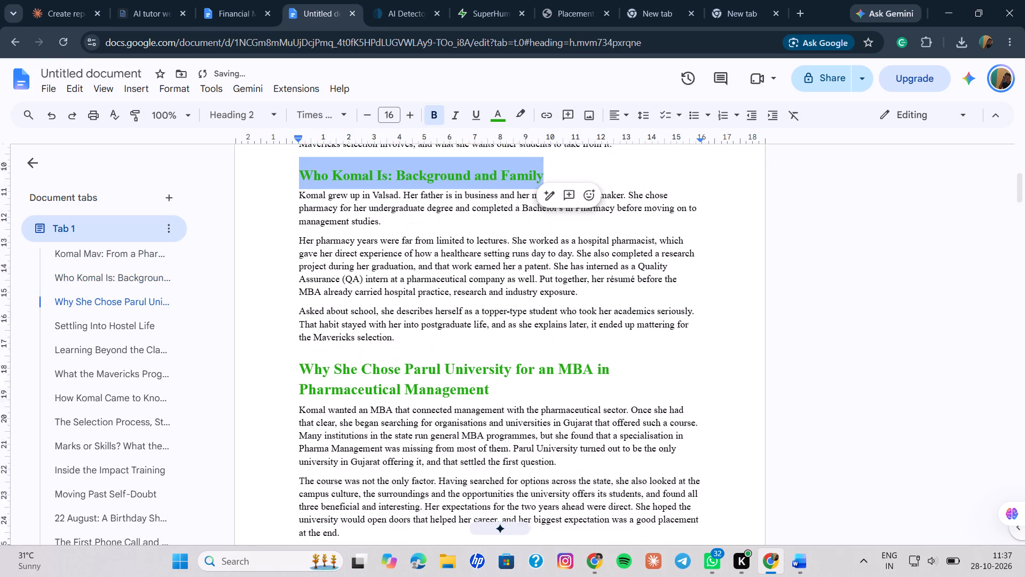
{"action": "scroll", "coordinate": [374, 365], "scroll_direction": "down", "scroll_amount": 1}
{"action": "scroll", "coordinate": [374, 365], "scroll_direction": "up", "scroll_amount": 4}
{"action": "left_click", "coordinate": [403, 304]}
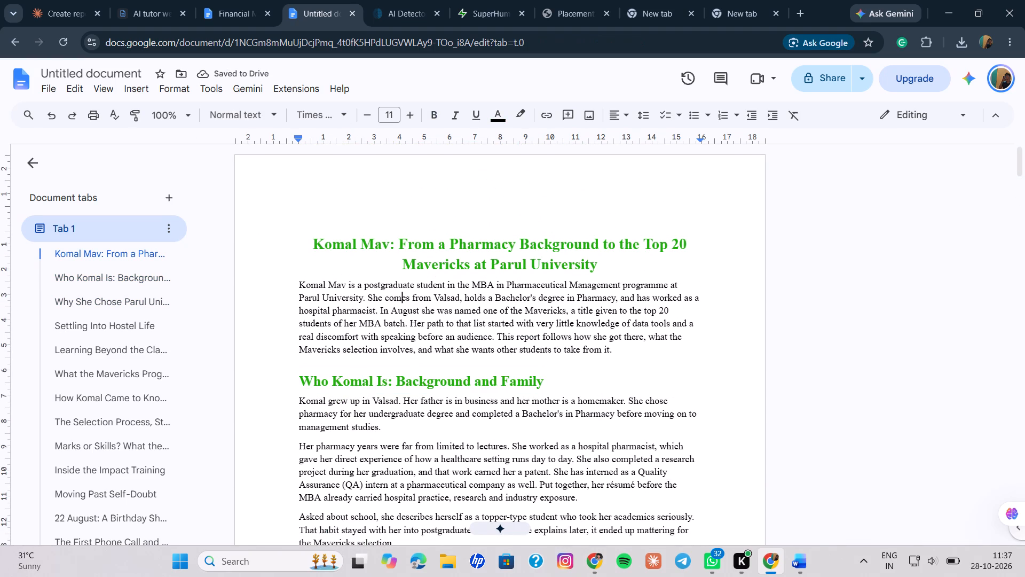
Place the cursor after the student's name in the opening paragraph and minimize the browser window.
{"action": "left_click", "coordinate": [346, 286]}
{"action": "left_click", "coordinate": [947, 12]}
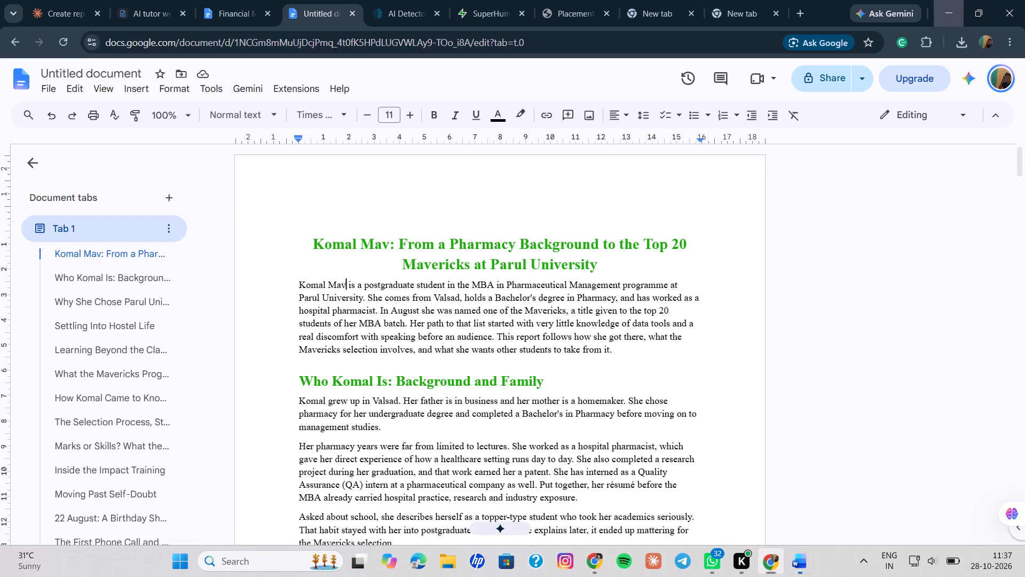
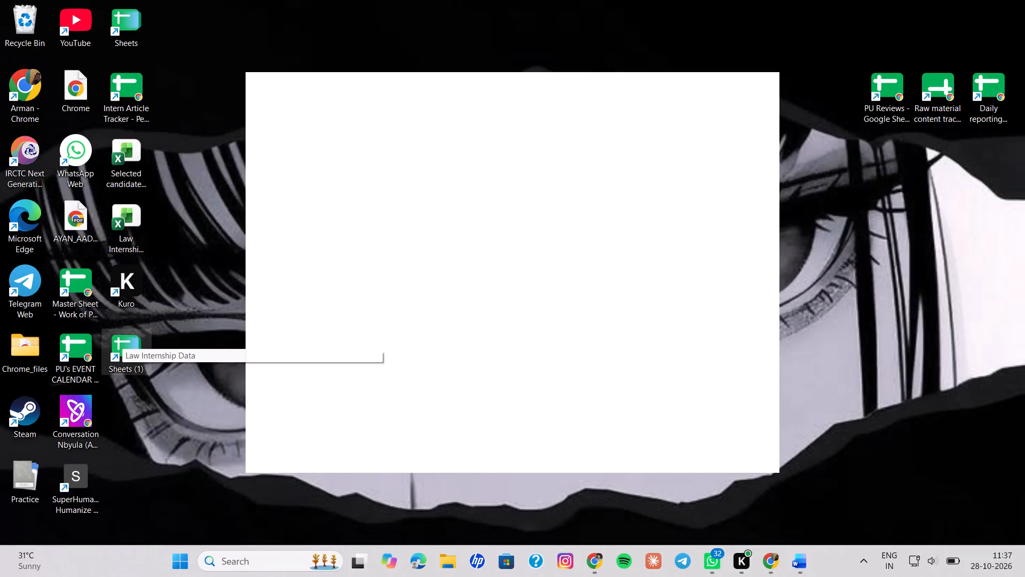
Open the Interview_Progress_Tracker_Assigned spreadsheet from the desktop Sheets shortcut and go to its Mavericks Interviews sheet.
{"action": "double_click", "coordinate": [123, 339]}
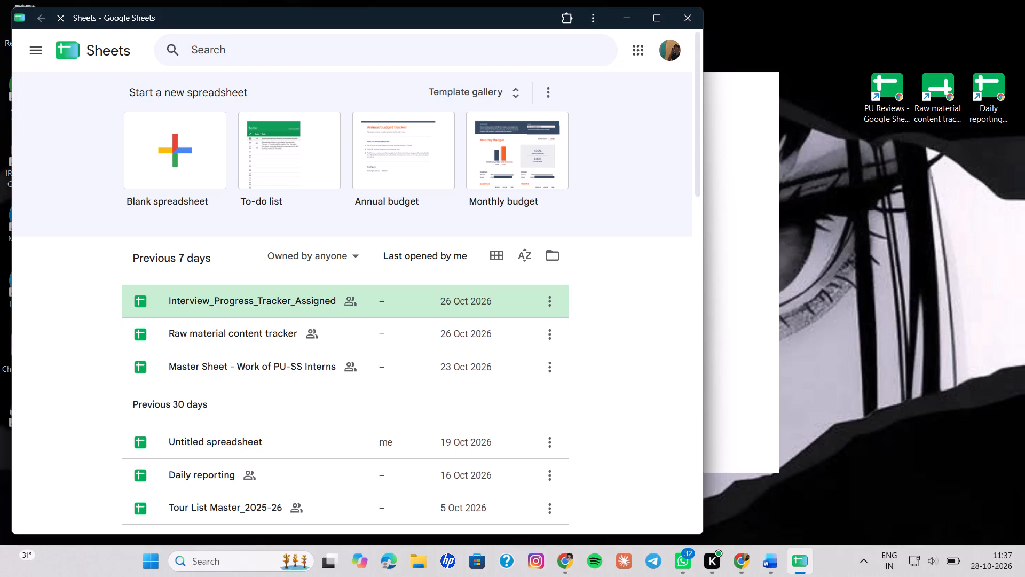
{"action": "left_click", "coordinate": [216, 303]}
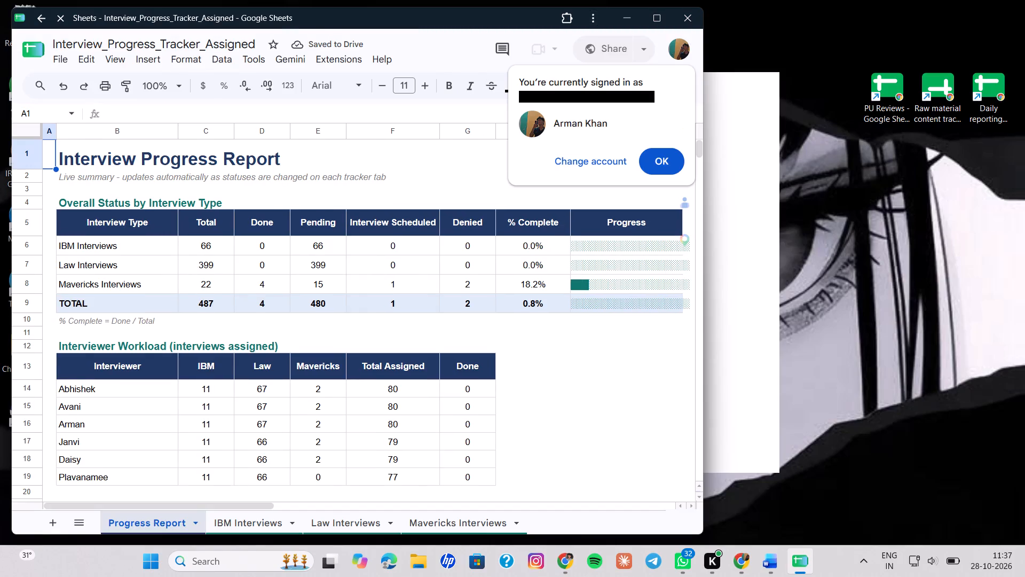
{"action": "left_click", "coordinate": [650, 161]}
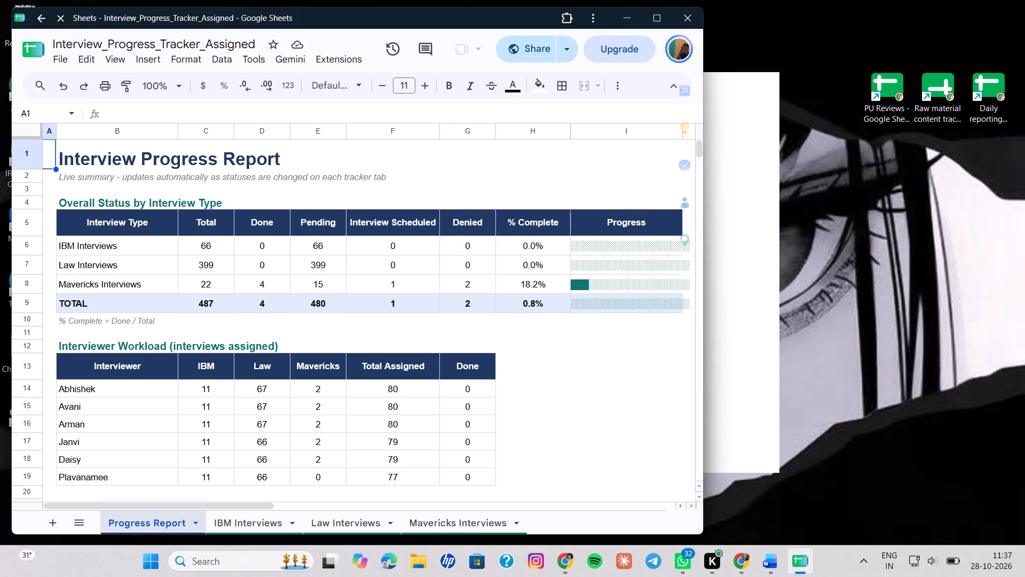
{"action": "left_click", "coordinate": [657, 21]}
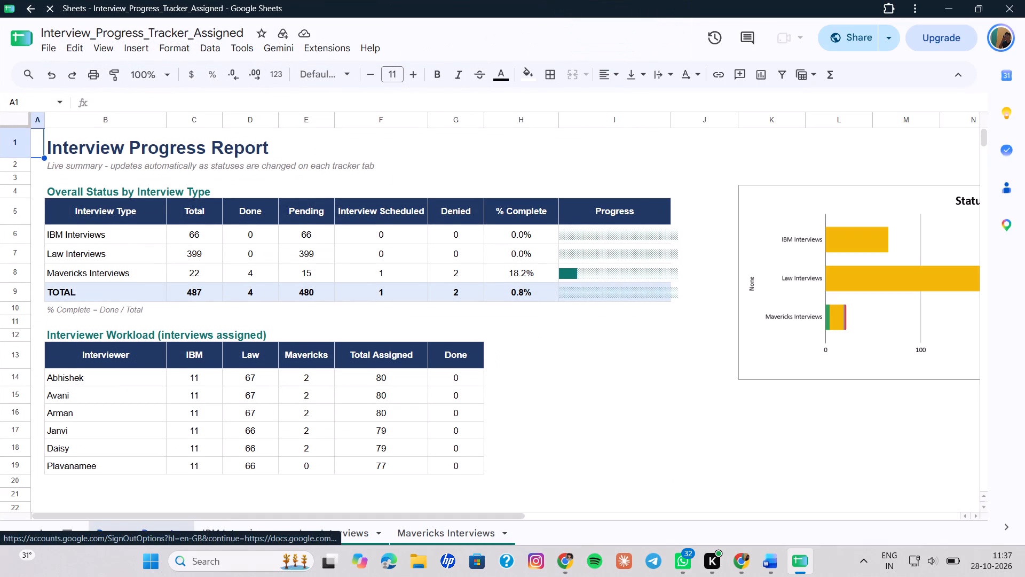
{"action": "left_click", "coordinate": [451, 535]}
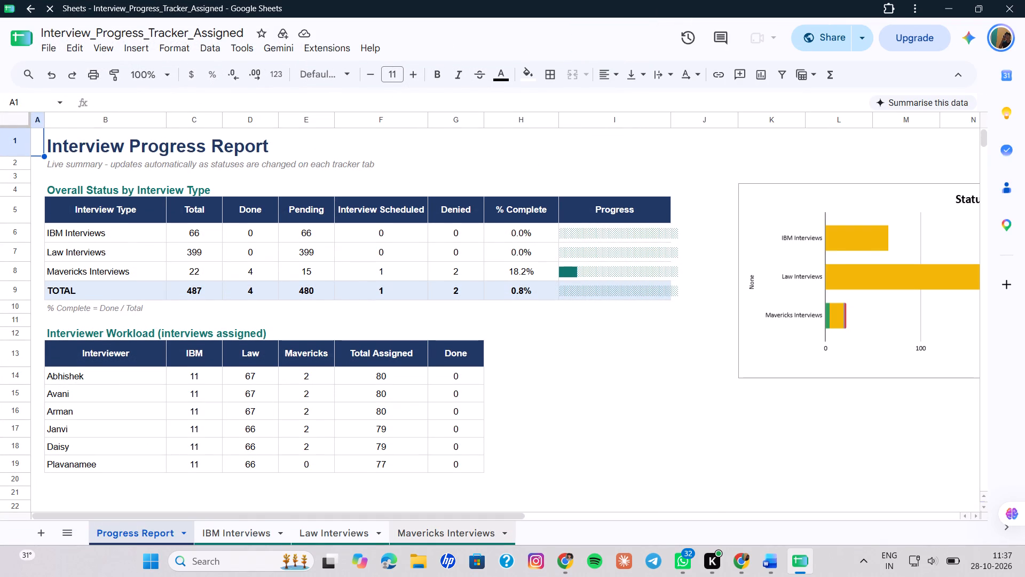
Set the interview status of the student with Sr. No. 80 to Done.
{"action": "scroll", "coordinate": [581, 353], "scroll_direction": "down", "scroll_amount": 3}
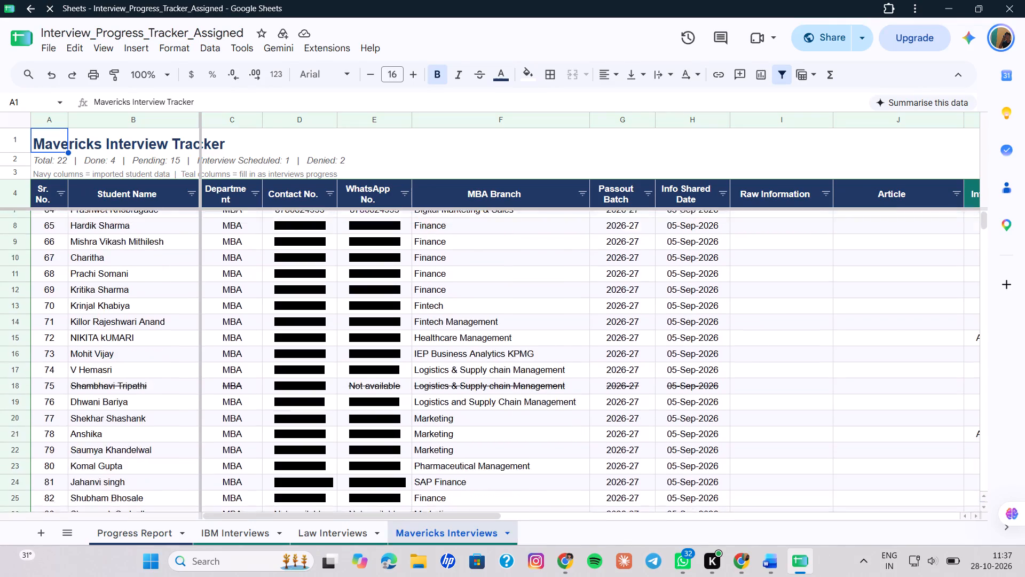
{"action": "scroll", "coordinate": [581, 353], "scroll_direction": "down", "scroll_amount": 1}
{"action": "scroll", "coordinate": [581, 353], "scroll_direction": "left", "scroll_amount": 1}
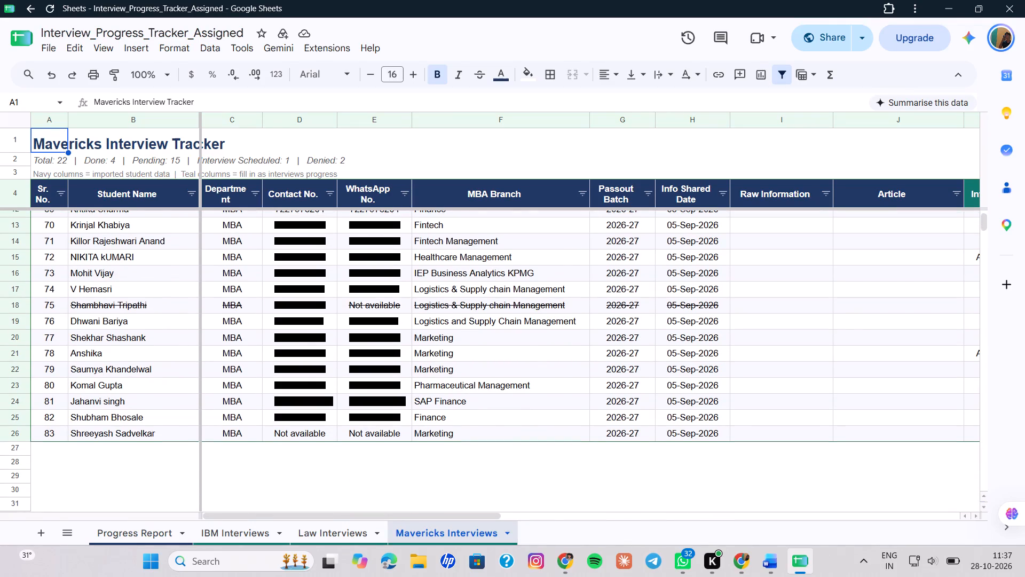
{"action": "scroll", "coordinate": [575, 377], "scroll_direction": "left", "scroll_amount": 4}
{"action": "scroll", "coordinate": [882, 390], "scroll_direction": "left", "scroll_amount": 3}
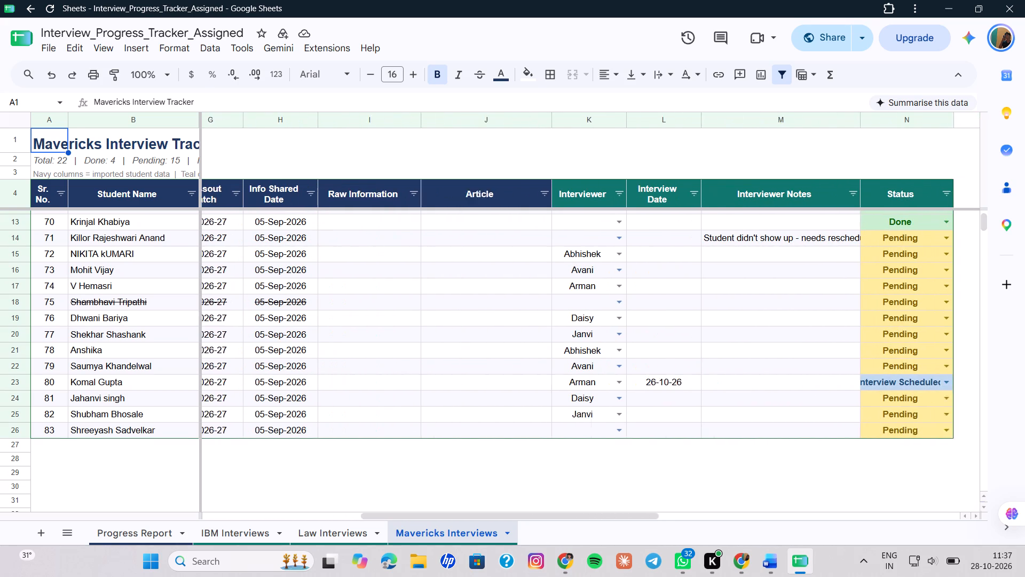
{"action": "scroll", "coordinate": [882, 390], "scroll_direction": "left", "scroll_amount": 2}
{"action": "left_click", "coordinate": [868, 384]}
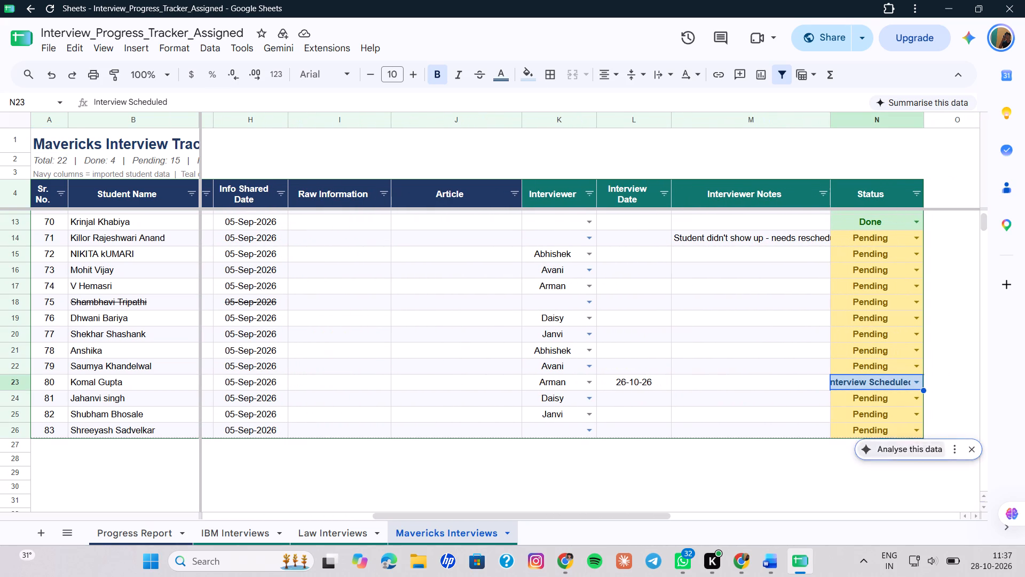
{"action": "left_click", "coordinate": [916, 384]}
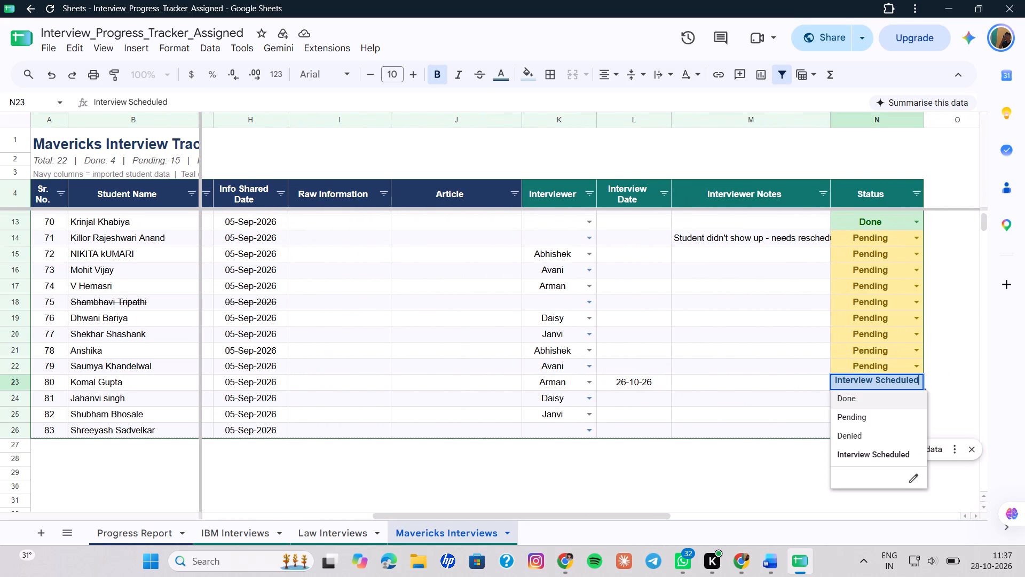
{"action": "left_click", "coordinate": [846, 399]}
Enter "Report in progress" in the Interviewer Notes for the student with Sr. No. 80.
{"action": "left_click", "coordinate": [730, 395]}
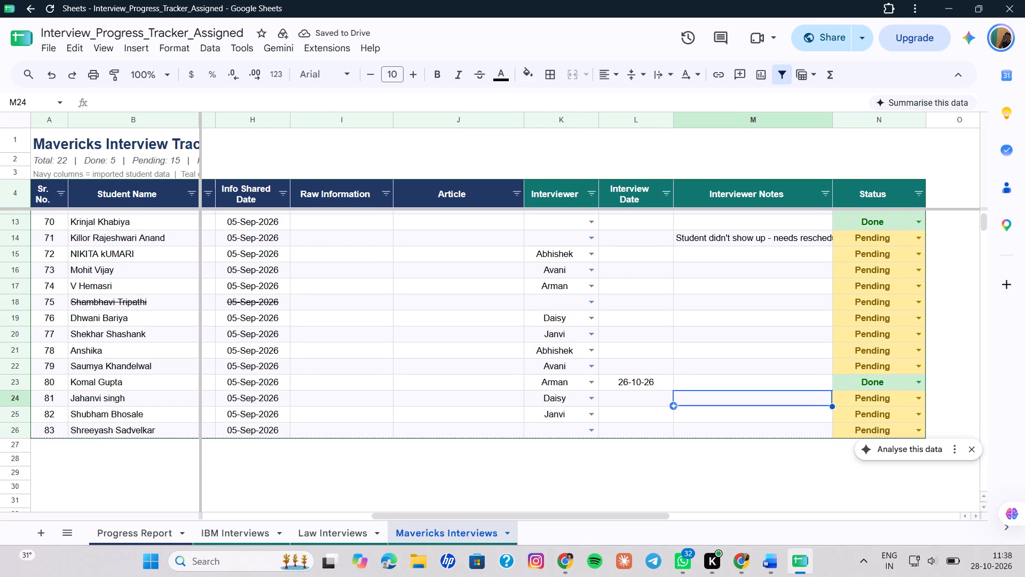
{"action": "left_click", "coordinate": [697, 385]}
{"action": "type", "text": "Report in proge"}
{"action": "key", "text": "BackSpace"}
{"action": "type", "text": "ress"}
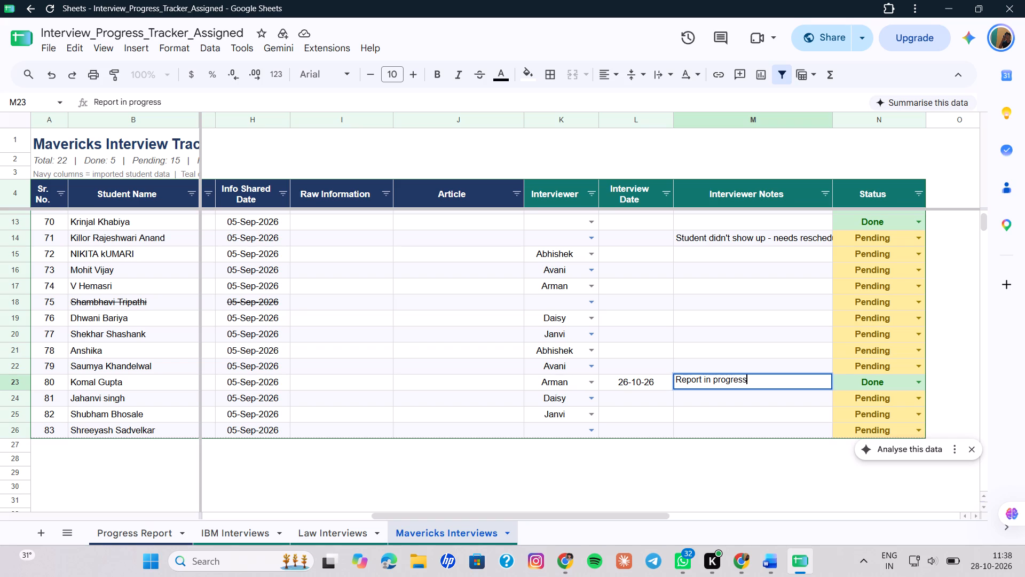
{"action": "scroll", "coordinate": [447, 400], "scroll_direction": "right", "scroll_amount": 1}
{"action": "left_click", "coordinate": [447, 400]}
Return to the Google Docs report and replace "Mav" in the title's student name with the surname listed in the tracker.
{"action": "key", "text": "alt+Tab"}
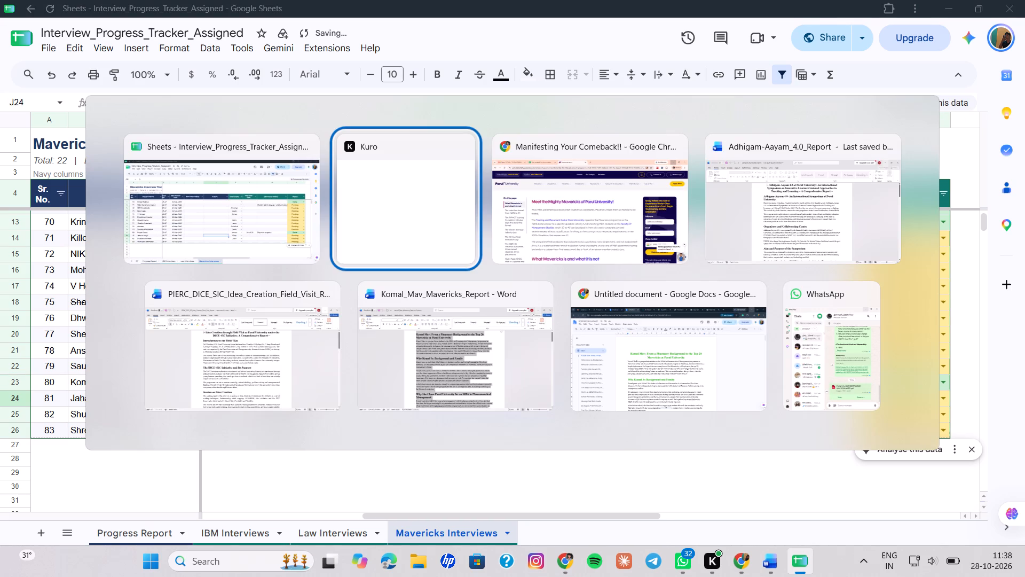
{"action": "key", "text": "alt+Tab"}
{"action": "key", "text": "alt+Tab"}
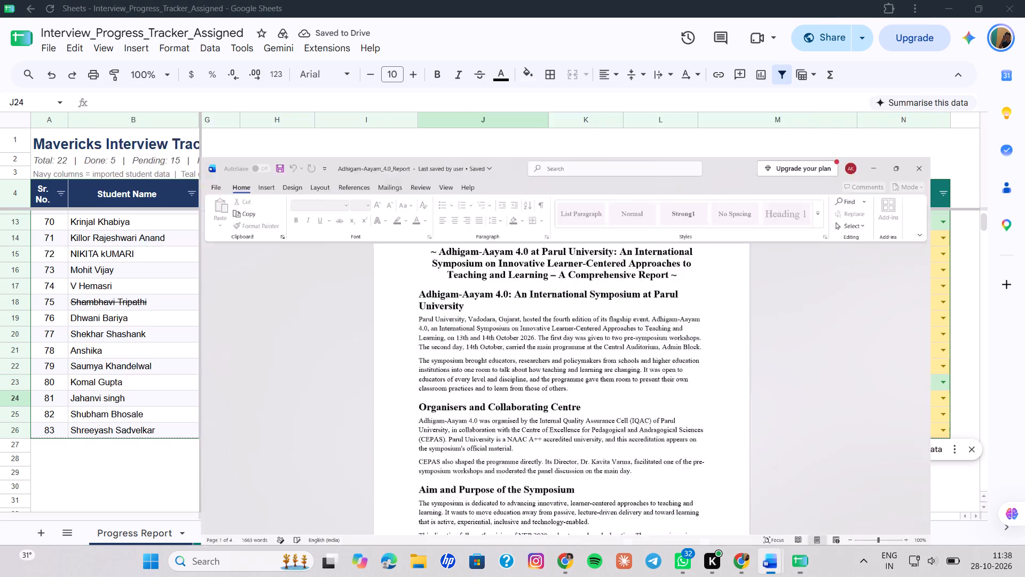
{"action": "key", "text": "alt+Tab"}
{"action": "key", "text": "alt+Tab"}
{"action": "key", "text": "alt+Tab"}
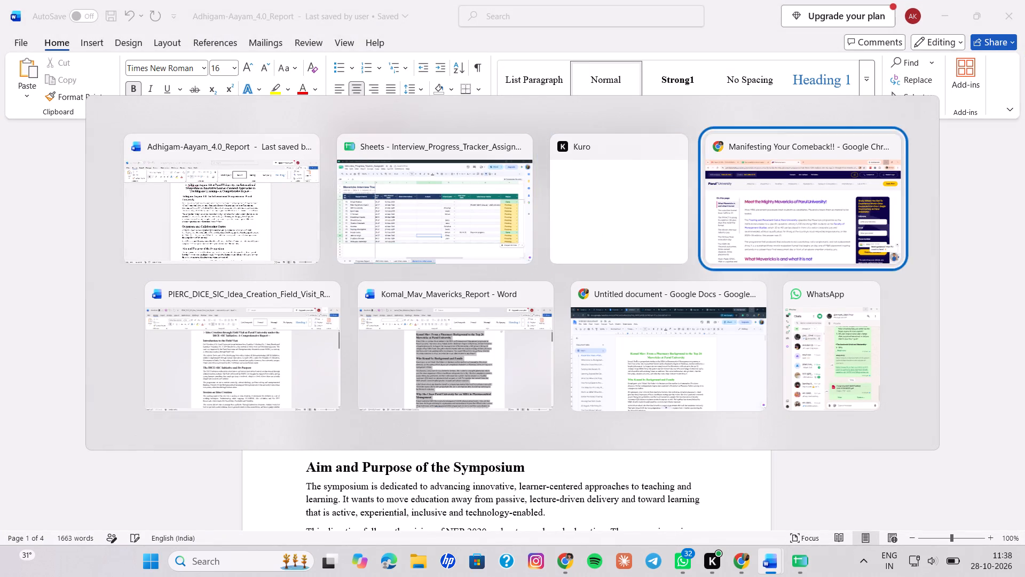
{"action": "key", "text": "alt+Tab"}
{"action": "key", "text": "alt+Tab"}
{"action": "key", "text": "alt+Tab"}
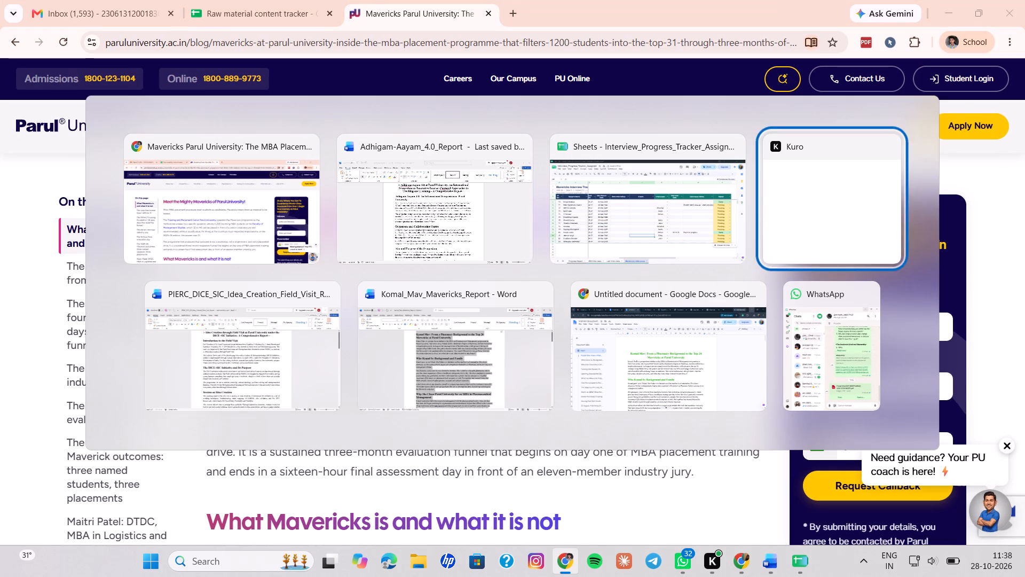
{"action": "key", "text": "alt+Tab"}
{"action": "key", "text": "alt+Tab"}
{"action": "key", "text": "alt+Tab"}
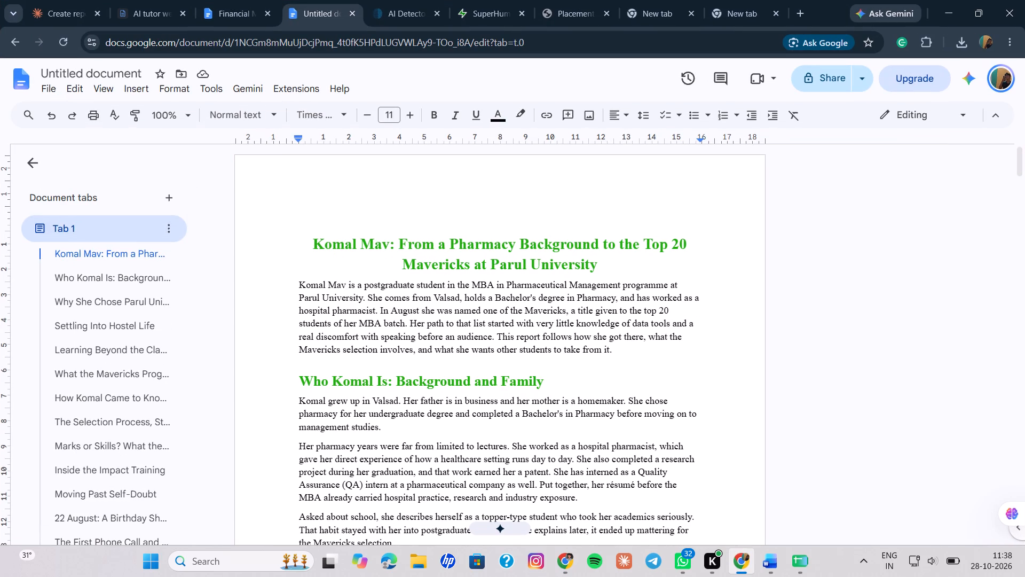
{"action": "left_click", "coordinate": [391, 244]}
{"action": "key", "text": "BackSpace"}
{"action": "key", "text": "BackSpace"}
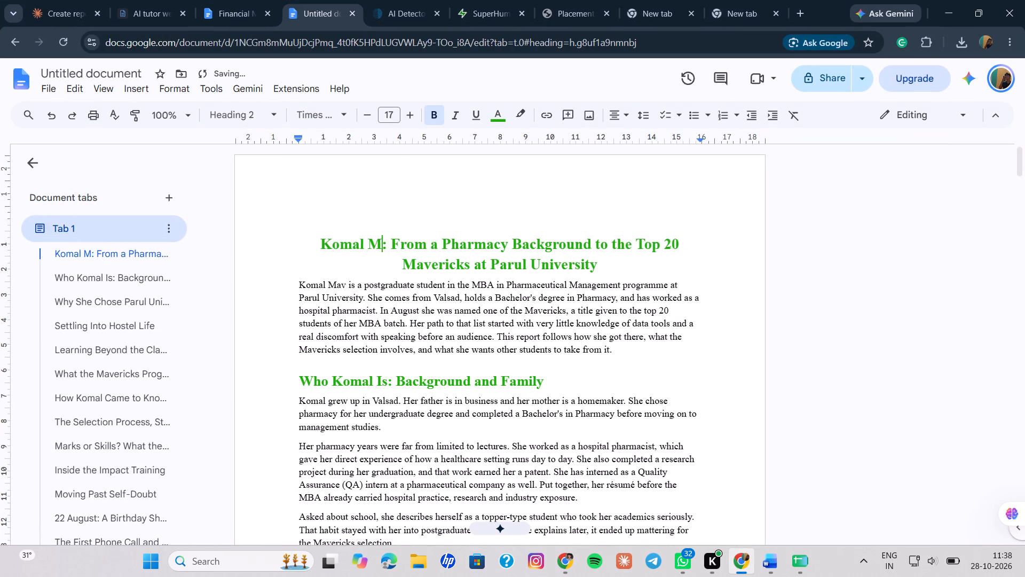
{"action": "key", "text": "BackSpace"}
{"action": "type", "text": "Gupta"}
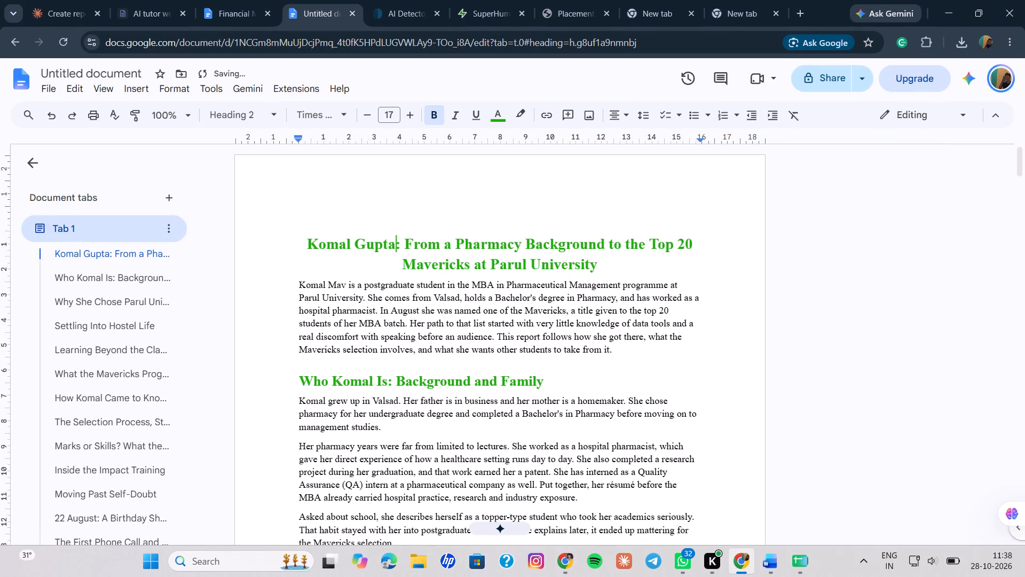
Replace every remaining occurrence of the student's name with surname "Mav" by the correct full name throughout the report.
{"action": "left_click_drag", "start_coordinate": [300, 283], "coordinate": [334, 282]}
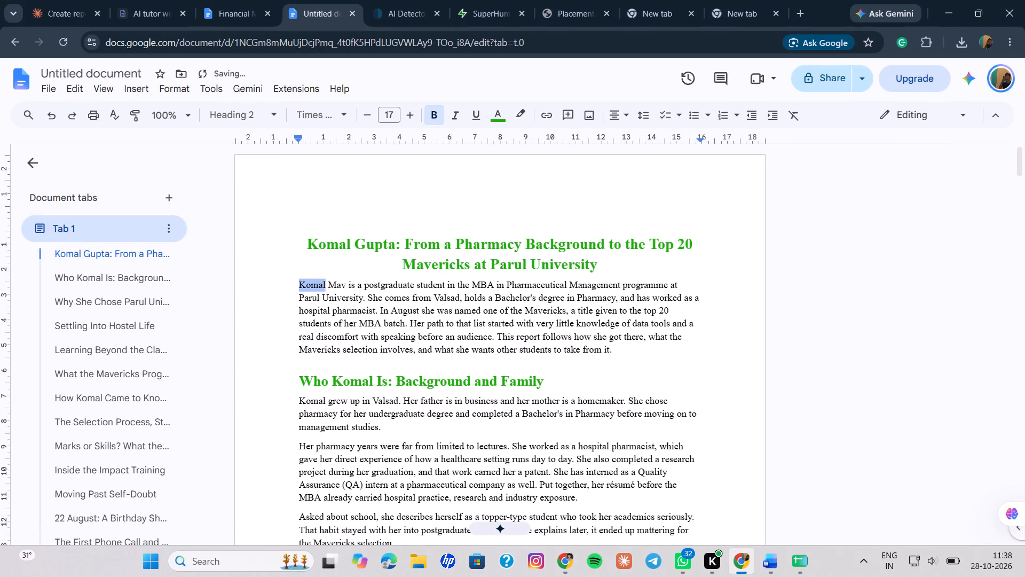
{"action": "left_click_drag", "start_coordinate": [334, 282], "coordinate": [348, 283]}
{"action": "key", "text": "ctrl+h"}
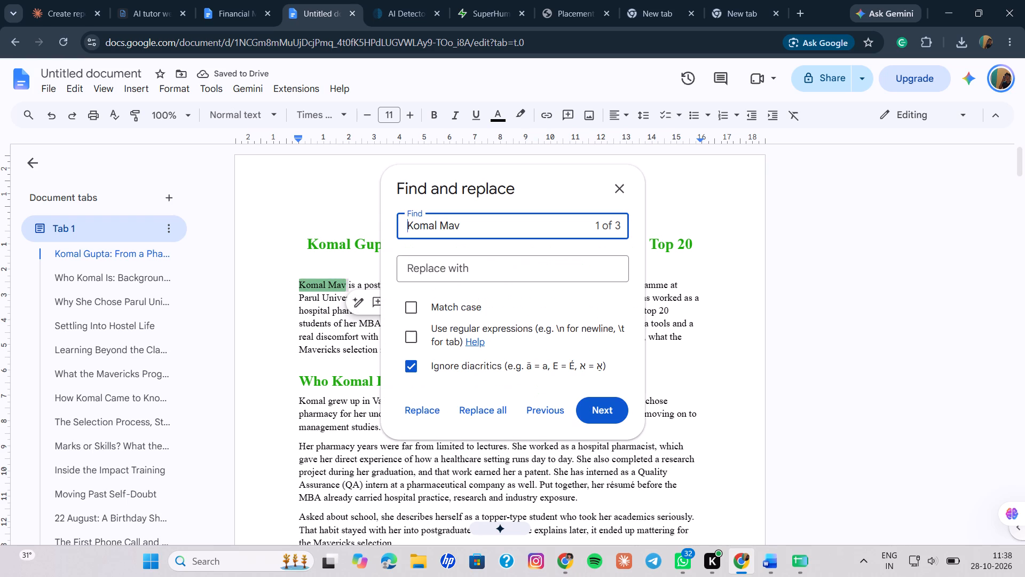
{"action": "left_click", "coordinate": [471, 227]}
{"action": "left_click", "coordinate": [440, 258]}
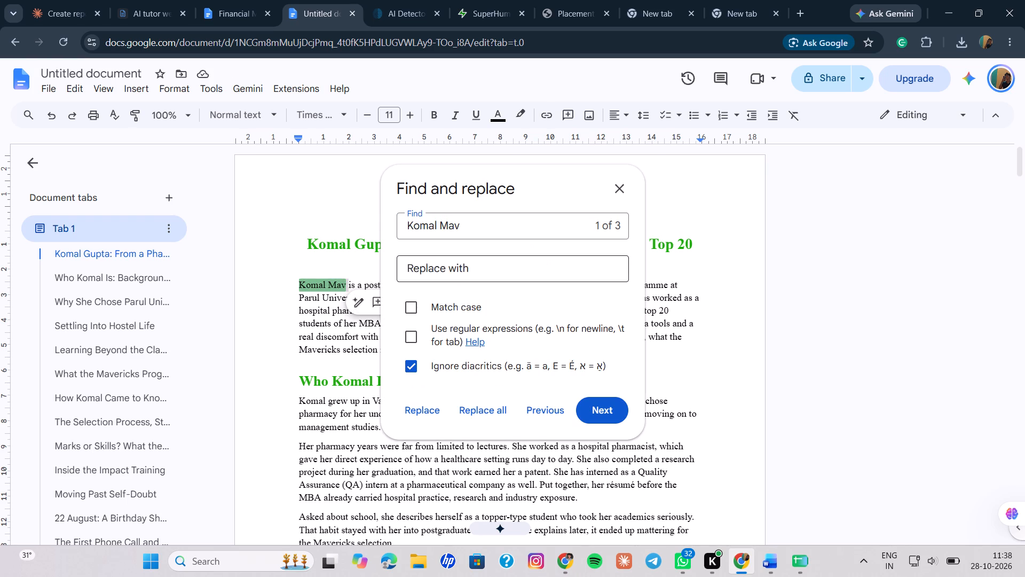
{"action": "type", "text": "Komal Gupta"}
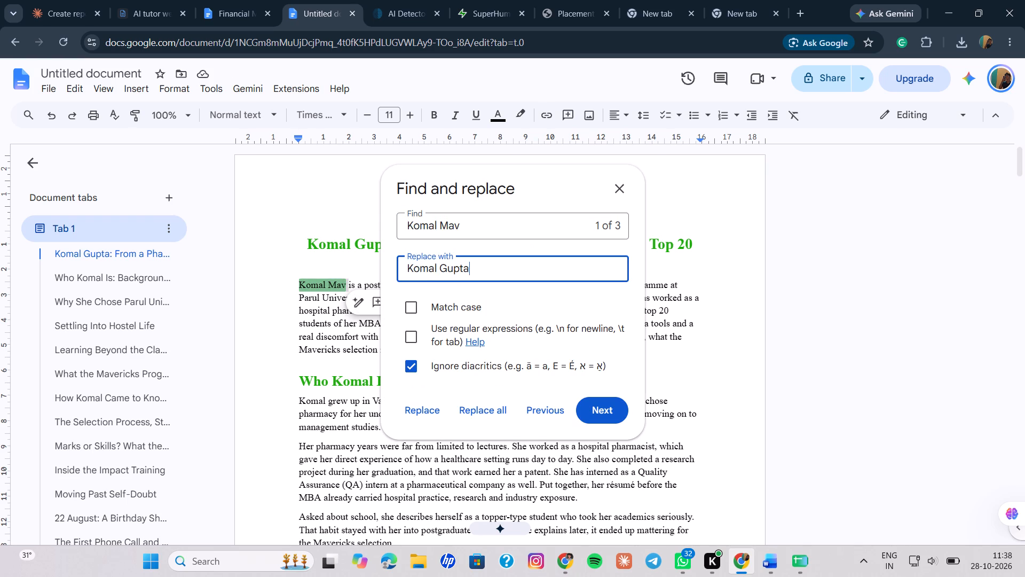
{"action": "left_click", "coordinate": [479, 408]}
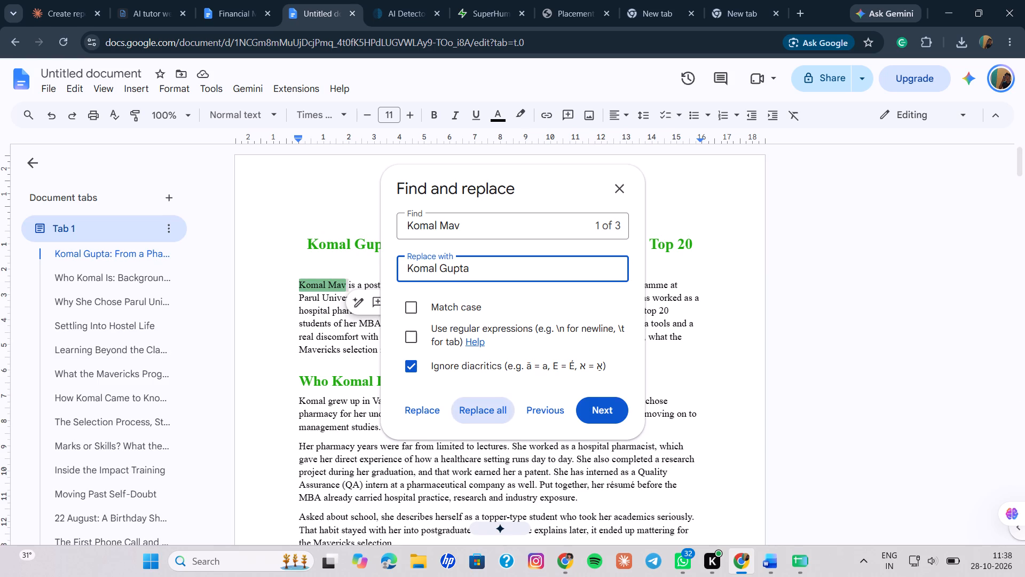
Clear the replacement text and search the report for leftover "Mav" surnames, including with a trailing space, then close Find and replace.
{"action": "key", "text": "BackSpace"}
{"action": "key", "text": "BackSpace"}
{"action": "key", "text": "BackSpace"}
{"action": "key", "text": "BackSpace"}
{"action": "key", "text": "BackSpace"}
{"action": "key", "text": "BackSpace"}
{"action": "key", "text": "BackSpace"}
{"action": "key", "text": "BackSpace"}
{"action": "key", "text": "BackSpace"}
{"action": "key", "text": "BackSpace"}
{"action": "key", "text": "BackSpace"}
{"action": "key", "text": "BackSpace"}
{"action": "key", "text": "BackSpace"}
{"action": "key", "text": "BackSpace"}
{"action": "key", "text": "BackSpace"}
{"action": "key", "text": "BackSpace"}
{"action": "key", "text": "BackSpace"}
{"action": "key", "text": "BackSpace"}
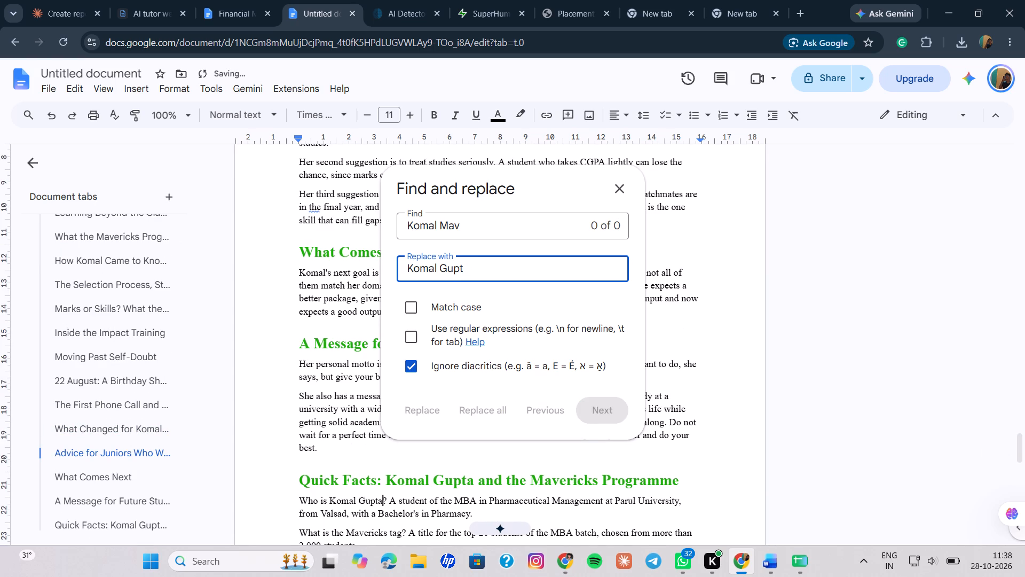
{"action": "left_click", "coordinate": [440, 226]}
{"action": "key", "text": "BackSpace"}
{"action": "key", "text": "BackSpace"}
{"action": "key", "text": "BackSpace"}
{"action": "key", "text": "BackSpace"}
{"action": "key", "text": "BackSpace"}
{"action": "key", "text": "BackSpace"}
{"action": "key", "text": "BackSpace"}
{"action": "key", "text": "BackSpace"}
{"action": "key", "text": "BackSpace"}
{"action": "key", "text": "BackSpace"}
{"action": "key", "text": "BackSpace"}
{"action": "key", "text": "BackSpace"}
{"action": "key", "text": "BackSpace"}
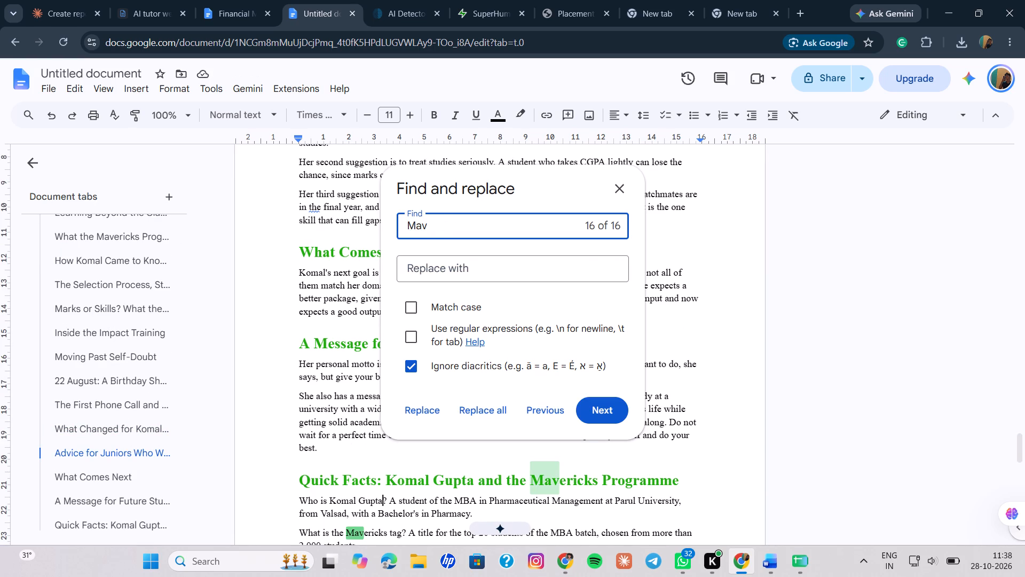
{"action": "left_click", "coordinate": [465, 223]}
{"action": "key", "text": "Return"}
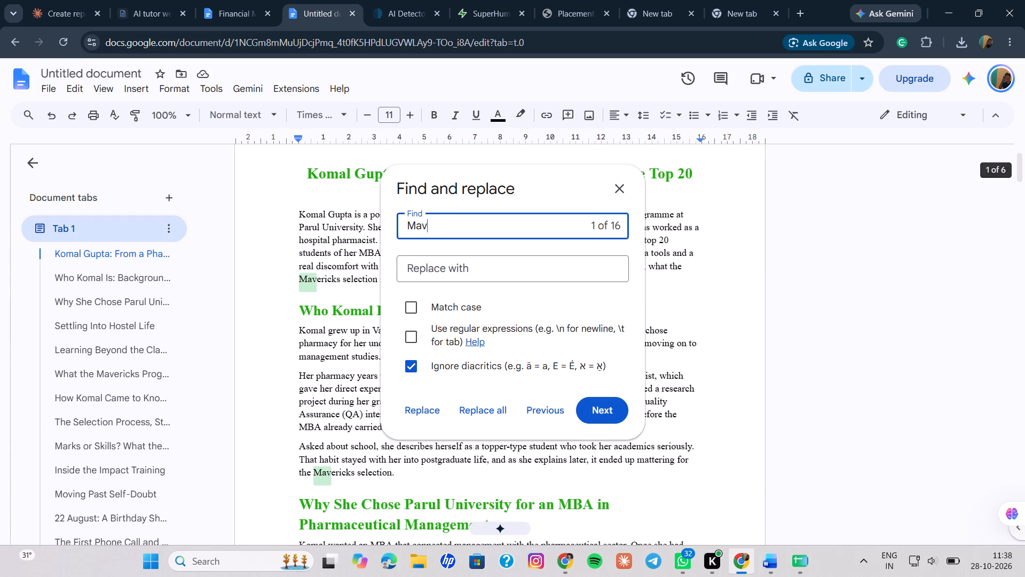
{"action": "key", "text": "Return"}
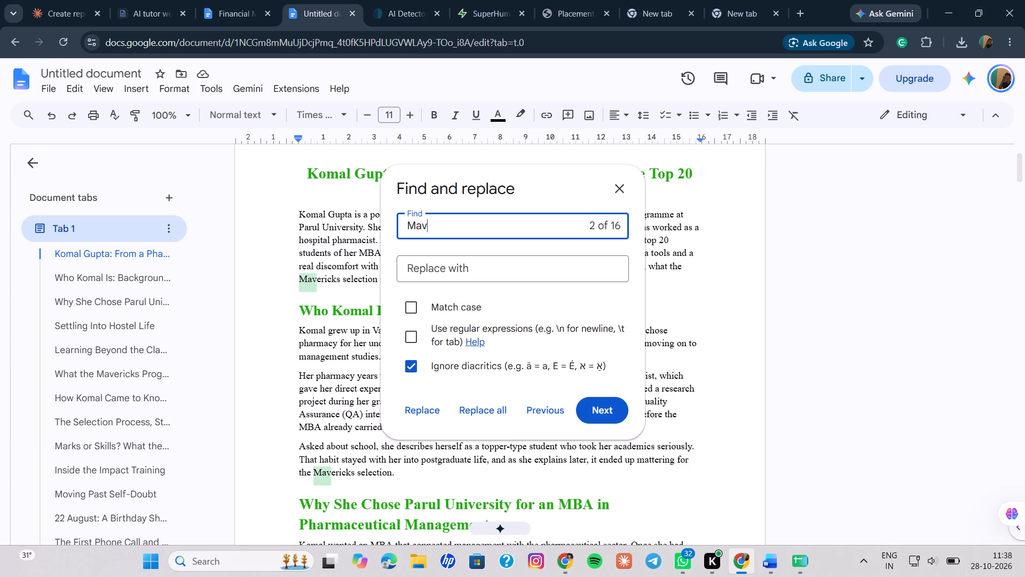
{"action": "key", "text": "Return"}
{"action": "key", "text": "Return"}
{"action": "key", "text": "Return"}
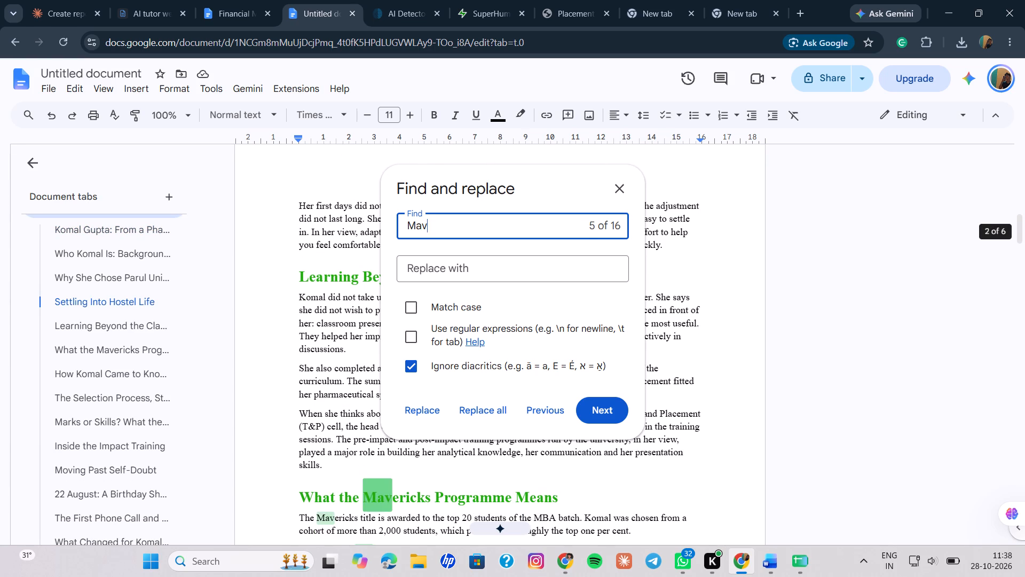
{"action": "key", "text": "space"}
{"action": "key", "text": "Return"}
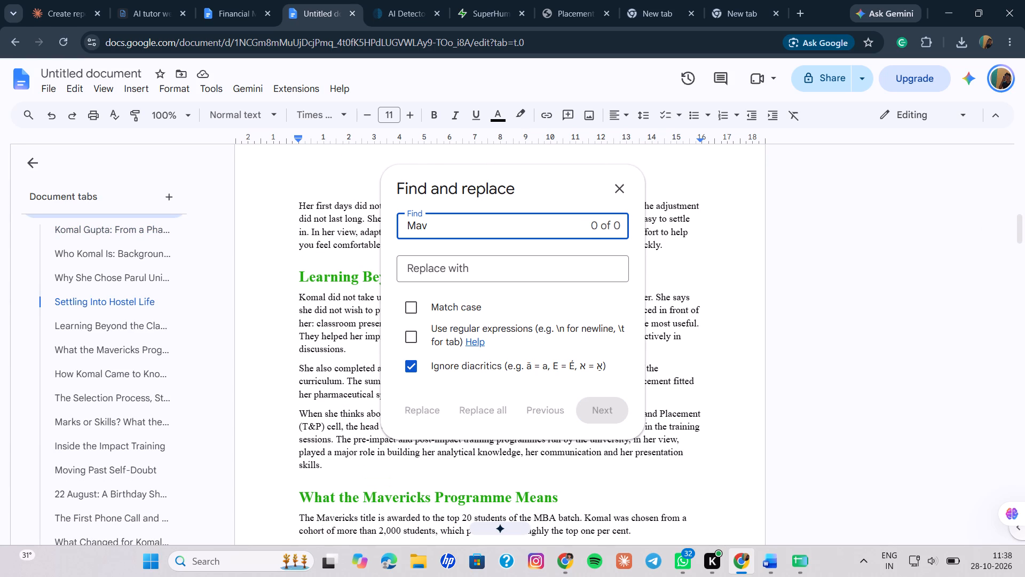
{"action": "left_click", "coordinate": [610, 185]}
Delete the closing sentence of the report's opening paragraph, starting "This report follows how she got there", keeping the next heading on its own line.
{"action": "scroll", "coordinate": [452, 291], "scroll_direction": "up", "scroll_amount": 7}
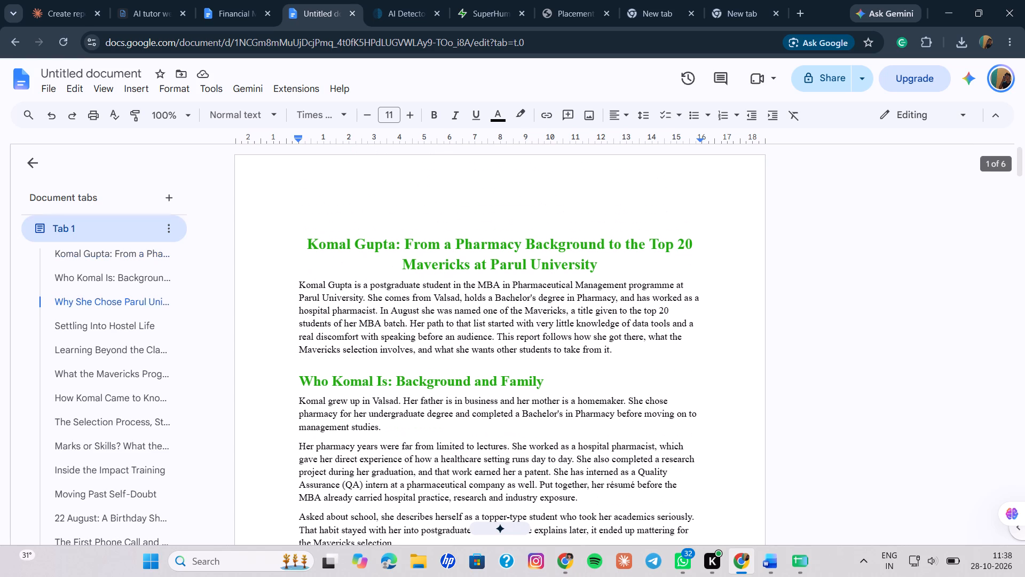
{"action": "scroll", "coordinate": [452, 291], "scroll_direction": "up", "scroll_amount": 4}
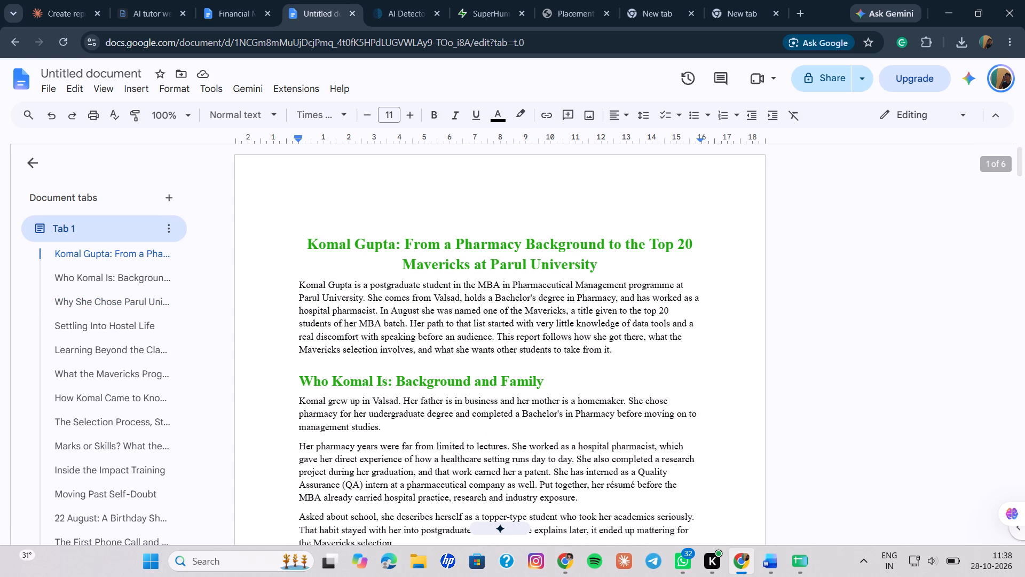
{"action": "scroll", "coordinate": [384, 305], "scroll_direction": "down", "scroll_amount": 1}
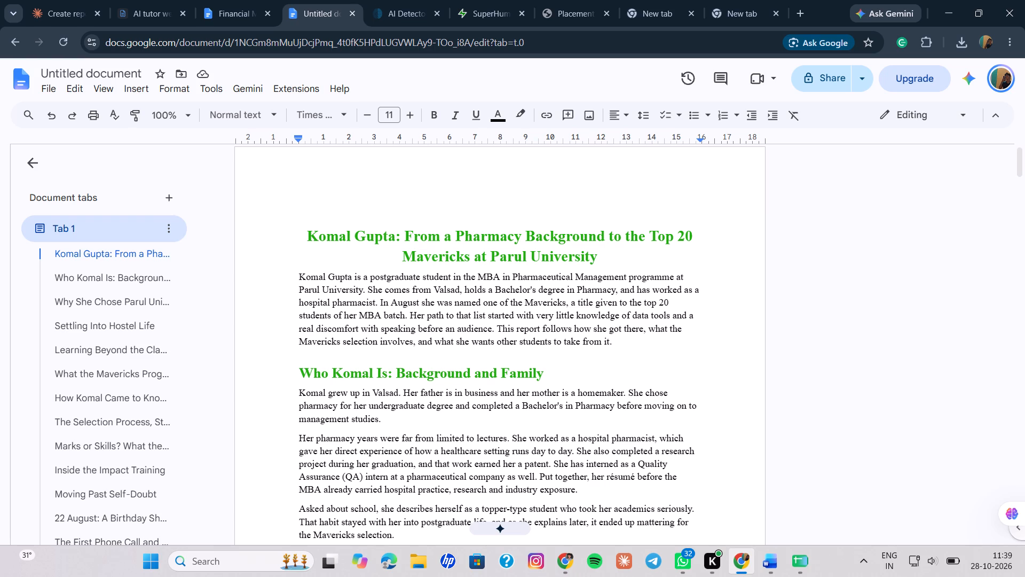
{"action": "left_click_drag", "start_coordinate": [495, 332], "coordinate": [544, 341]}
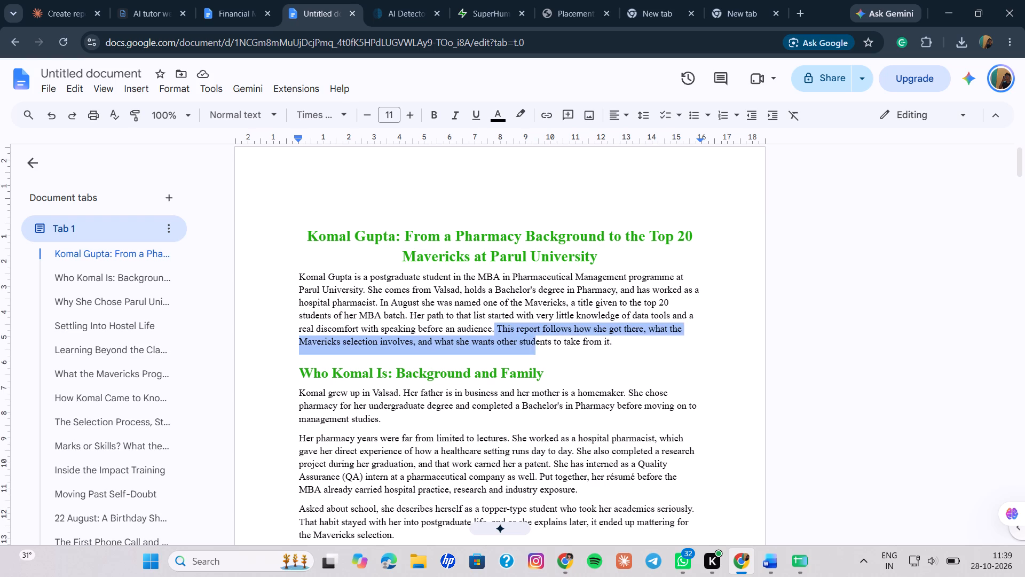
{"action": "left_click_drag", "start_coordinate": [544, 341], "coordinate": [625, 345]}
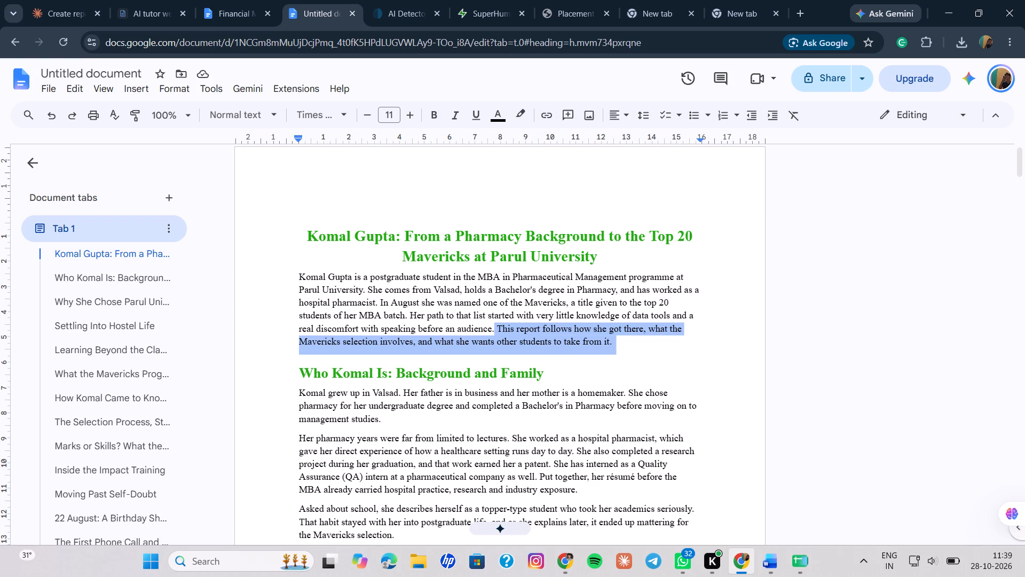
{"action": "left_click_drag", "start_coordinate": [625, 345], "coordinate": [622, 345]}
{"action": "key", "text": "BackSpace"}
{"action": "key", "text": "Return"}
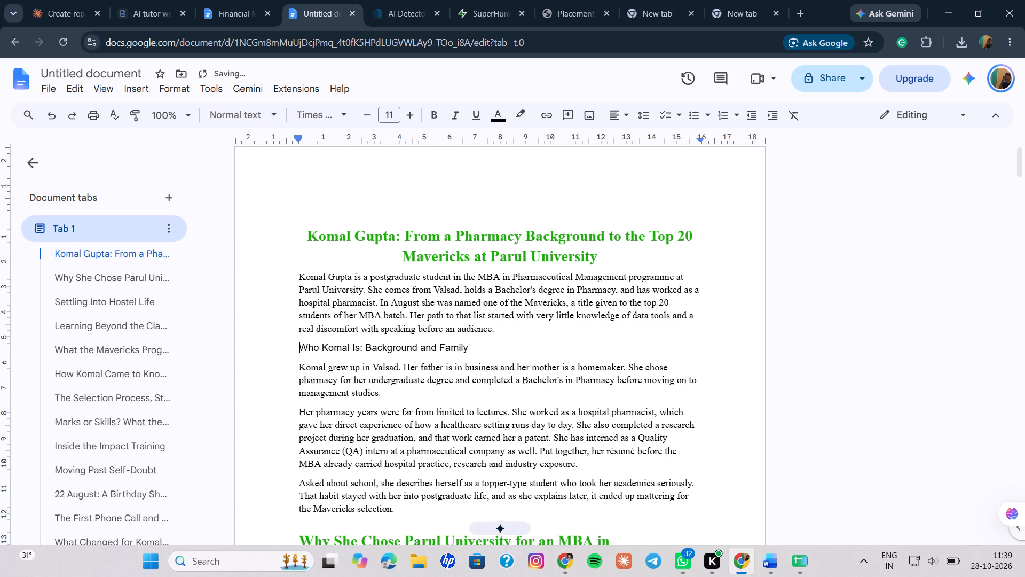
{"action": "left_click_drag", "start_coordinate": [298, 349], "coordinate": [477, 358]}
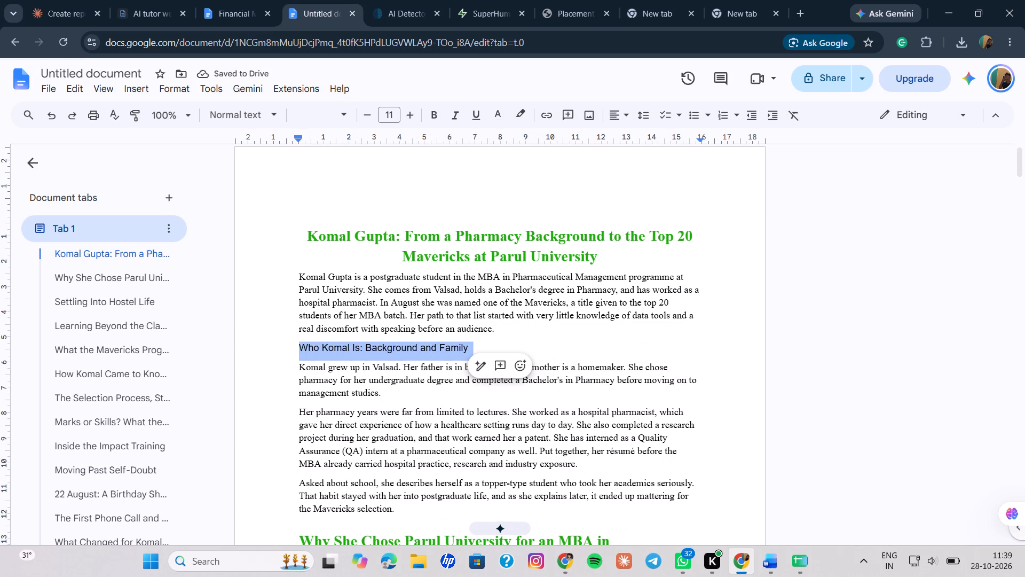
{"action": "left_click", "coordinate": [223, 107]}
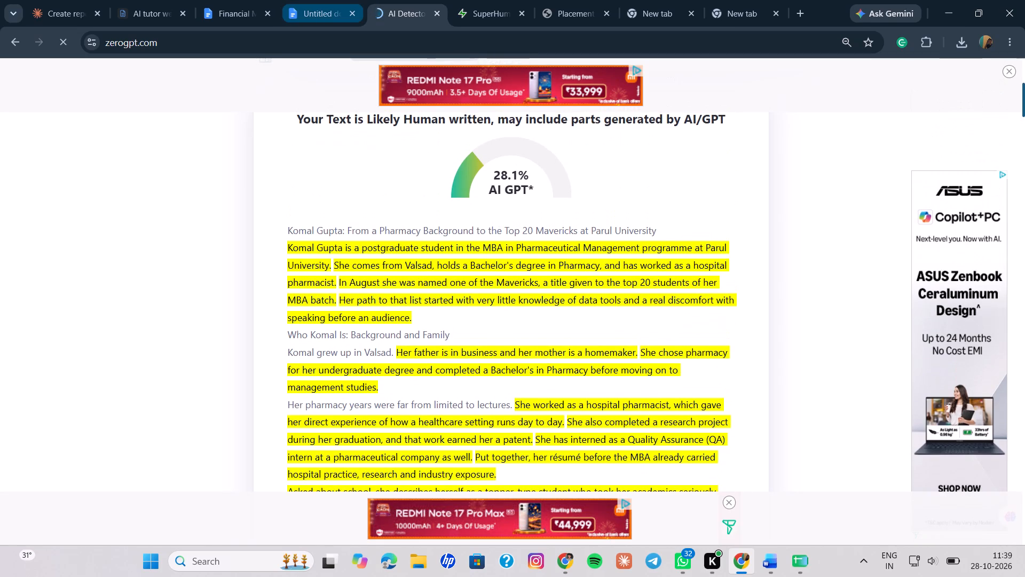
Return to the Google Docs report and delete the whole Quick Facts section at its end, including its heading and the leftover empty line.
{"action": "left_click", "coordinate": [324, 13]}
{"action": "left_click", "coordinate": [365, 246]}
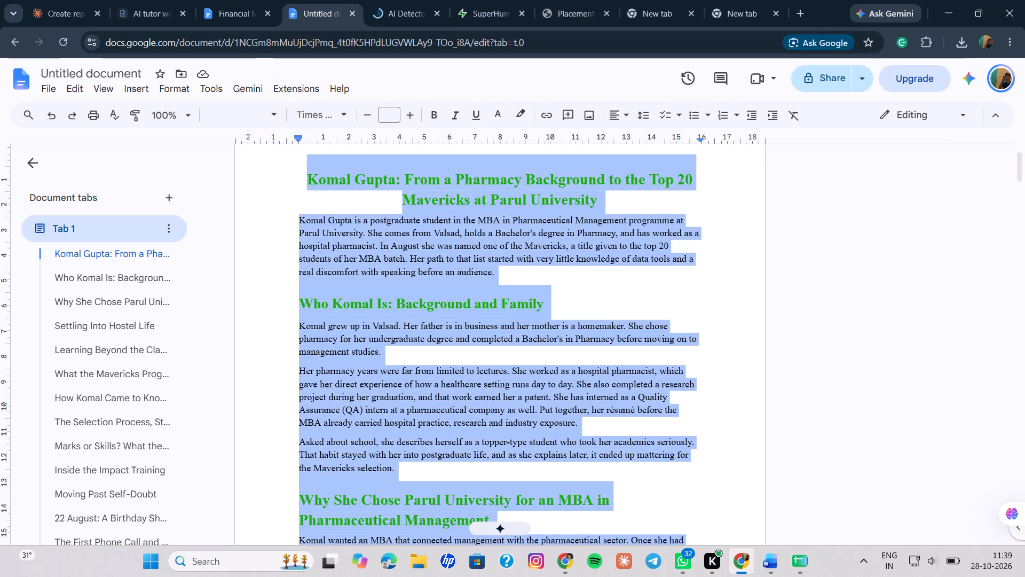
{"action": "left_click", "coordinate": [365, 246]}
{"action": "scroll", "coordinate": [388, 299], "scroll_direction": "down", "scroll_amount": 13}
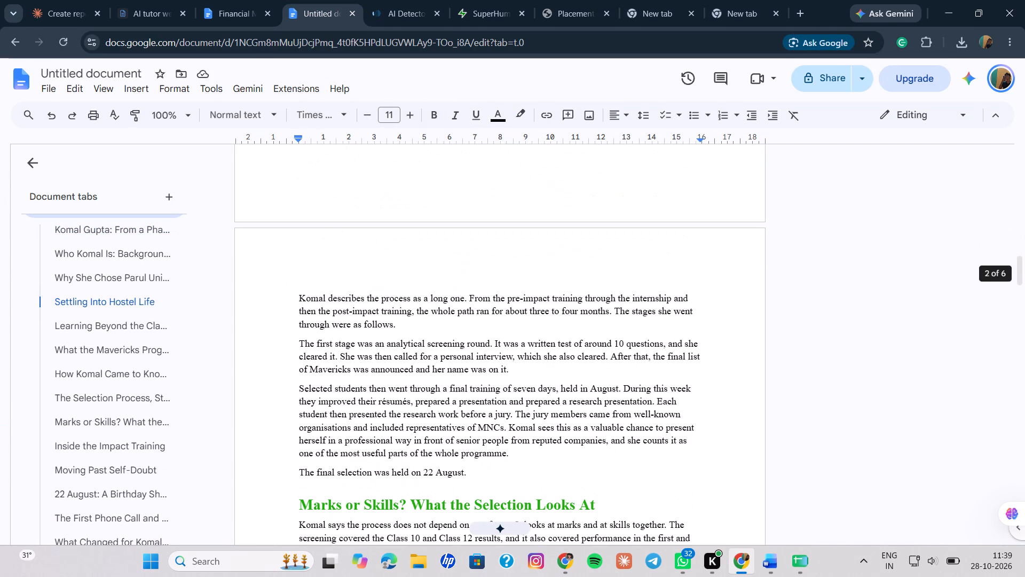
{"action": "scroll", "coordinate": [388, 299], "scroll_direction": "down", "scroll_amount": 6}
{"action": "scroll", "coordinate": [421, 347], "scroll_direction": "down", "scroll_amount": 4}
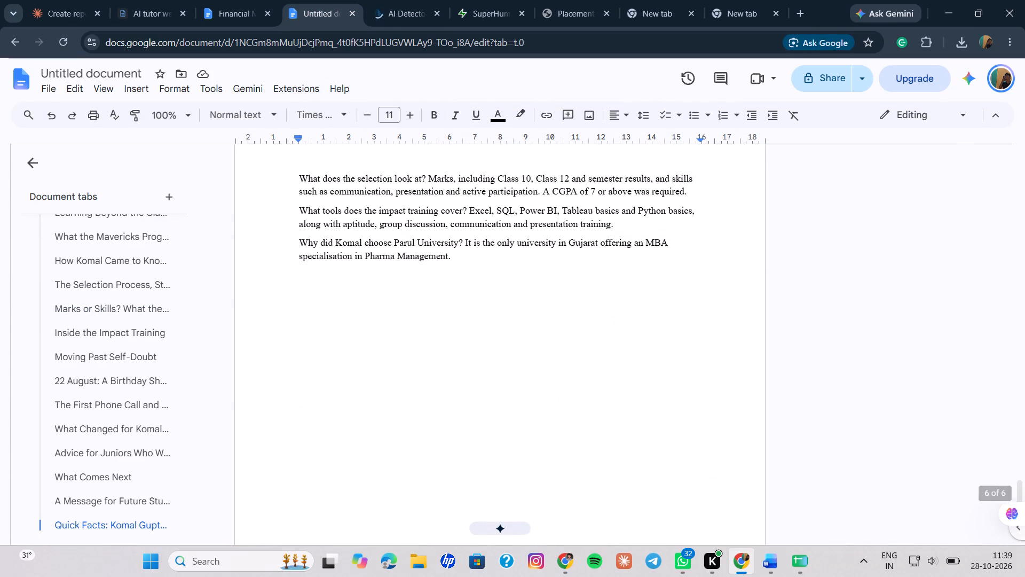
{"action": "scroll", "coordinate": [421, 347], "scroll_direction": "down", "scroll_amount": 4}
{"action": "scroll", "coordinate": [421, 347], "scroll_direction": "up", "scroll_amount": 7}
{"action": "scroll", "coordinate": [421, 347], "scroll_direction": "down", "scroll_amount": 1}
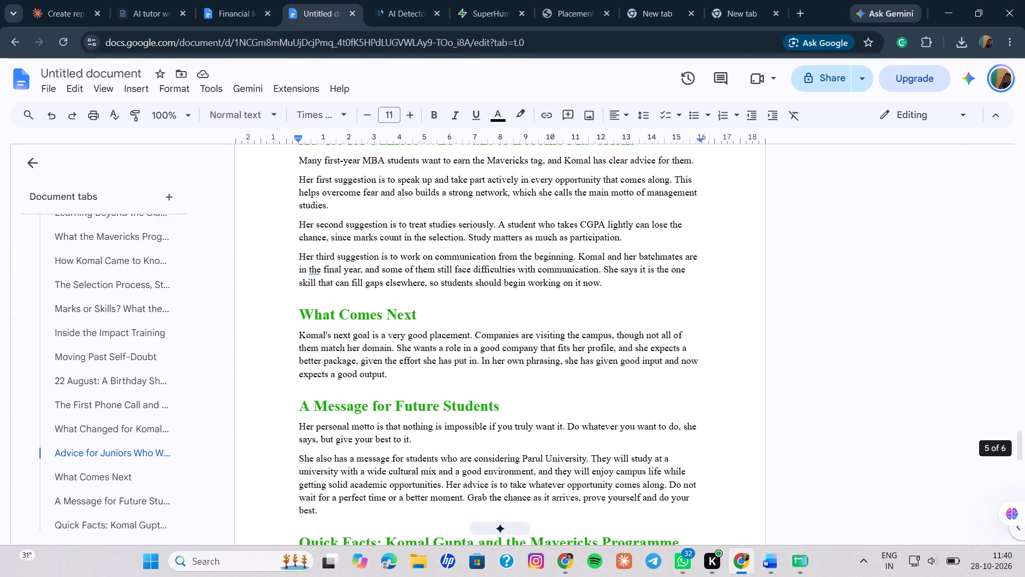
{"action": "scroll", "coordinate": [421, 347], "scroll_direction": "down", "scroll_amount": 3}
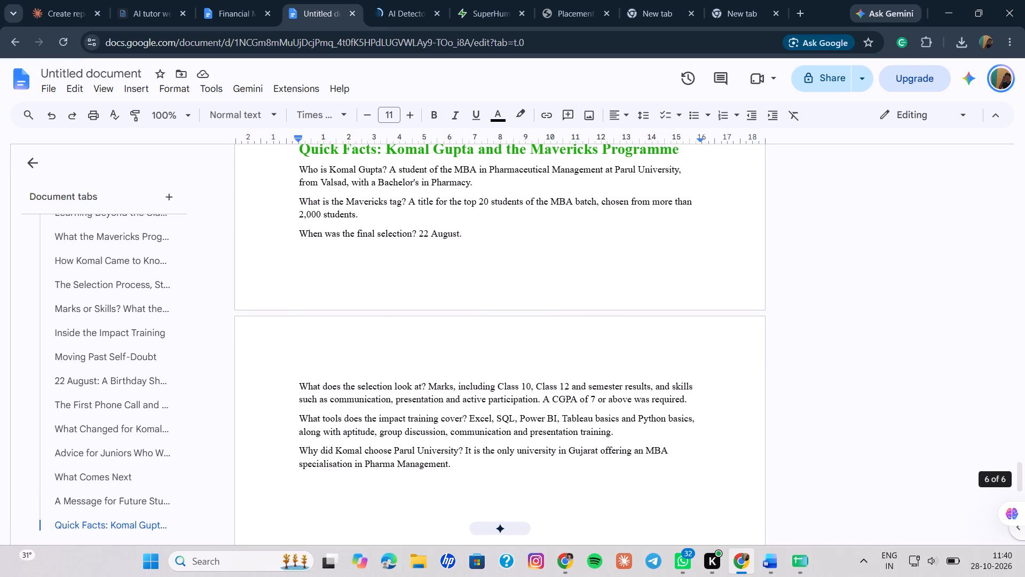
{"action": "left_click_drag", "start_coordinate": [298, 155], "coordinate": [459, 336]}
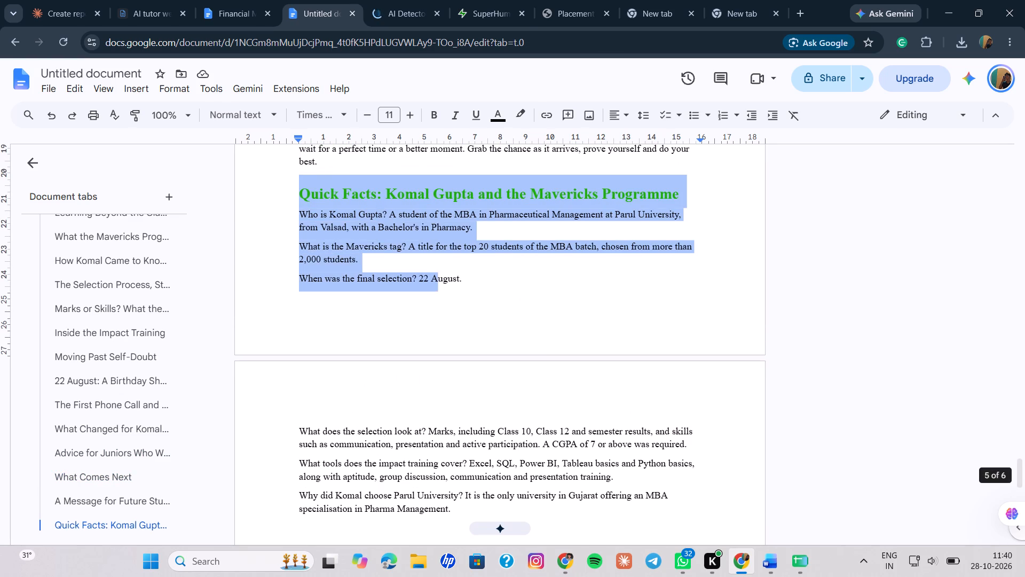
{"action": "left_click_drag", "start_coordinate": [459, 336], "coordinate": [525, 495]}
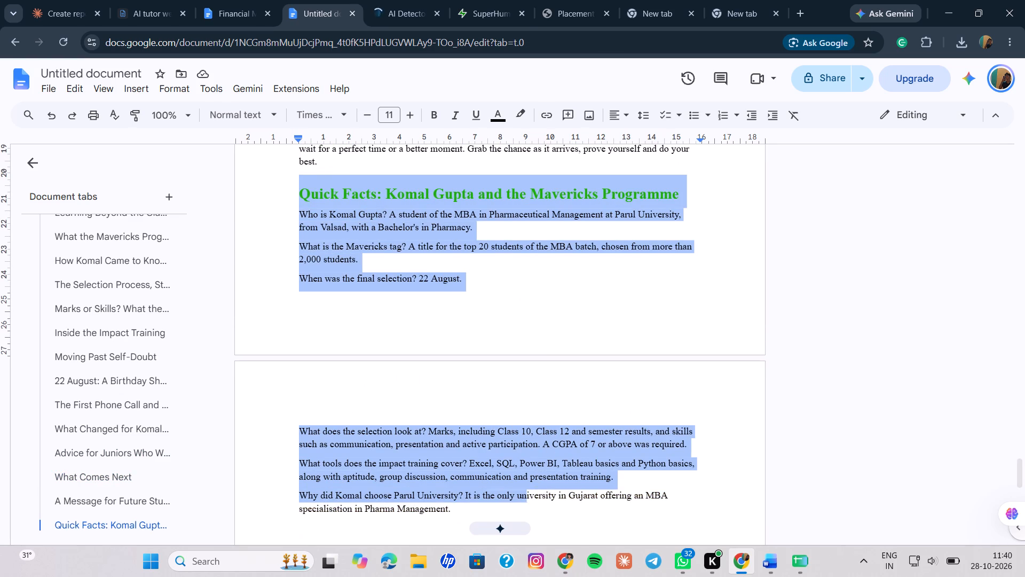
{"action": "left_click_drag", "start_coordinate": [525, 495], "coordinate": [549, 539]}
{"action": "key", "text": "BackSpace"}
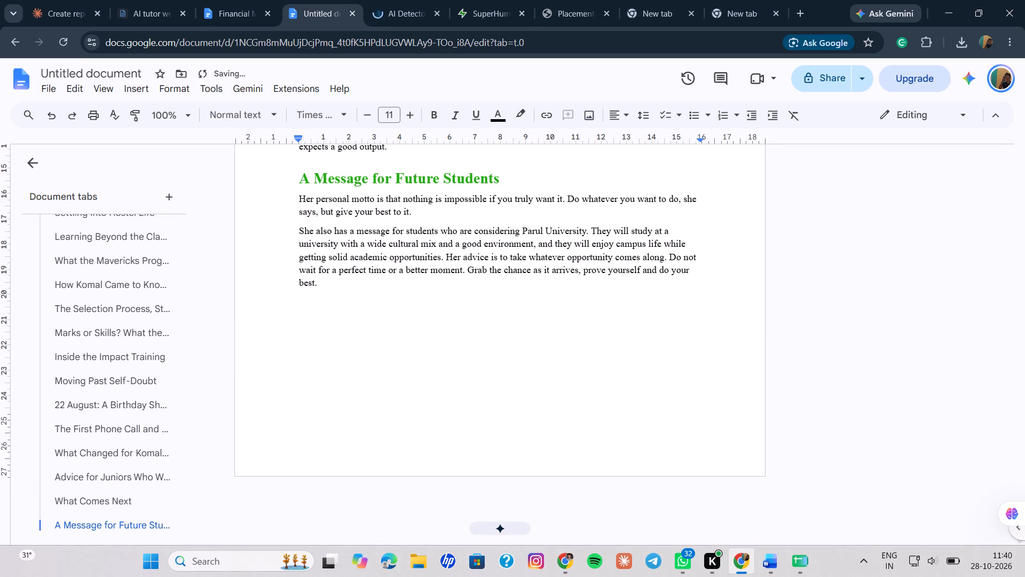
{"action": "scroll", "coordinate": [535, 484], "scroll_direction": "up", "scroll_amount": 1}
{"action": "key", "text": "BackSpace"}
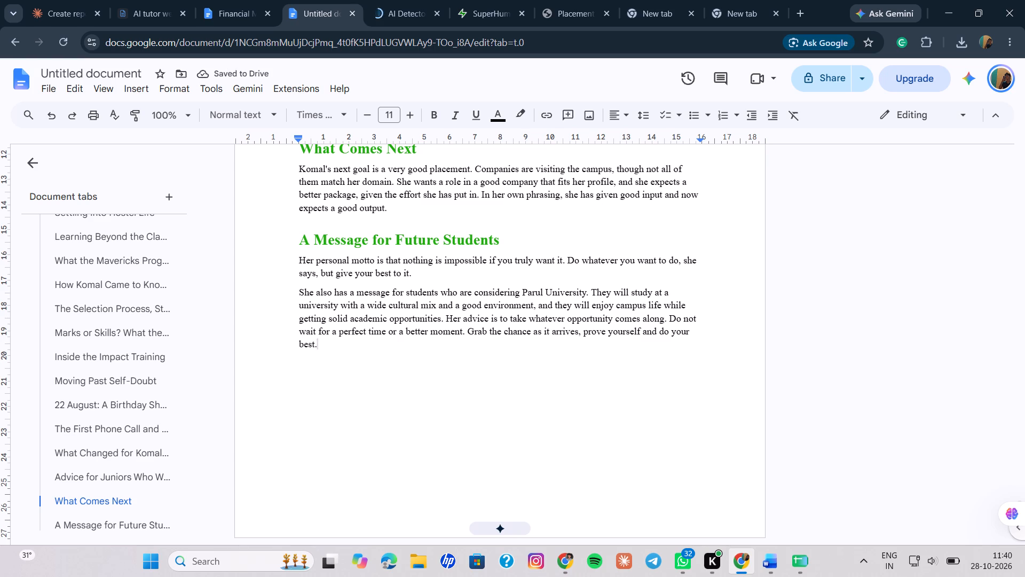
Under "A Message for Future Students", remove "Her personal motto is that" and capitalise the sentence's new first word as "Nothing".
{"action": "left_click_drag", "start_coordinate": [402, 260], "coordinate": [299, 259]}
{"action": "key", "text": "BackSpace"}
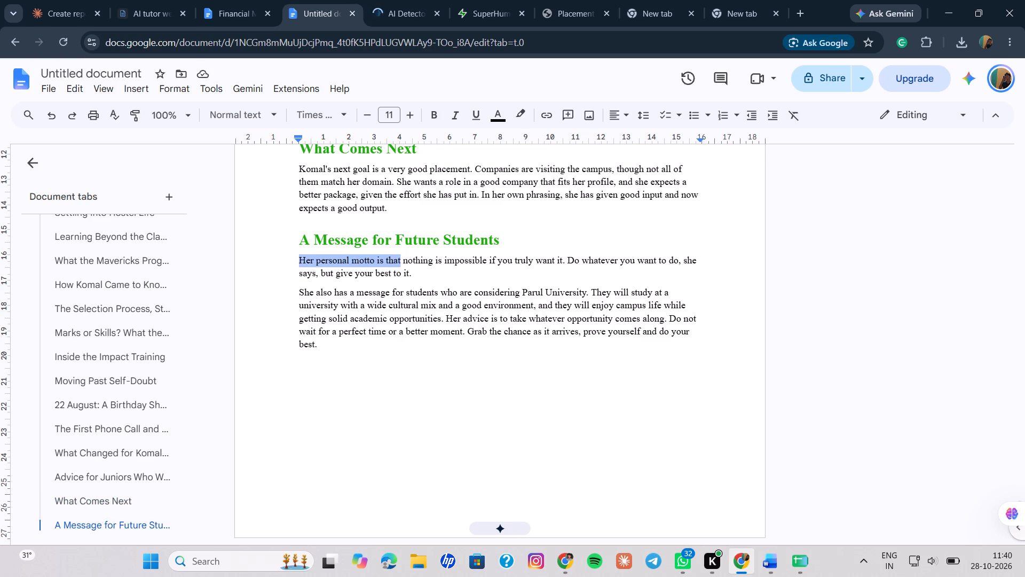
{"action": "left_click", "coordinate": [303, 261]}
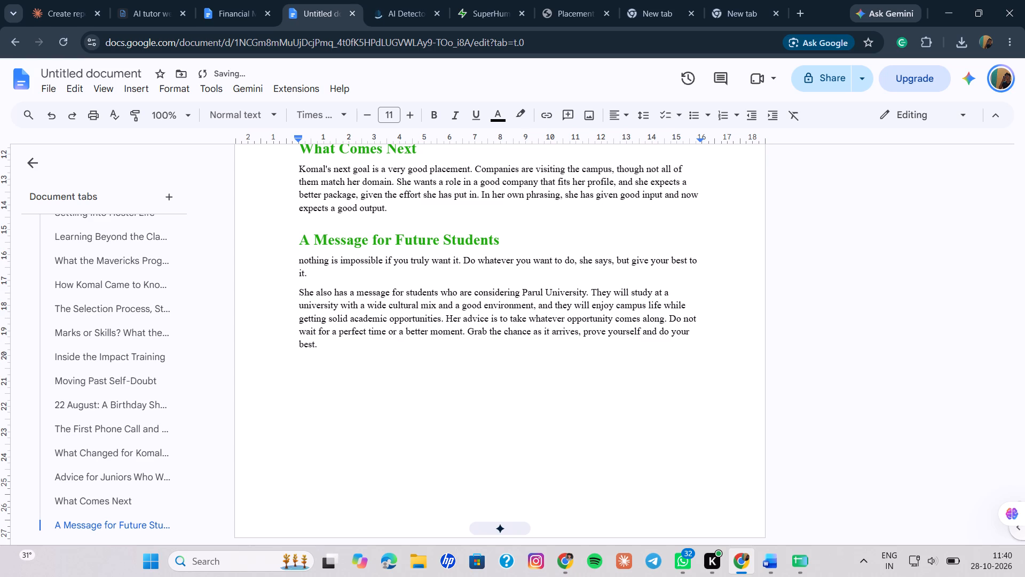
{"action": "key", "text": "BackSpace"}
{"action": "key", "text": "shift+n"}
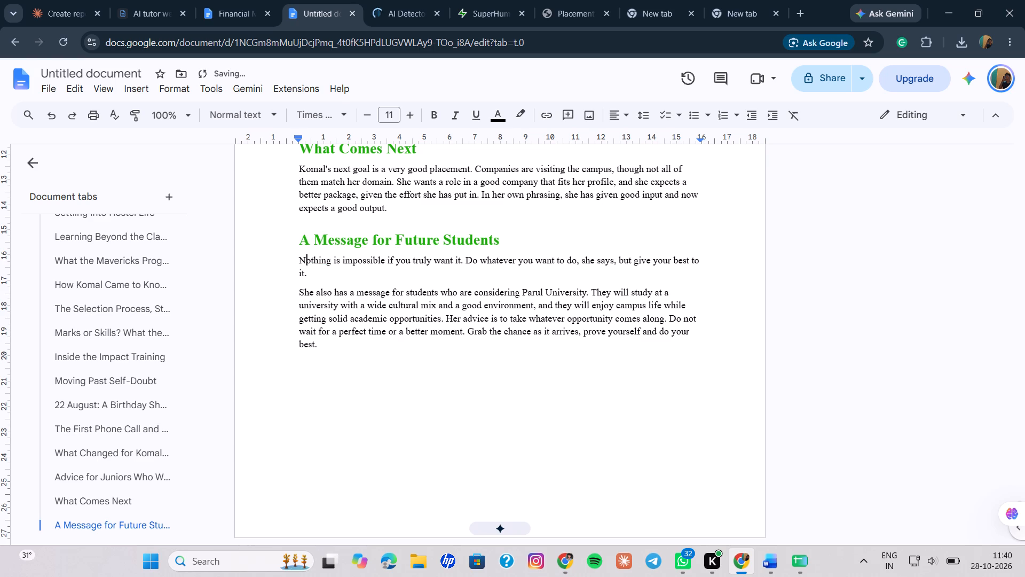
Move the "Nothing is impossible if you truly want it" paragraph below the section's final paragraph, leaving one empty line between them.
{"action": "left_click_drag", "start_coordinate": [295, 262], "coordinate": [317, 272]}
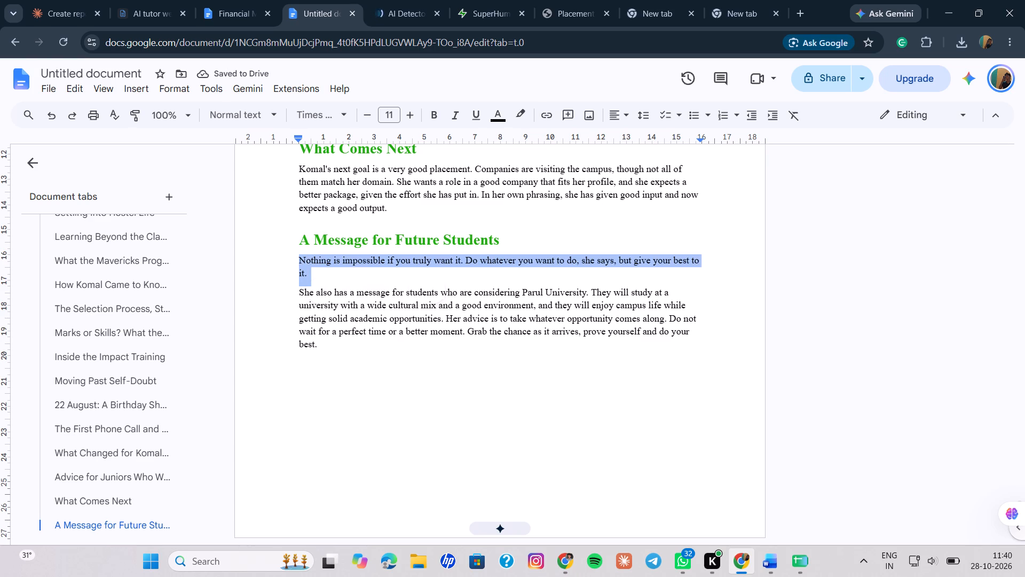
{"action": "key", "text": "ctrl+x"}
{"action": "left_click", "coordinate": [342, 315]}
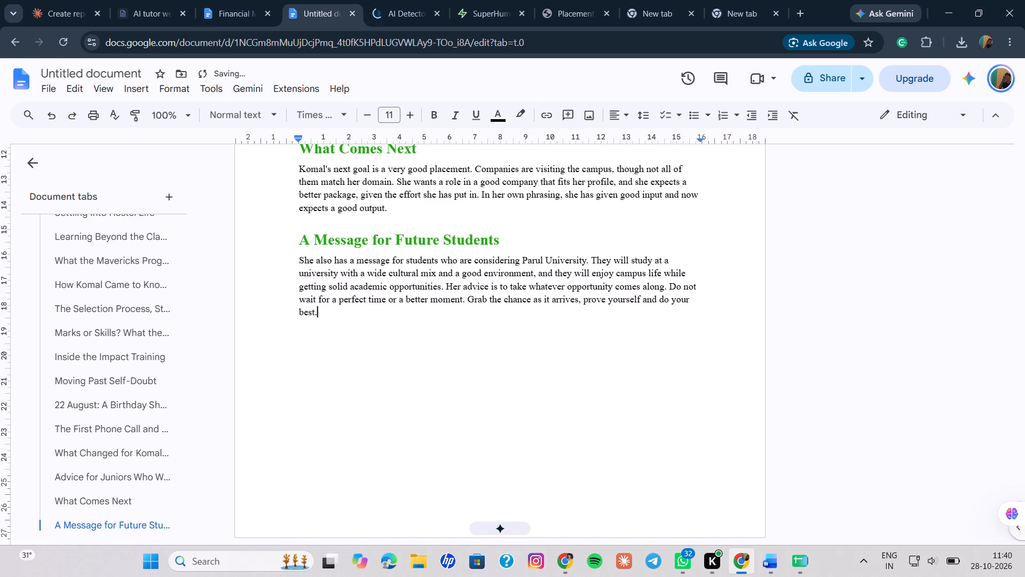
{"action": "key", "text": "Return"}
{"action": "key", "text": "Return"}
{"action": "key", "text": "ctrl+v"}
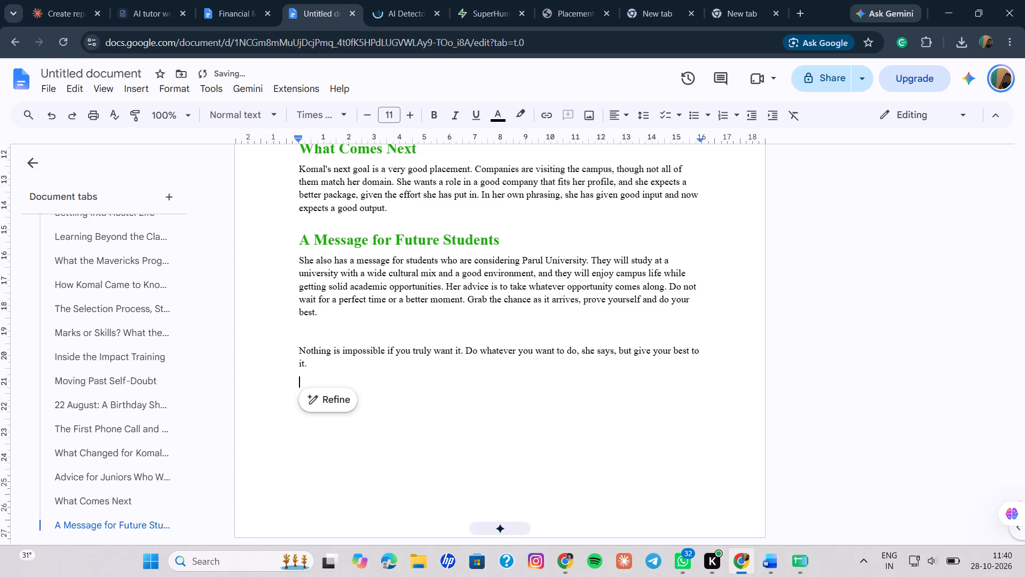
Centre-align the moved "Nothing is impossible" quote at the end of the report.
{"action": "left_click_drag", "start_coordinate": [292, 350], "coordinate": [326, 363]}
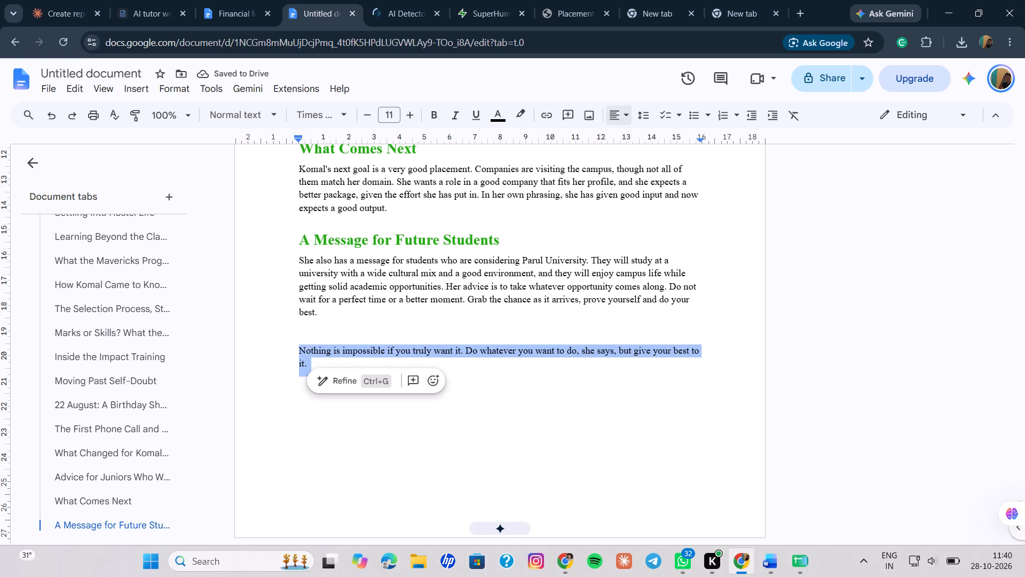
{"action": "left_click", "coordinate": [611, 119]}
{"action": "left_click", "coordinate": [626, 115]}
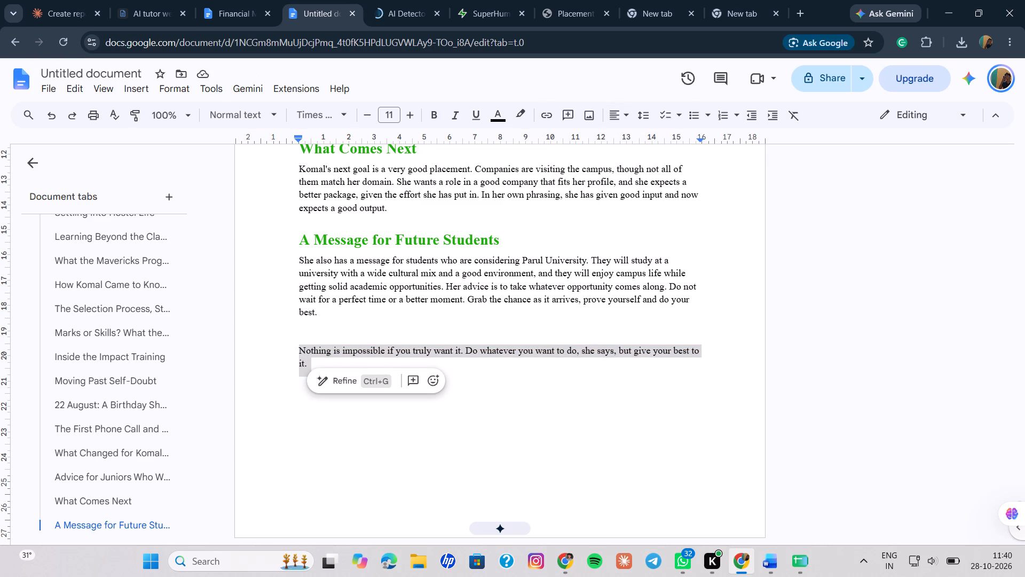
{"action": "left_click", "coordinate": [622, 112]}
{"action": "left_click", "coordinate": [633, 138]}
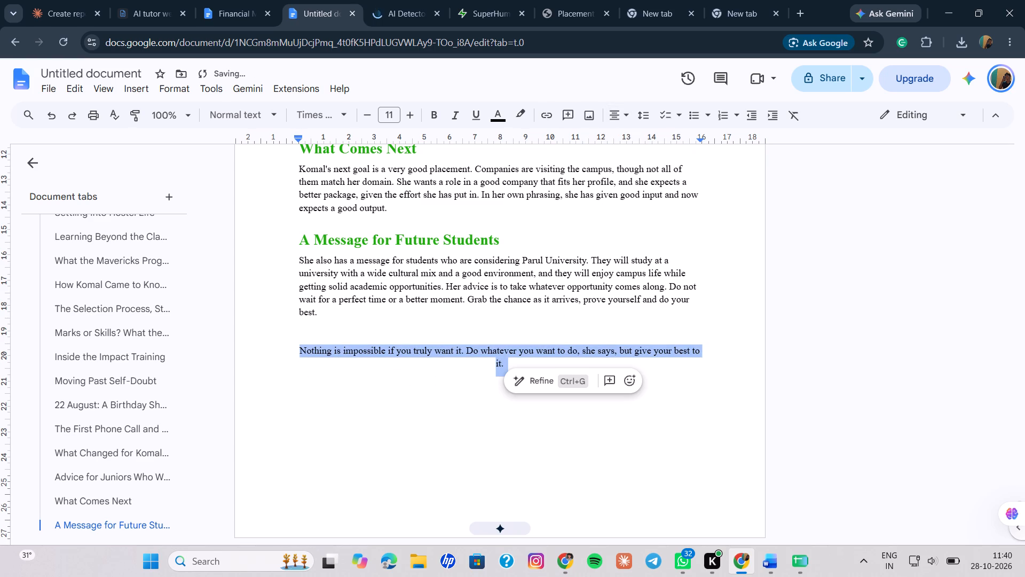
After the quote, add a wide gap of spaces and an attribution made of a tilde followed by the student's full name.
{"action": "left_click", "coordinate": [693, 375]}
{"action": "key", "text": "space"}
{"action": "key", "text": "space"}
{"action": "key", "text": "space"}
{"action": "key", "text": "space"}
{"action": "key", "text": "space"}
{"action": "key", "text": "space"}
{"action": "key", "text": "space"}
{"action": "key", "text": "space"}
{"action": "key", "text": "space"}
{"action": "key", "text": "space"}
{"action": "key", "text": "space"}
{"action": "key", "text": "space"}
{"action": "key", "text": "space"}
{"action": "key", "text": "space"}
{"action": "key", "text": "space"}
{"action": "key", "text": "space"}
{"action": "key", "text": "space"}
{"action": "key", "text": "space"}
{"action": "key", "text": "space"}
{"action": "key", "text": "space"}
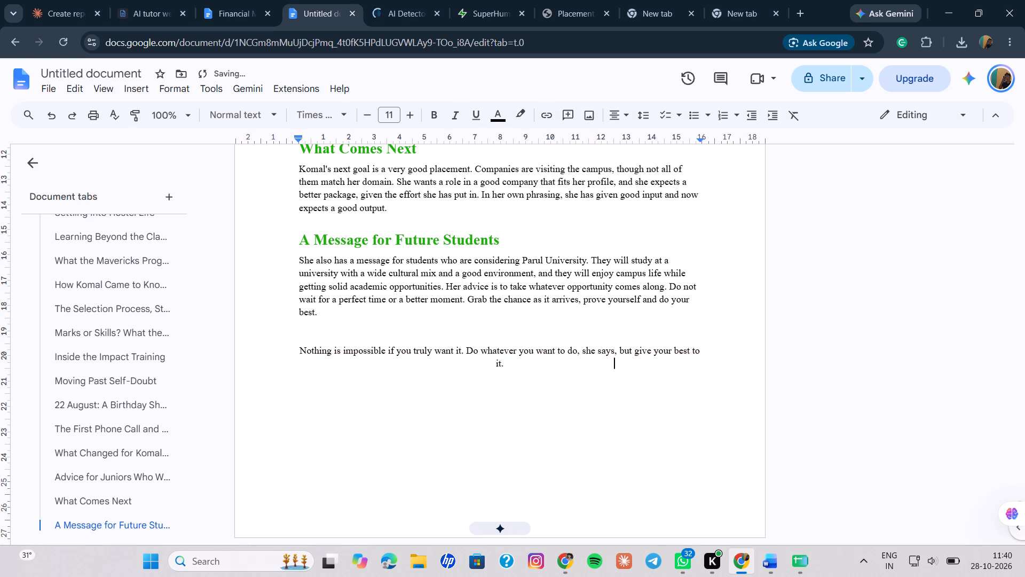
{"action": "key", "text": "shift+asciitilde"}
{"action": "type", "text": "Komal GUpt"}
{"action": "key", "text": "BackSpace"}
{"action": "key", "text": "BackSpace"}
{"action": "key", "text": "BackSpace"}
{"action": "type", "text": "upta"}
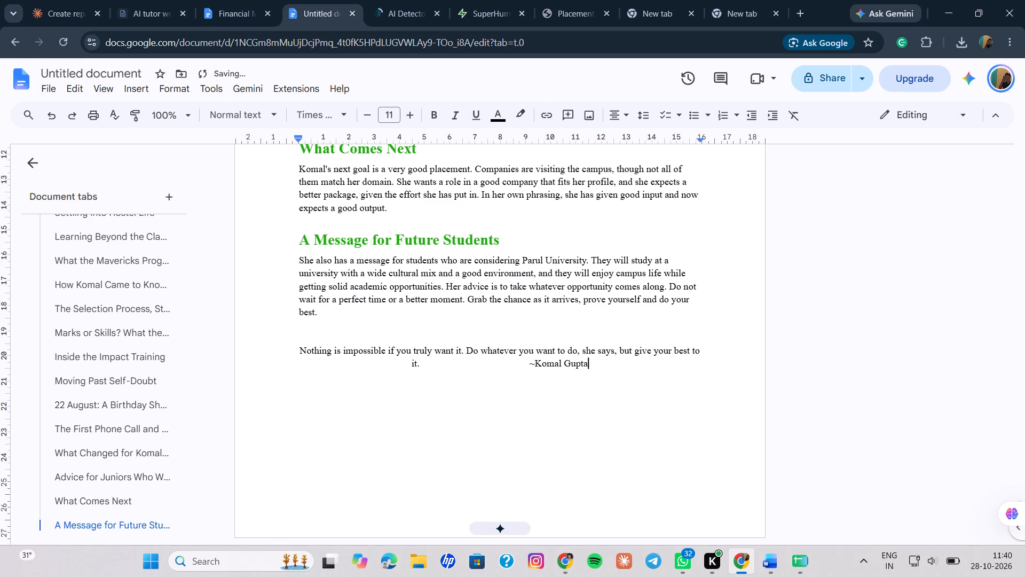
Widen the gap between the quote and its attribution with more spaces.
{"action": "left_click", "coordinate": [510, 365]}
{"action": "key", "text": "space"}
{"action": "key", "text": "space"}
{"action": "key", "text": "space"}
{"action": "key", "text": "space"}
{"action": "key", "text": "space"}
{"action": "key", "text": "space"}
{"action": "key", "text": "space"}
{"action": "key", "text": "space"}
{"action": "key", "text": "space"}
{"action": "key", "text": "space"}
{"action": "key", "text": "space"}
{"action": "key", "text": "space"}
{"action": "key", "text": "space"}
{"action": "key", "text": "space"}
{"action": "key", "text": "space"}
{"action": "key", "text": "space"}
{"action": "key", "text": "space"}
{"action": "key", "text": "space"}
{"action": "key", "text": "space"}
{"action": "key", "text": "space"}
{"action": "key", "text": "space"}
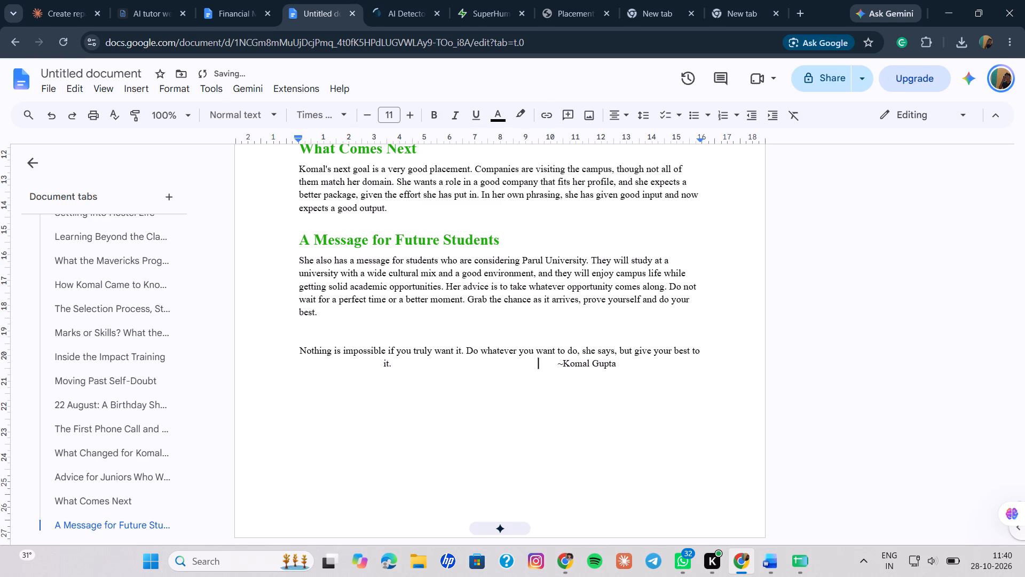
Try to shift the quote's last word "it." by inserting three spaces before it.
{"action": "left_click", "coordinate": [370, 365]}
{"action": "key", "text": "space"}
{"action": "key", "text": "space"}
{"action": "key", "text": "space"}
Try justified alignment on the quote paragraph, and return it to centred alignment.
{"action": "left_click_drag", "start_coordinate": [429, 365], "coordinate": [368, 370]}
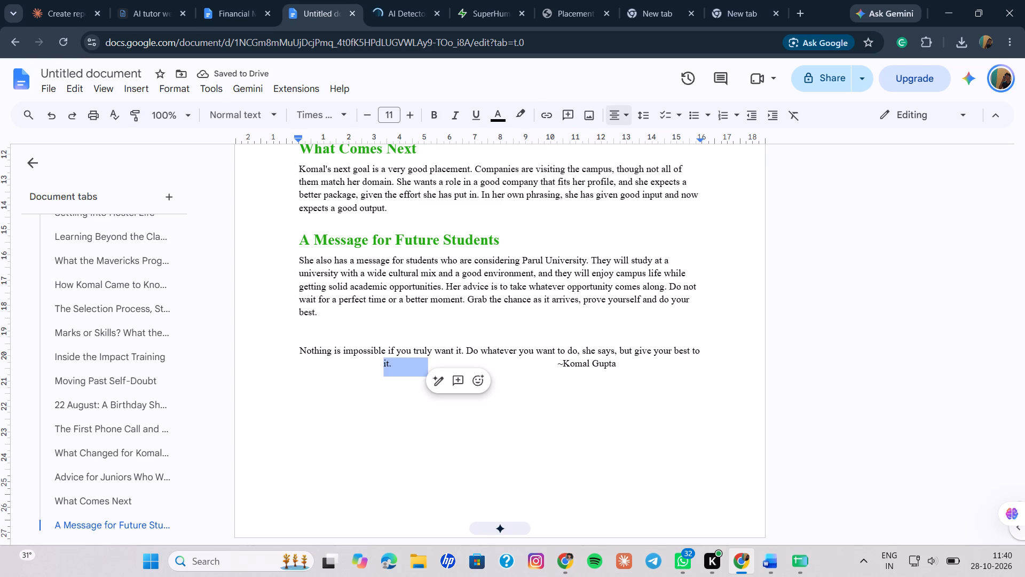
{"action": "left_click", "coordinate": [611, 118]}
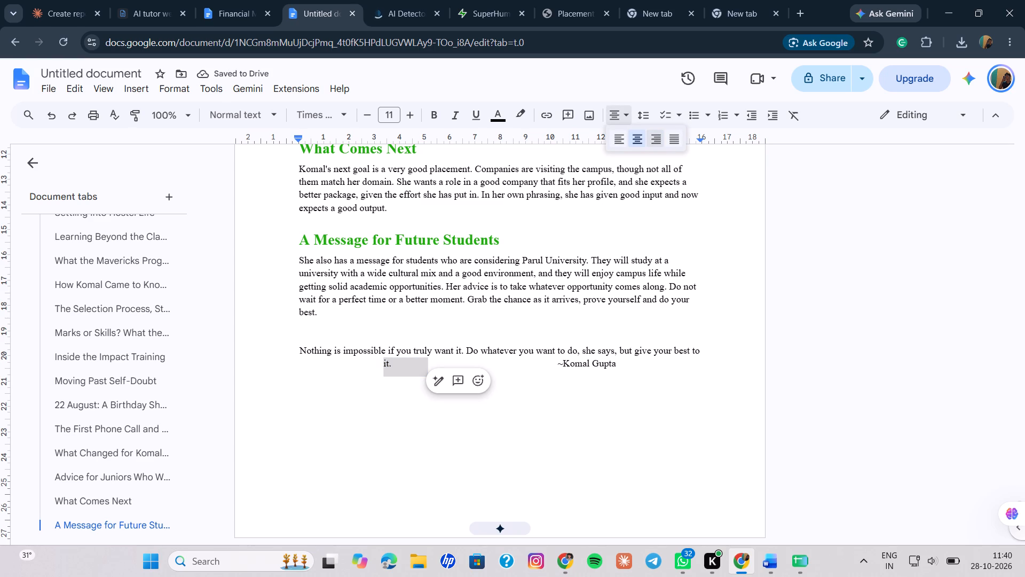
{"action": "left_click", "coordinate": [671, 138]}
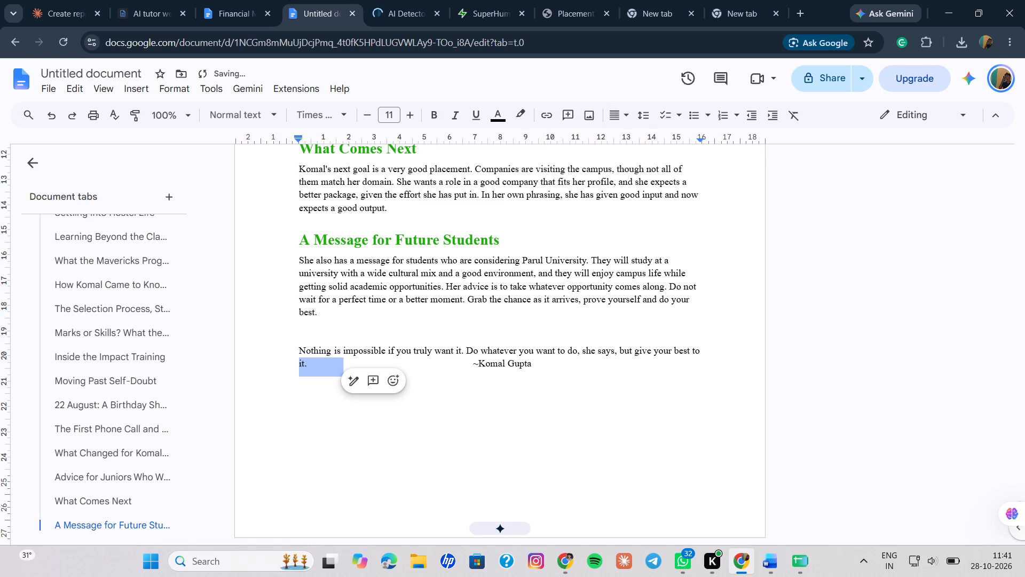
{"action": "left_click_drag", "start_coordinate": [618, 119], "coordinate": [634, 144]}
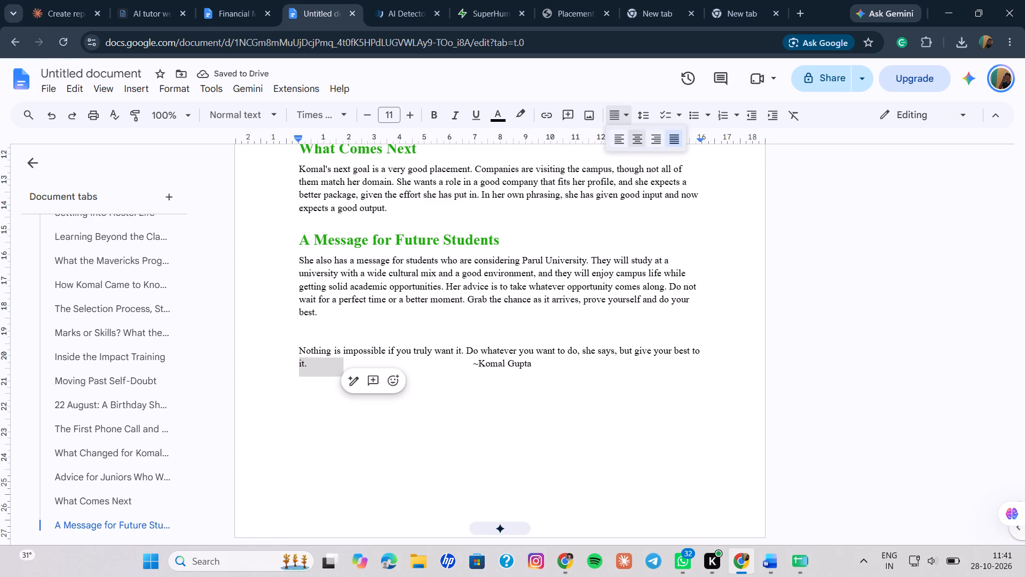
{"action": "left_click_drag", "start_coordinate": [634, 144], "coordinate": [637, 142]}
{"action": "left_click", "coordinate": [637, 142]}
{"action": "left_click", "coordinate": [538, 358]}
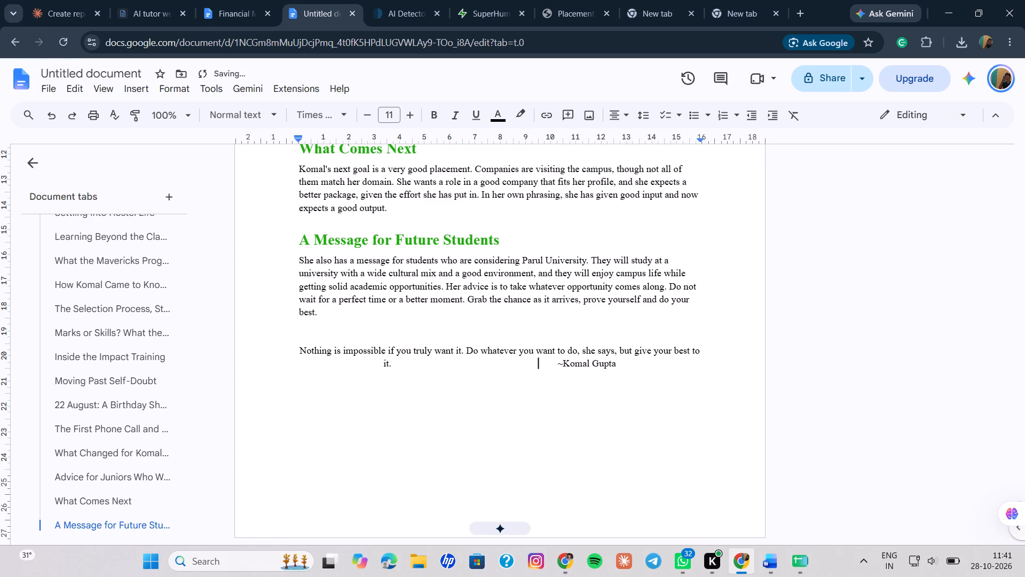
Put the attribution on its own line and push it with spaces toward the right end of the quote.
{"action": "key", "text": "Return"}
{"action": "left_click", "coordinate": [468, 389]}
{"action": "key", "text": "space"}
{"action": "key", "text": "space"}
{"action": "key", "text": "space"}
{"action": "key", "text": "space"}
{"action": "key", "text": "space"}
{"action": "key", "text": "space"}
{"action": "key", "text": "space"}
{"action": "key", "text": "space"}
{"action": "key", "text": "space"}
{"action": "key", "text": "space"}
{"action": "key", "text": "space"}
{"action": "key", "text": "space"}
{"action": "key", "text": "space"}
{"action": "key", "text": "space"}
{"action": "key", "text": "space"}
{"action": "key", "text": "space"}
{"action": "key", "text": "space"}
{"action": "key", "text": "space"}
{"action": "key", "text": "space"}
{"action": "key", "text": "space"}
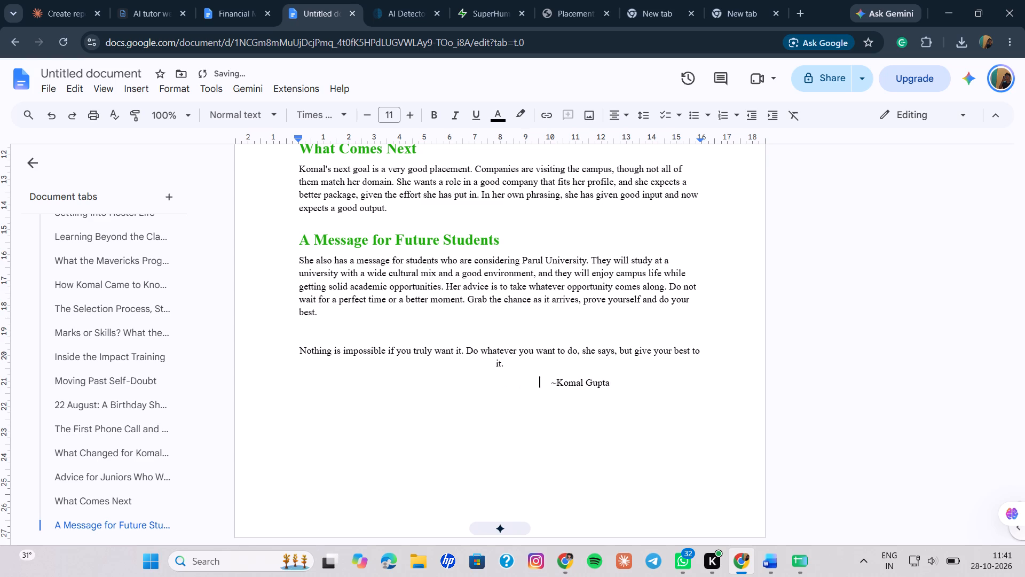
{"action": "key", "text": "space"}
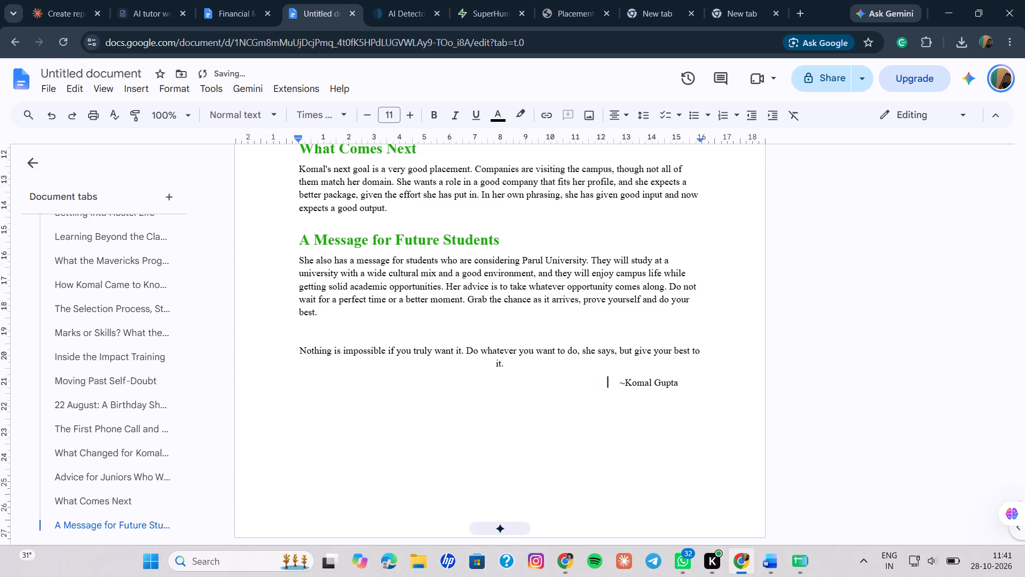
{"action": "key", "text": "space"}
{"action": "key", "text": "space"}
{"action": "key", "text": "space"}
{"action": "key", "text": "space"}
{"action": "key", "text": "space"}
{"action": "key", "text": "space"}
Remove ", she says" from the quote and the extra spaces before its last word "it.".
{"action": "left_click", "coordinate": [616, 349]}
{"action": "key", "text": "BackSpace"}
{"action": "key", "text": "BackSpace"}
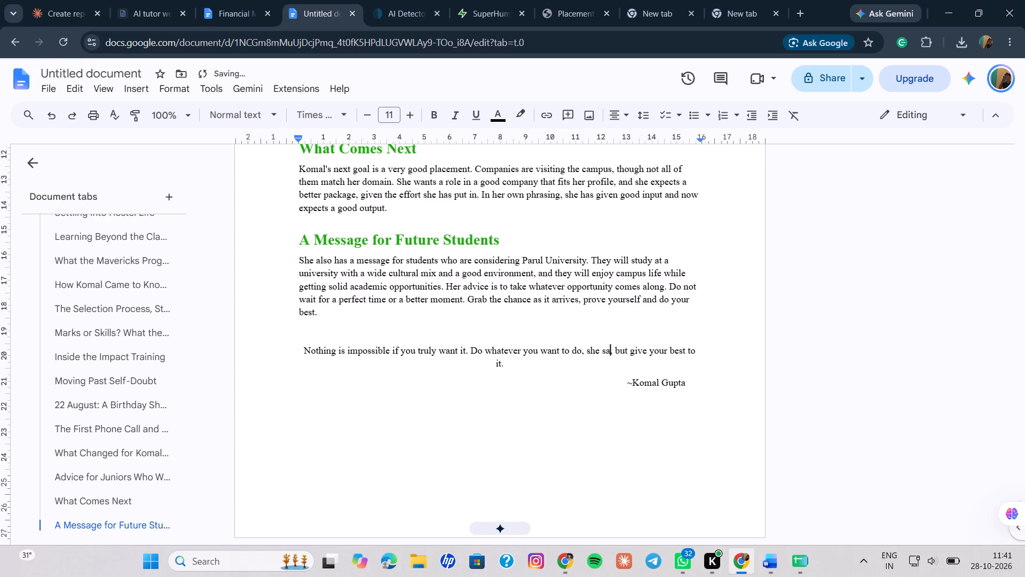
{"action": "key", "text": "BackSpace"}
{"action": "key", "text": "BackSpace"}
{"action": "key", "text": "BackSpace"}
{"action": "key", "text": "BackSpace"}
{"action": "key", "text": "BackSpace"}
{"action": "key", "text": "BackSpace"}
{"action": "key", "text": "BackSpace"}
{"action": "key", "text": "BackSpace"}
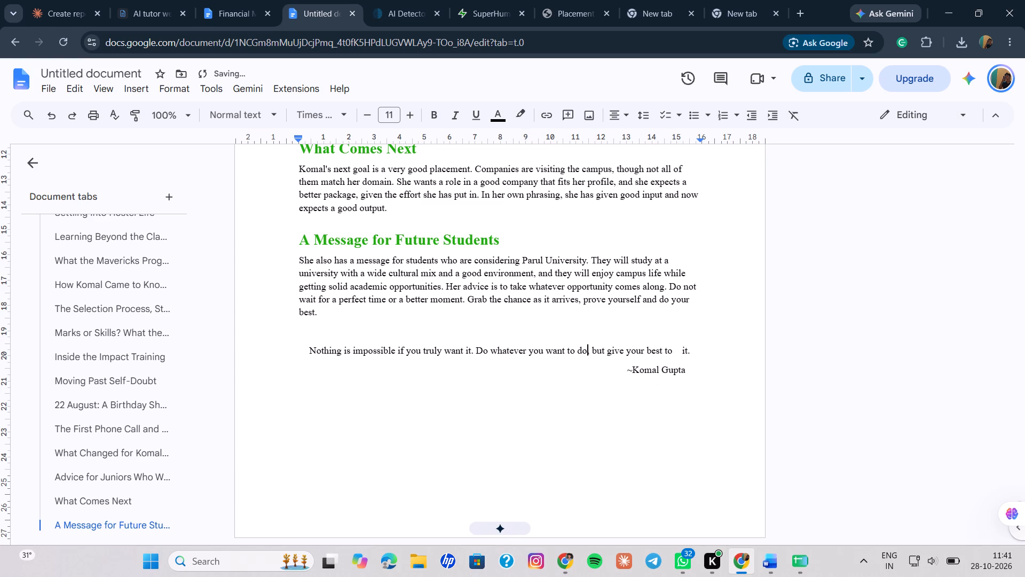
{"action": "left_click", "coordinate": [681, 348]}
{"action": "key", "text": "BackSpace"}
{"action": "key", "text": "BackSpace"}
{"action": "key", "text": "BackSpace"}
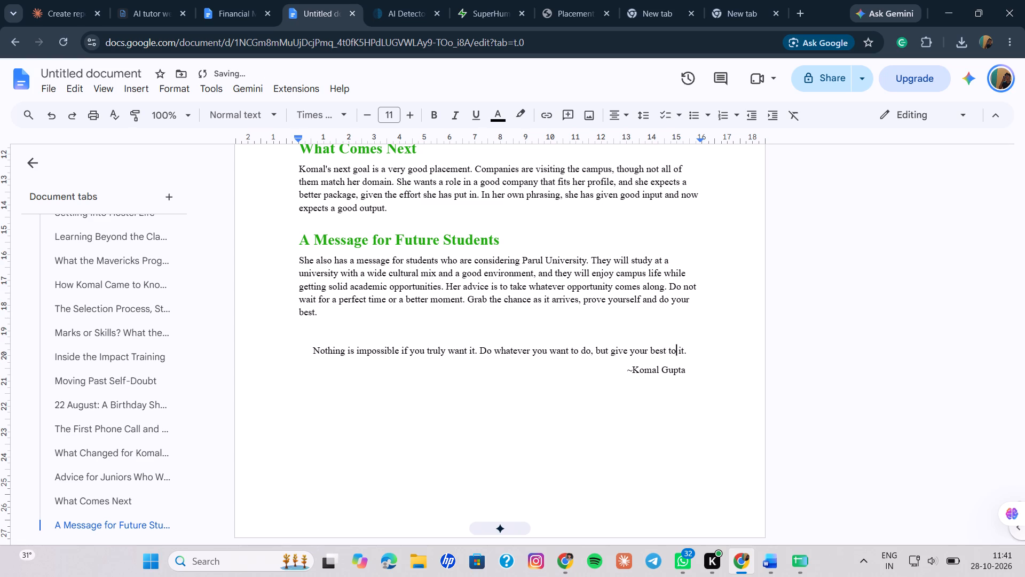
Format the quote and its attribution as bold italic, 12 pt, in red.
{"action": "left_click", "coordinate": [505, 376]}
{"action": "left_click_drag", "start_coordinate": [293, 358], "coordinate": [621, 376]}
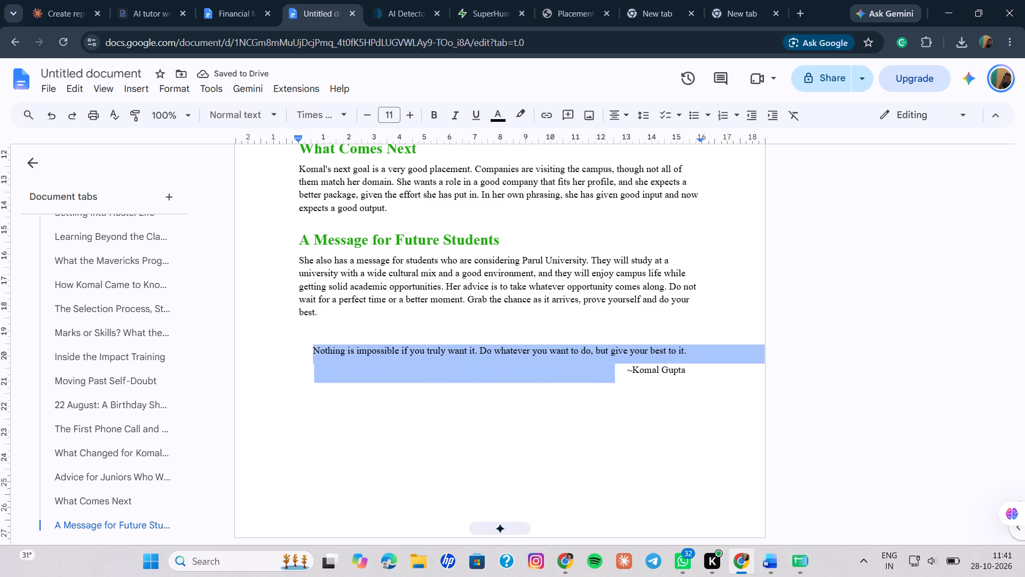
{"action": "left_click_drag", "start_coordinate": [621, 376], "coordinate": [693, 372]}
{"action": "key", "text": "ctrl+b"}
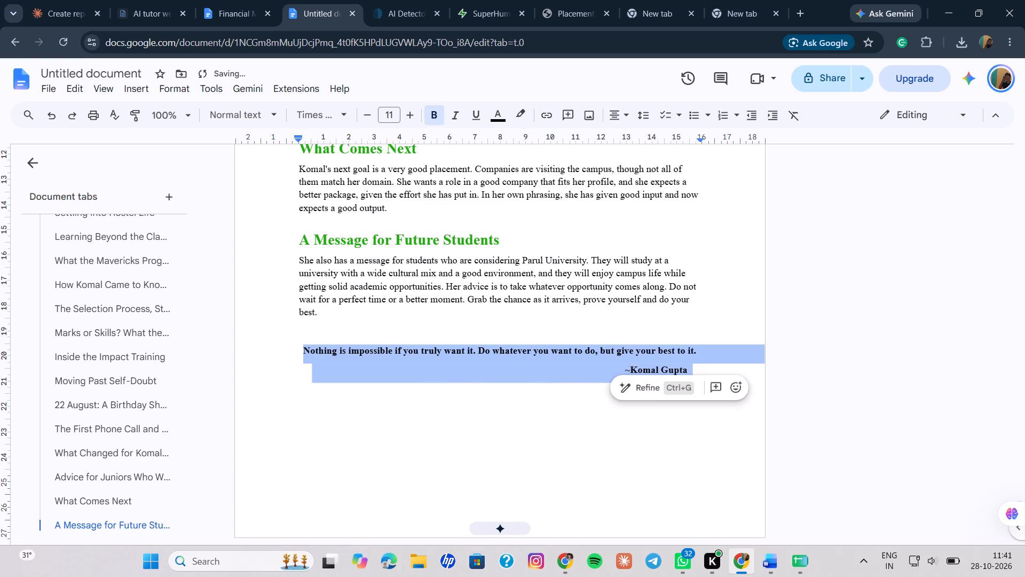
{"action": "key", "text": "ctrl+i"}
{"action": "left_click", "coordinate": [414, 116]}
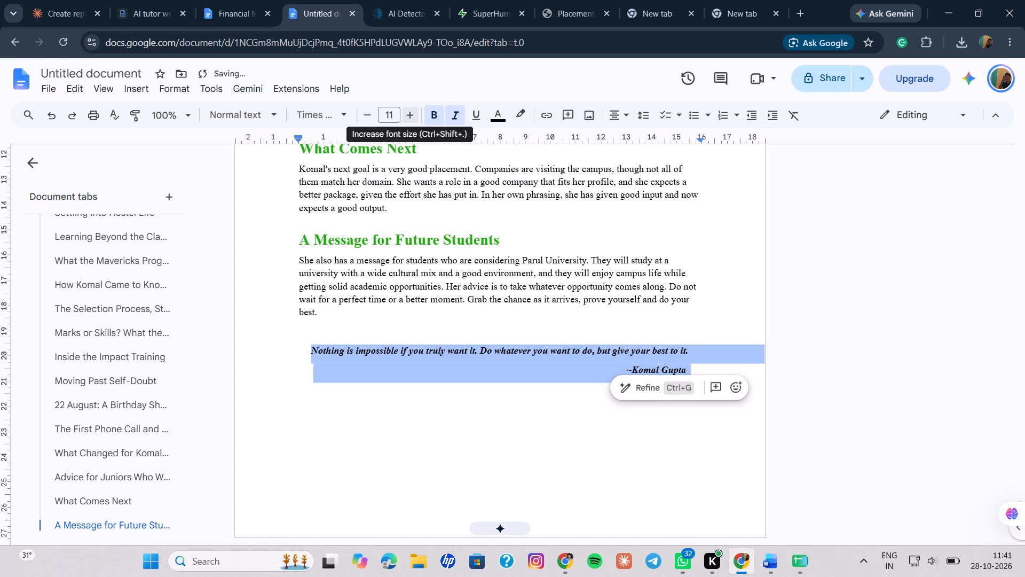
{"action": "left_click", "coordinate": [499, 115]}
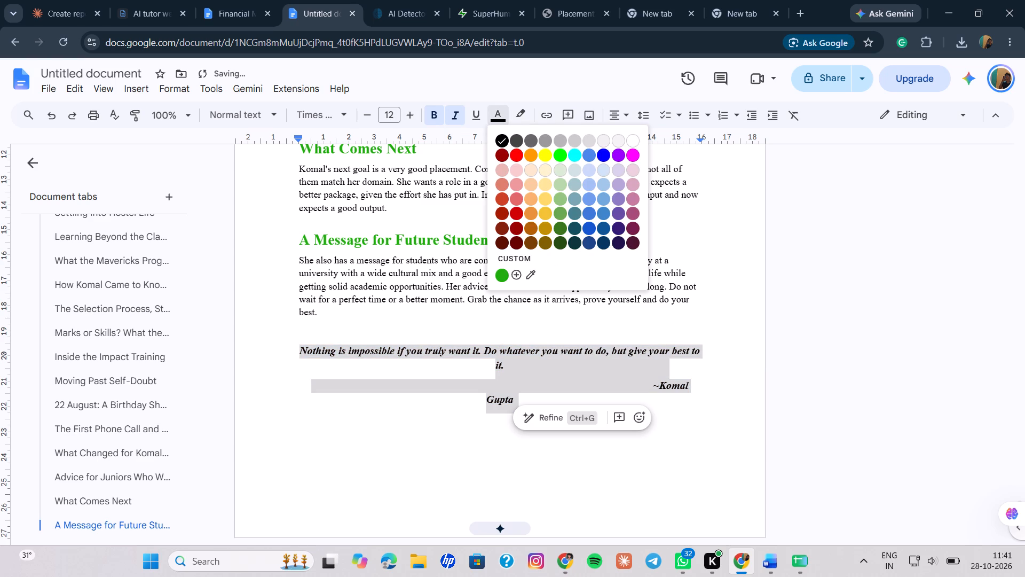
{"action": "left_click", "coordinate": [515, 157]}
{"action": "left_click", "coordinate": [444, 300]}
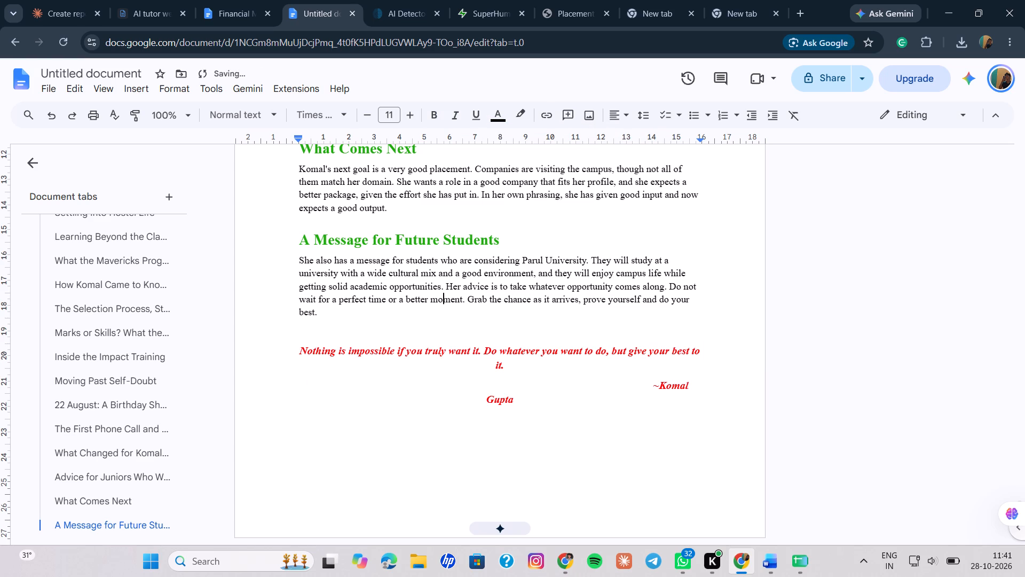
Trim the spaces before the attribution so that the full name fits on one line.
{"action": "left_click", "coordinate": [632, 383]}
{"action": "key", "text": "BackSpace"}
{"action": "key", "text": "BackSpace"}
{"action": "key", "text": "BackSpace"}
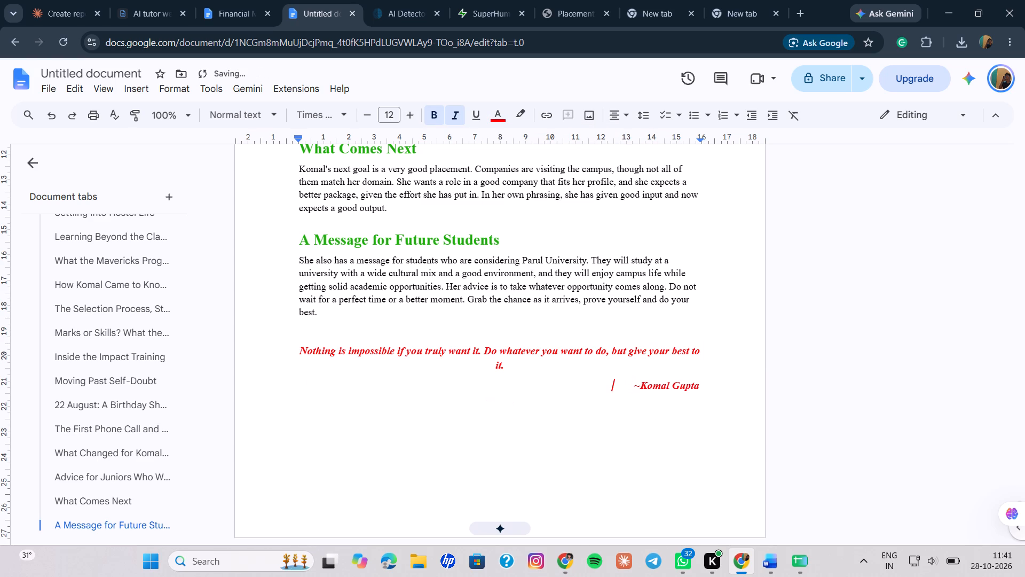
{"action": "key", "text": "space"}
Set the report's main title at the start of the document to font size 18.
{"action": "scroll", "coordinate": [632, 383], "scroll_direction": "up", "scroll_amount": 12}
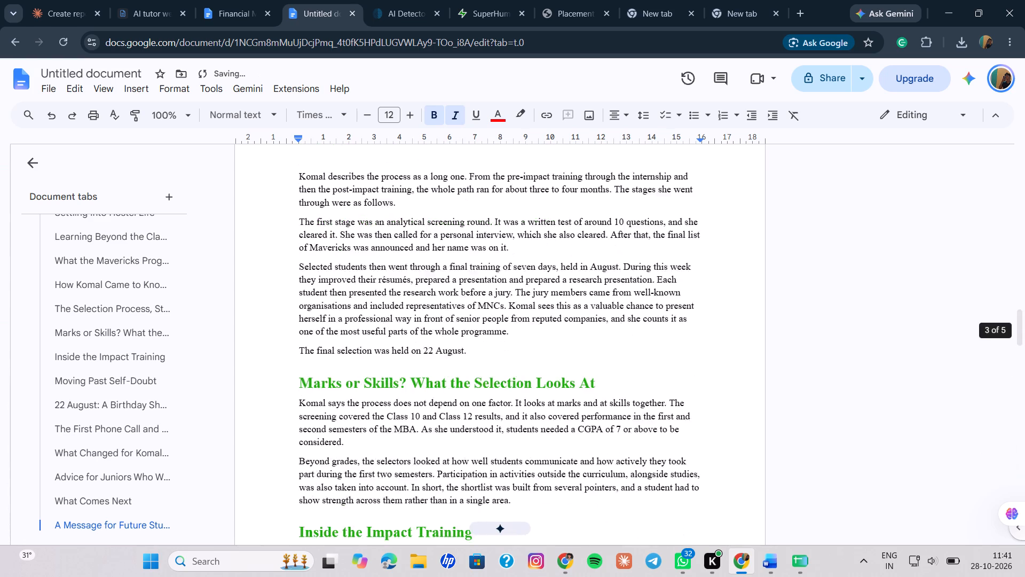
{"action": "scroll", "coordinate": [484, 324], "scroll_direction": "up", "scroll_amount": 14}
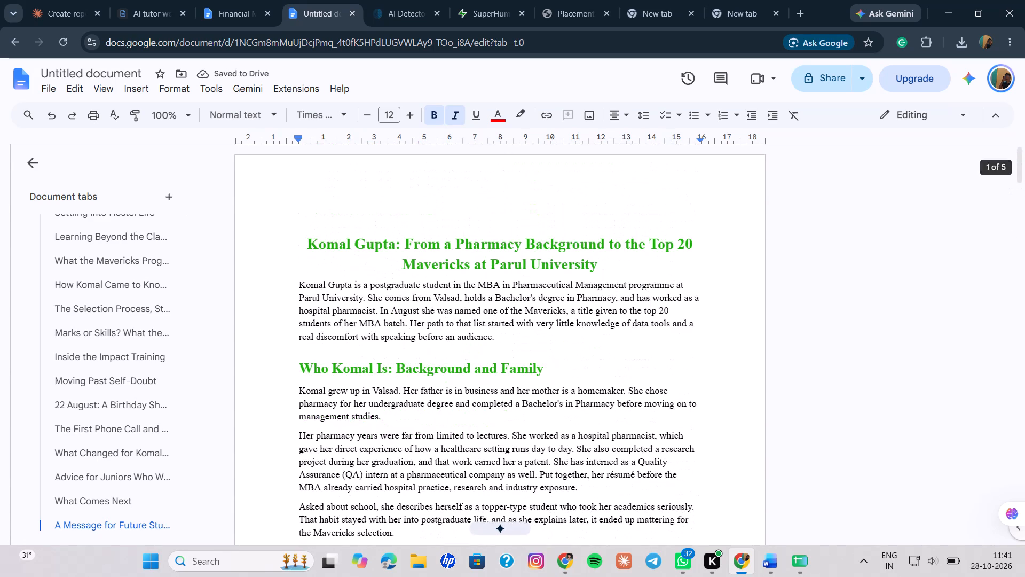
{"action": "left_click_drag", "start_coordinate": [287, 240], "coordinate": [588, 263]}
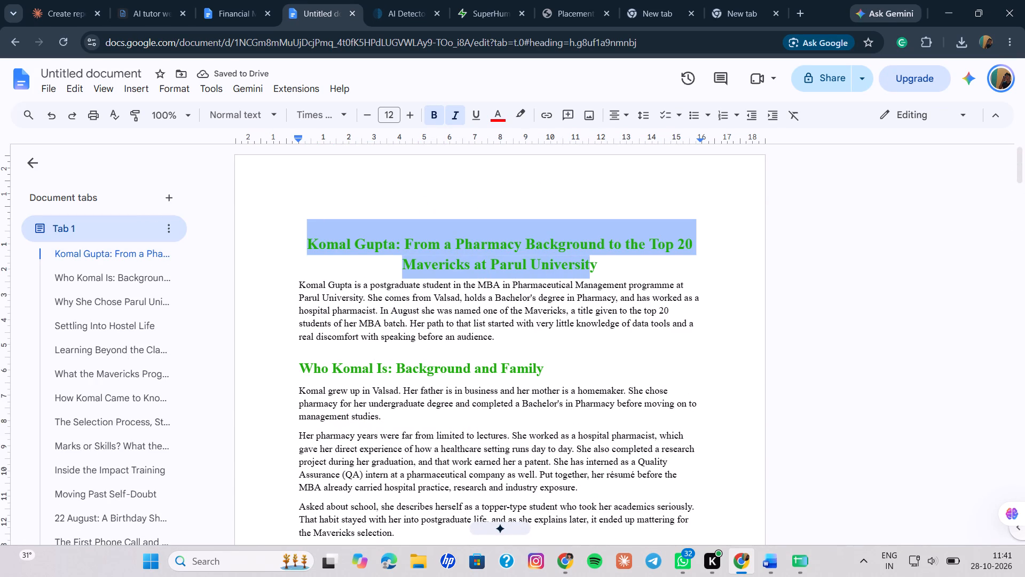
{"action": "left_click_drag", "start_coordinate": [588, 263], "coordinate": [595, 263]}
{"action": "left_click", "coordinate": [408, 117]}
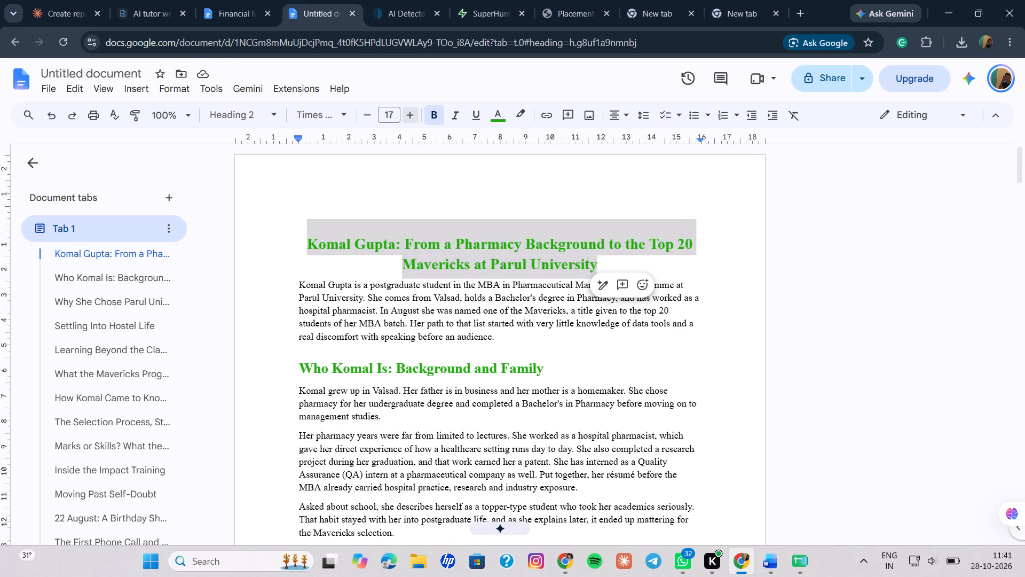
{"action": "scroll", "coordinate": [390, 279], "scroll_direction": "down", "scroll_amount": 2}
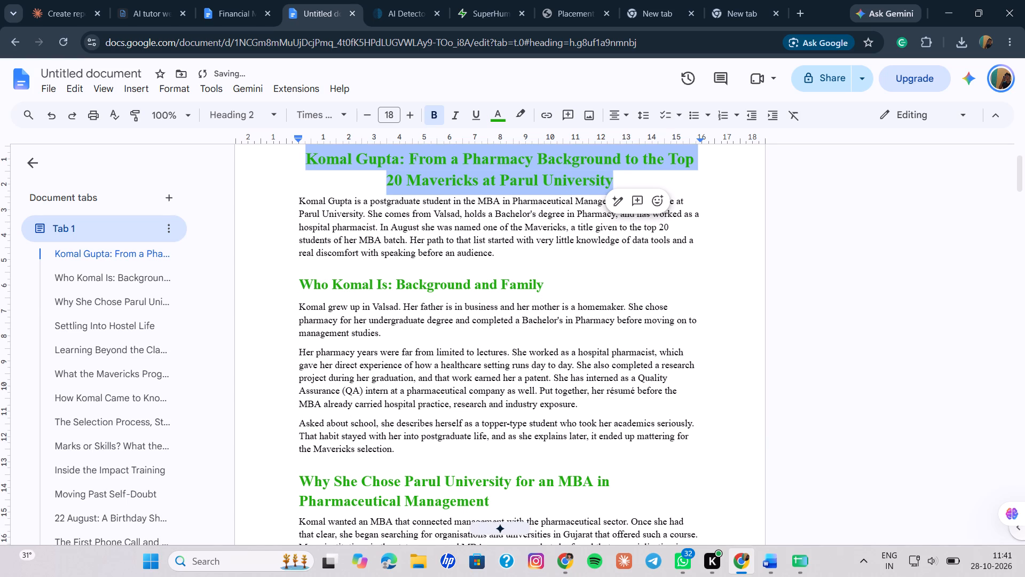
Set the heading "Why She Chose Parul University for an MBA in Pharmaceutical Management" to font size 16.
{"action": "left_click", "coordinate": [357, 479]}
{"action": "scroll", "coordinate": [357, 479], "scroll_direction": "down", "scroll_amount": 1}
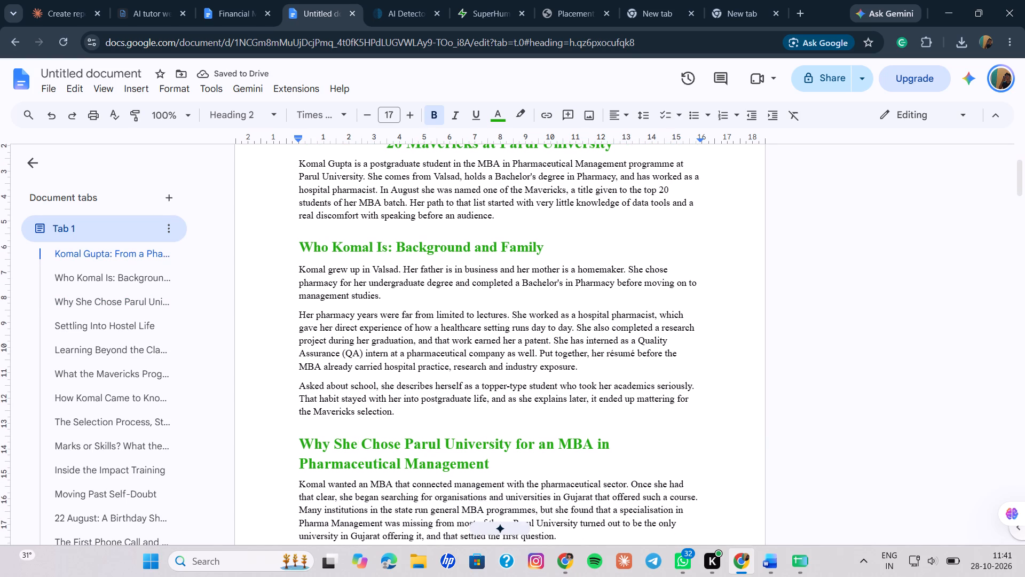
{"action": "left_click_drag", "start_coordinate": [295, 440], "coordinate": [492, 459]}
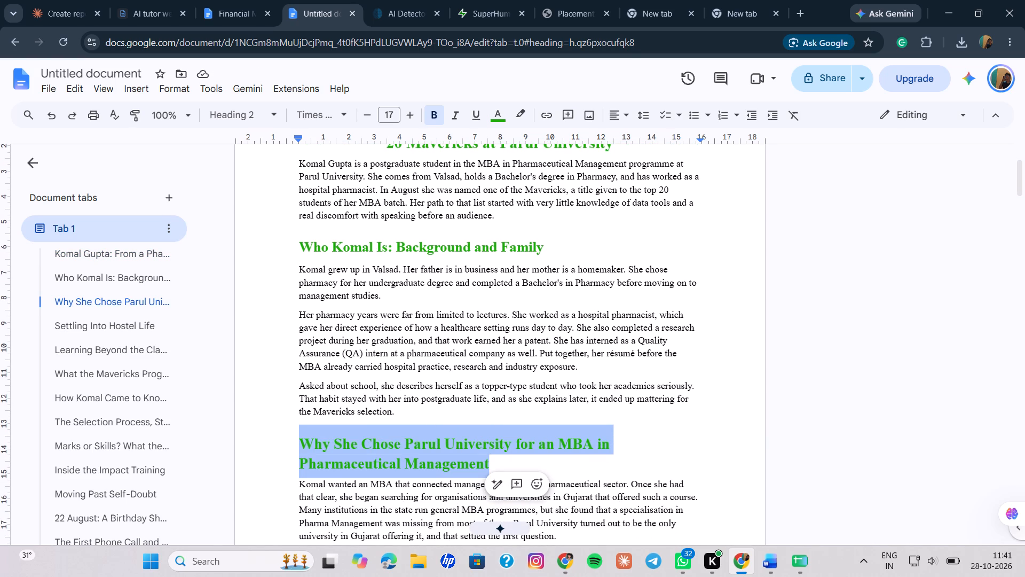
{"action": "left_click", "coordinate": [368, 121]}
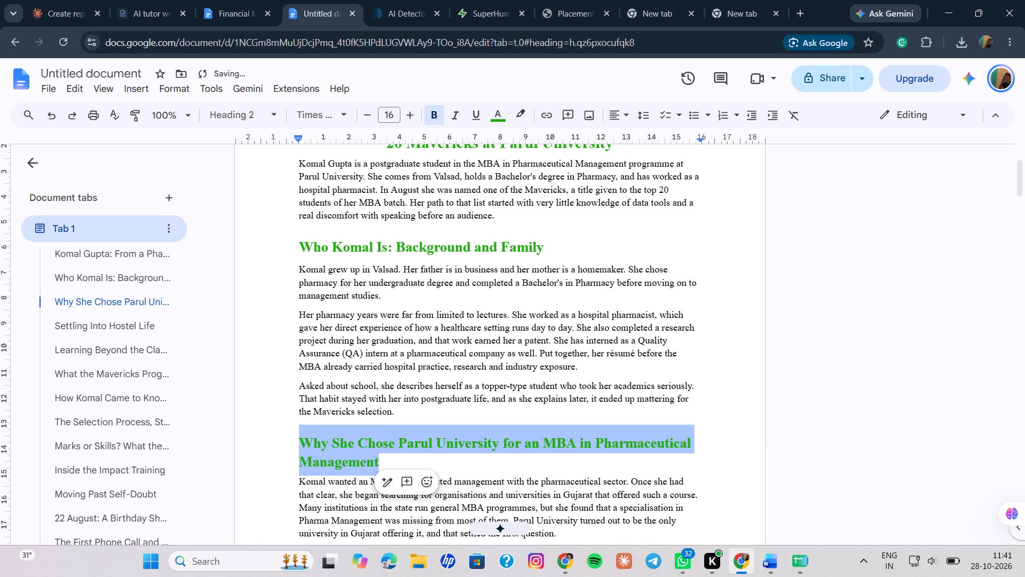
Reduce the heading "Settling Into Hostel Life" to font size 16.
{"action": "scroll", "coordinate": [415, 275], "scroll_direction": "down", "scroll_amount": 5}
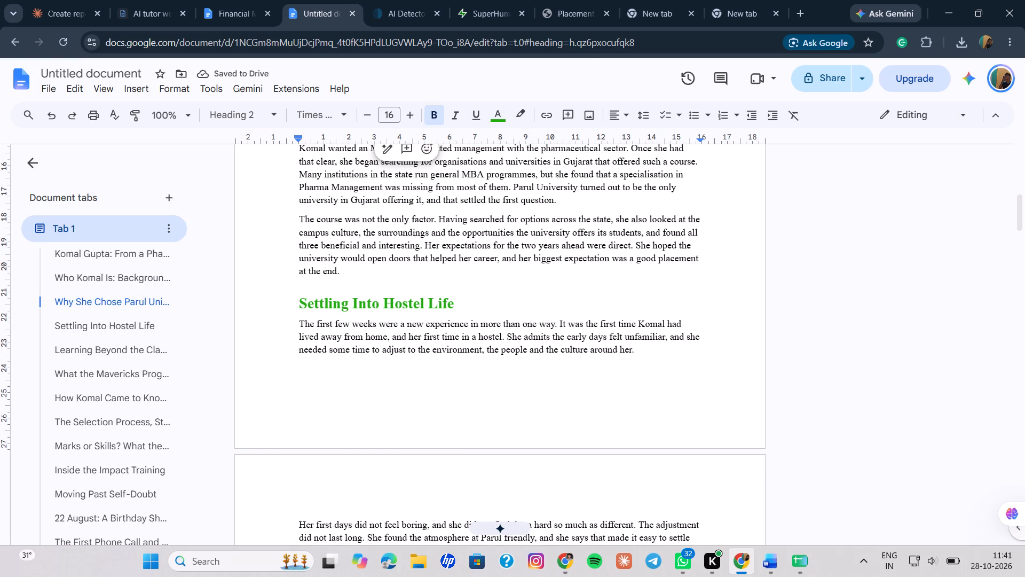
{"action": "left_click", "coordinate": [306, 302]}
{"action": "left_click_drag", "start_coordinate": [298, 303], "coordinate": [473, 298]}
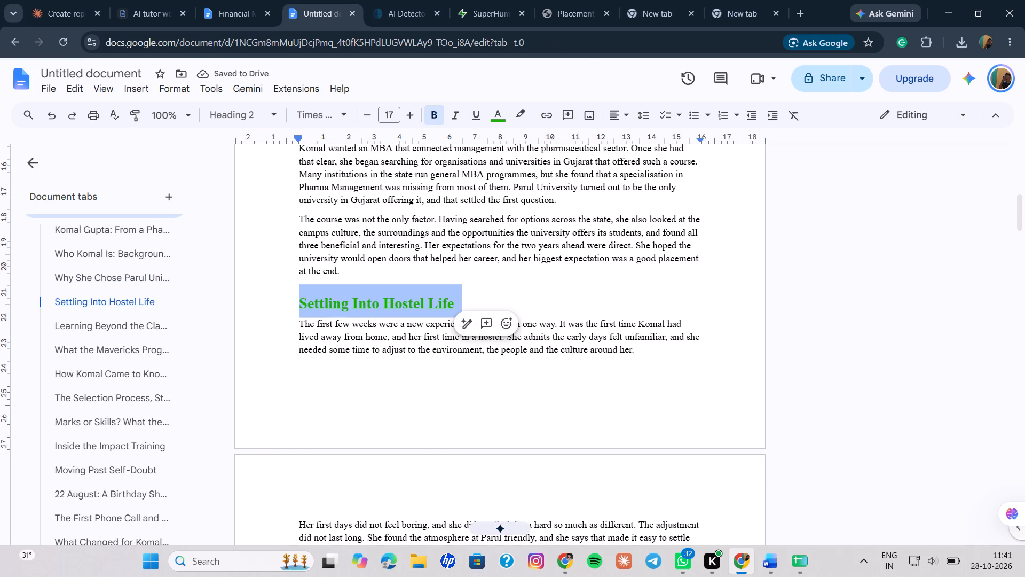
{"action": "left_click", "coordinate": [363, 115]}
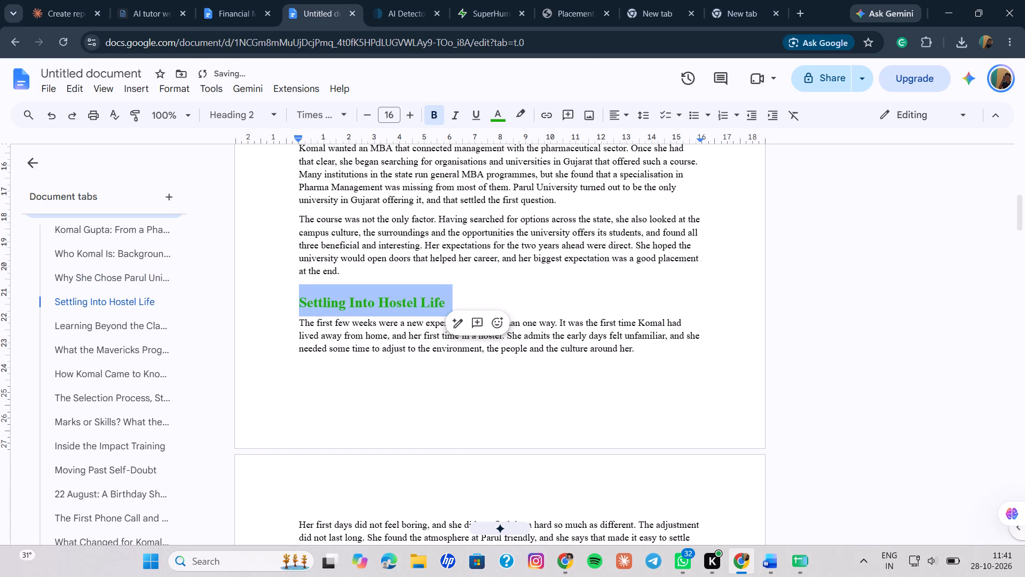
{"action": "left_click", "coordinate": [356, 283]}
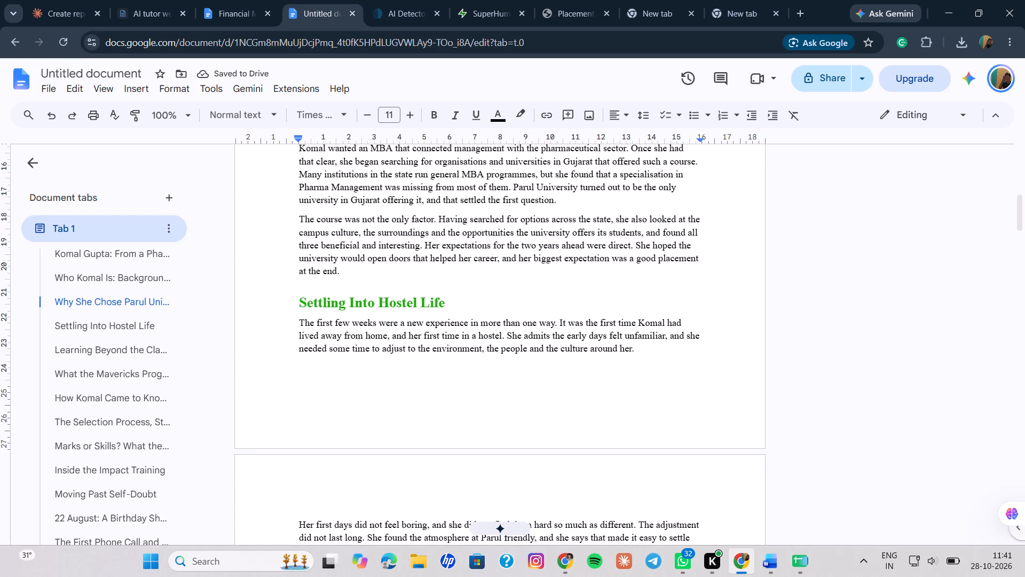
Set the heading "Learning Beyond the Classroom" to font size 16.
{"action": "scroll", "coordinate": [356, 283], "scroll_direction": "down", "scroll_amount": 2}
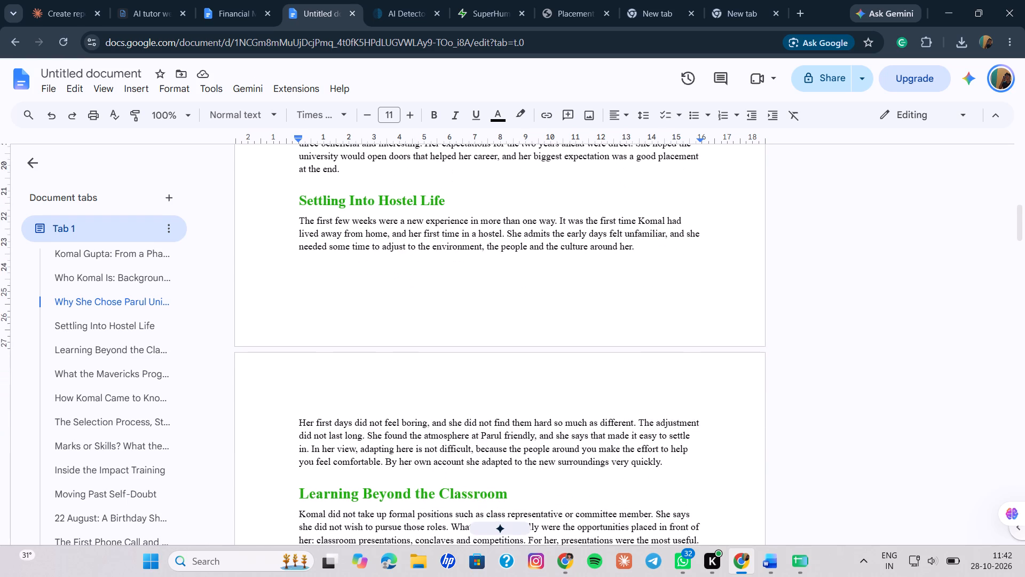
{"action": "scroll", "coordinate": [356, 283], "scroll_direction": "down", "scroll_amount": 1}
{"action": "left_click_drag", "start_coordinate": [291, 343], "coordinate": [372, 340]}
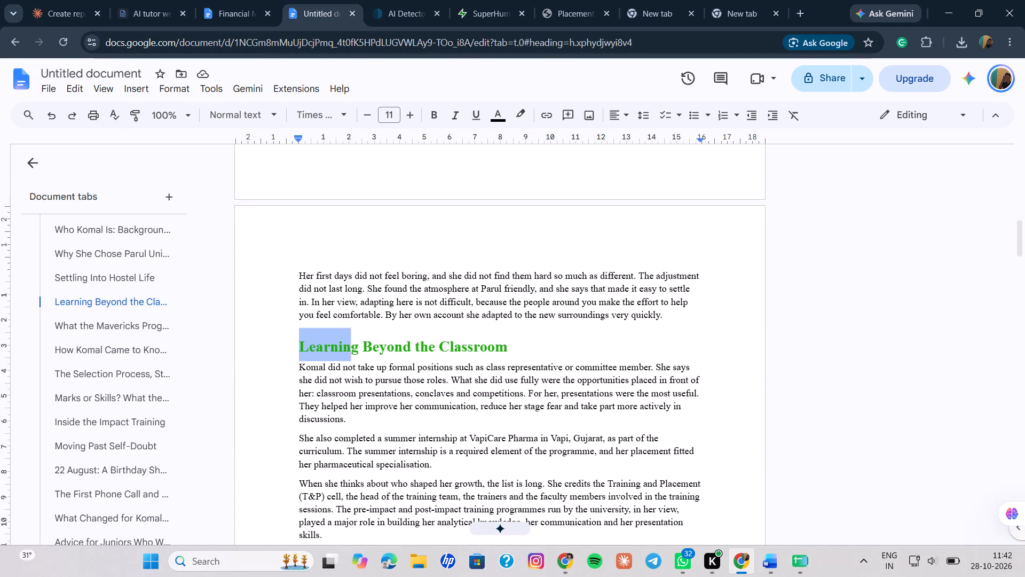
{"action": "left_click_drag", "start_coordinate": [372, 340], "coordinate": [523, 340]}
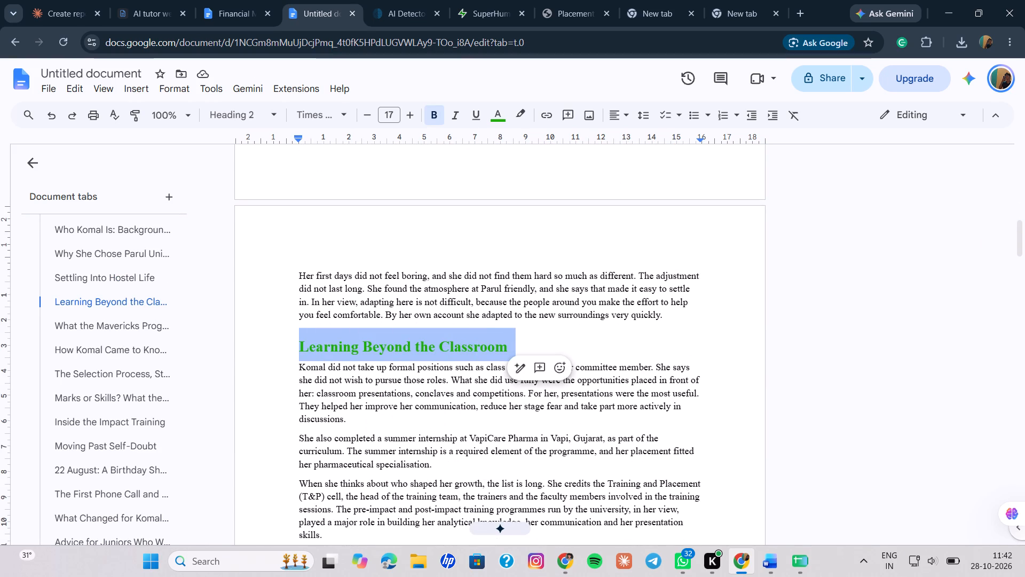
{"action": "left_click", "coordinate": [370, 120]}
Set the heading "What the Mavericks Programme Means" to font size 16.
{"action": "scroll", "coordinate": [409, 274], "scroll_direction": "down", "scroll_amount": 5}
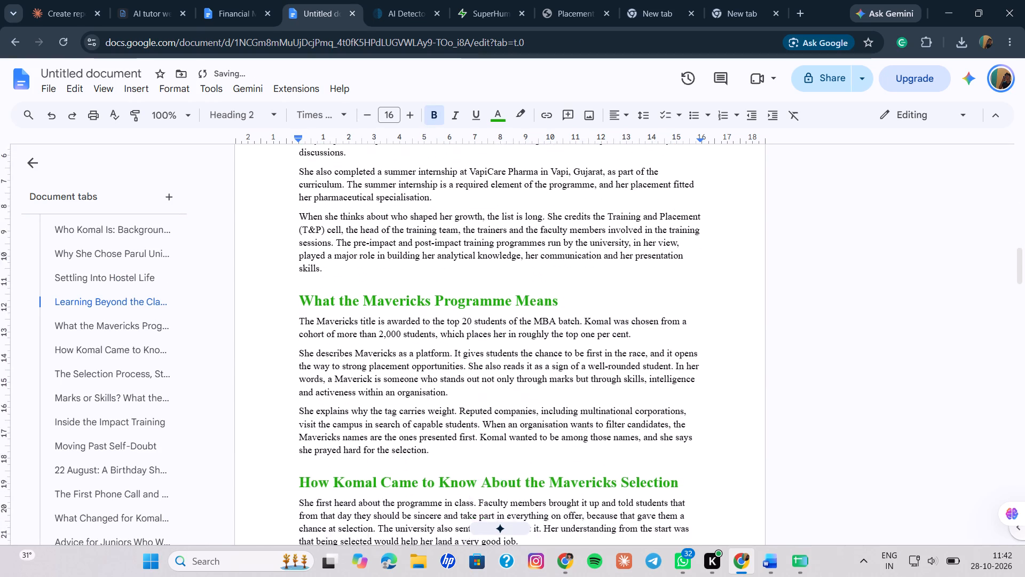
{"action": "scroll", "coordinate": [409, 274], "scroll_direction": "down", "scroll_amount": 1}
{"action": "left_click_drag", "start_coordinate": [294, 283], "coordinate": [547, 280]}
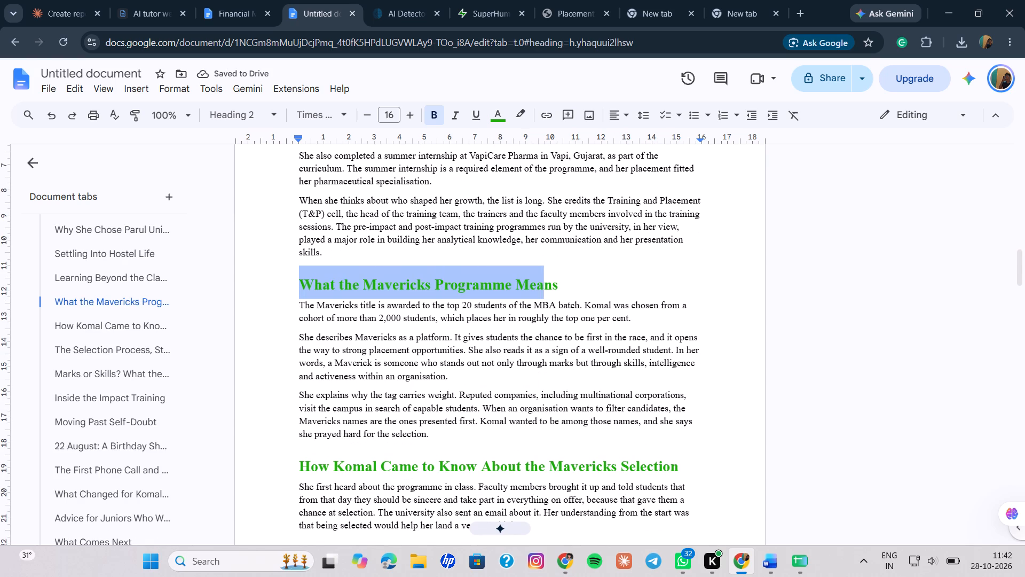
{"action": "left_click_drag", "start_coordinate": [547, 280], "coordinate": [563, 282]}
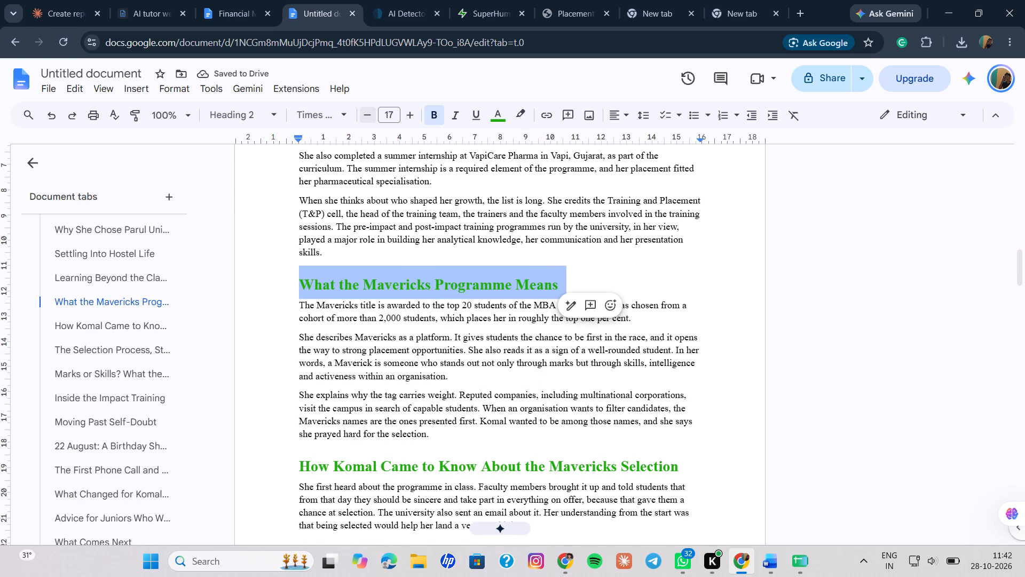
{"action": "left_click", "coordinate": [367, 110]}
Set the headings "How Komal Came to Know About the Mavericks Selection" and "The Selection Process, Step by Step" to font size 16.
{"action": "scroll", "coordinate": [388, 220], "scroll_direction": "down", "scroll_amount": 3}
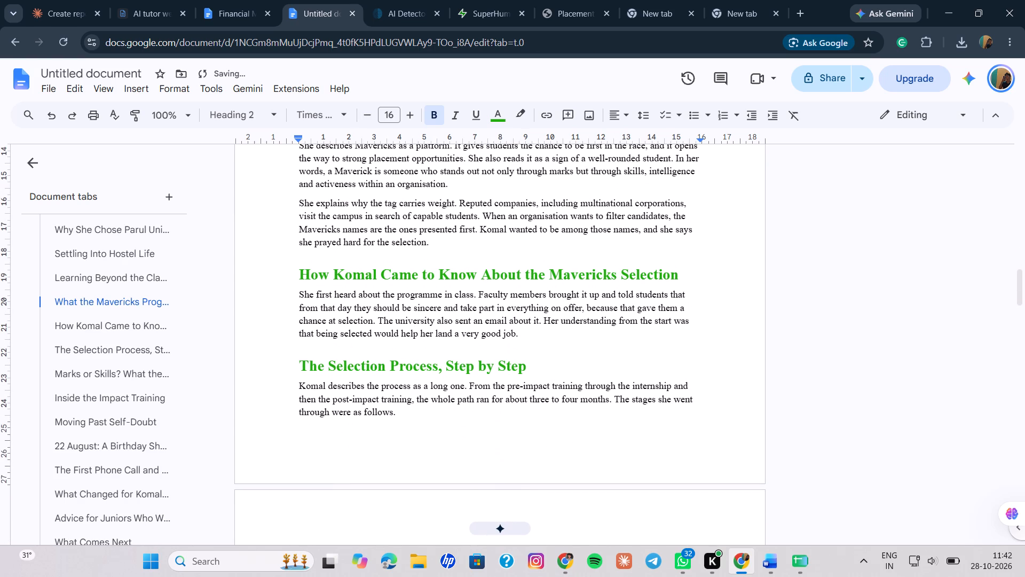
{"action": "left_click_drag", "start_coordinate": [294, 275], "coordinate": [696, 266]}
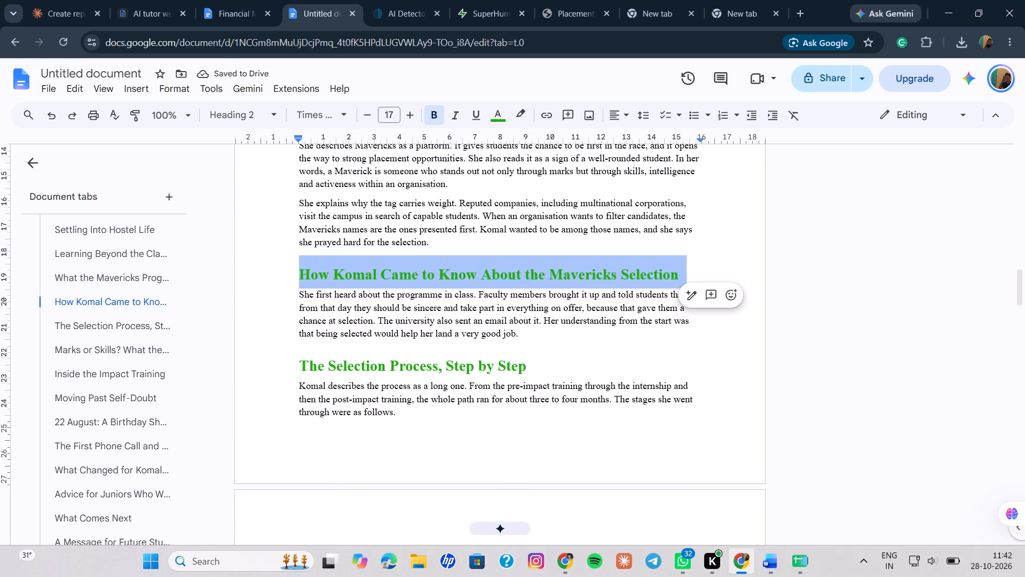
{"action": "left_click", "coordinate": [365, 112]}
{"action": "scroll", "coordinate": [375, 228], "scroll_direction": "down", "scroll_amount": 2}
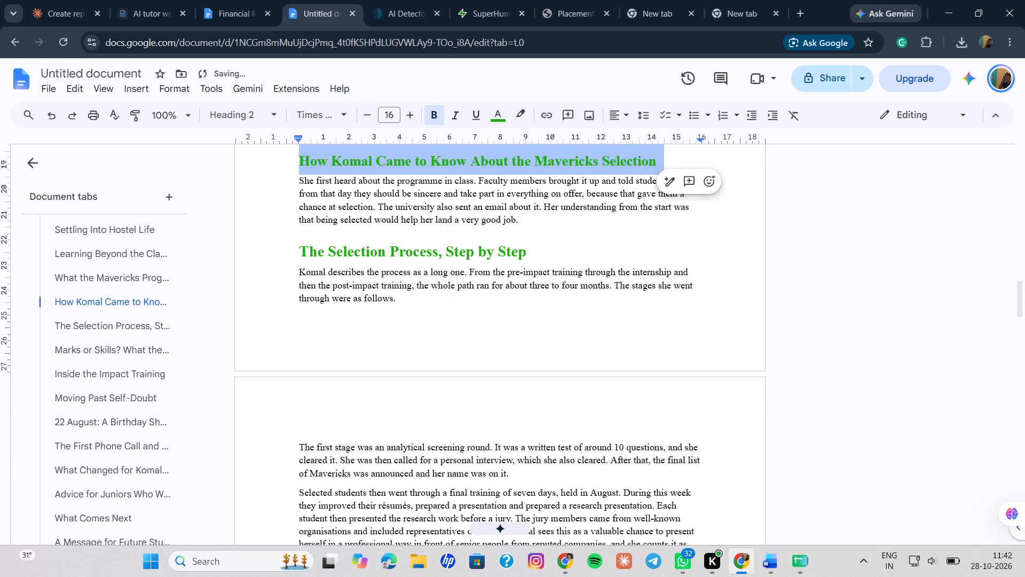
{"action": "left_click_drag", "start_coordinate": [294, 258], "coordinate": [521, 244]}
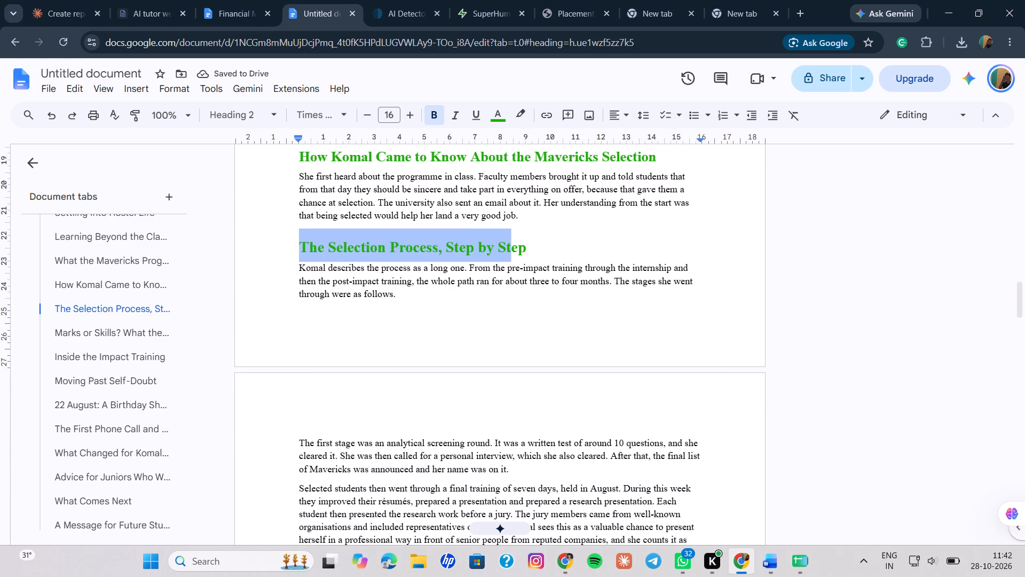
{"action": "left_click_drag", "start_coordinate": [521, 244], "coordinate": [538, 245]}
{"action": "left_click", "coordinate": [365, 120]}
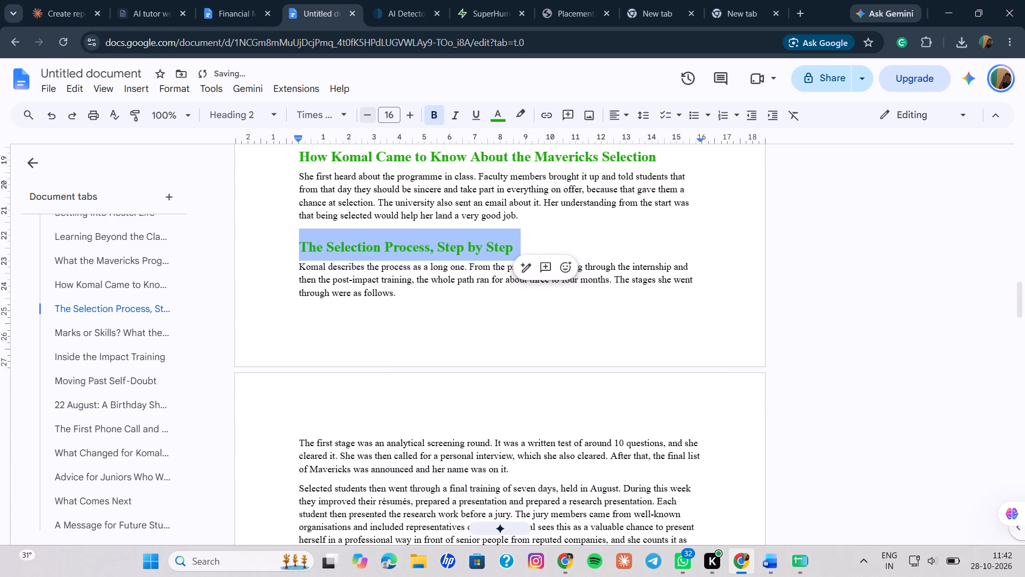
Set the headings "Marks or Skills? What the Selection Looks At" and "Inside the Impact Training" to font size 16.
{"action": "scroll", "coordinate": [384, 284], "scroll_direction": "down", "scroll_amount": 5}
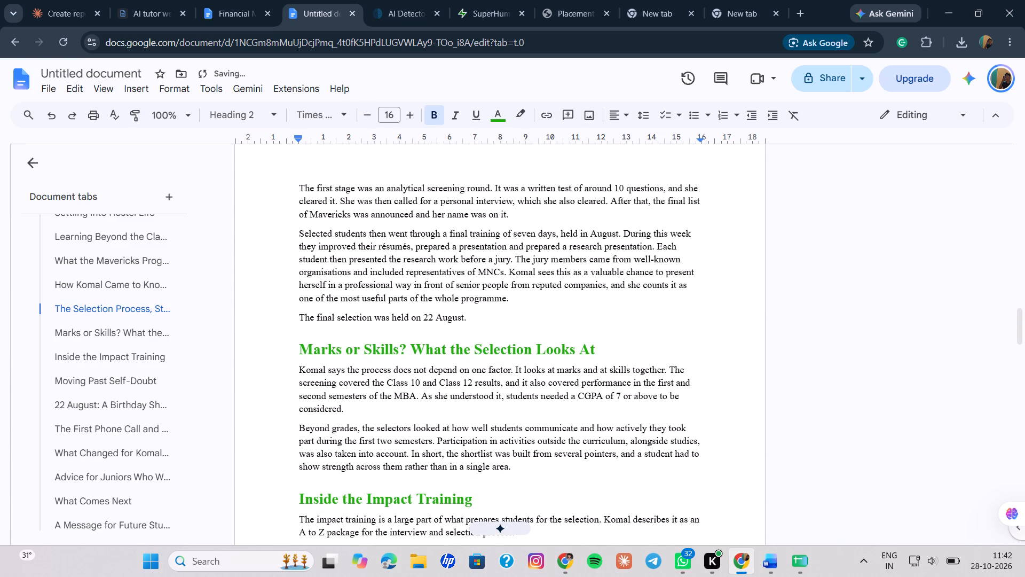
{"action": "left_click_drag", "start_coordinate": [294, 340], "coordinate": [603, 350]}
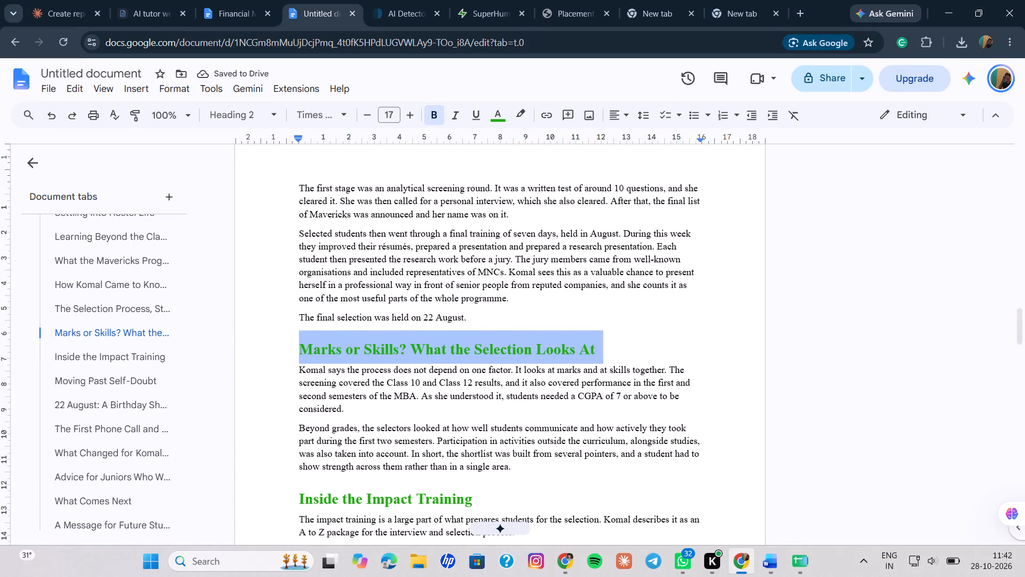
{"action": "left_click", "coordinate": [362, 119]}
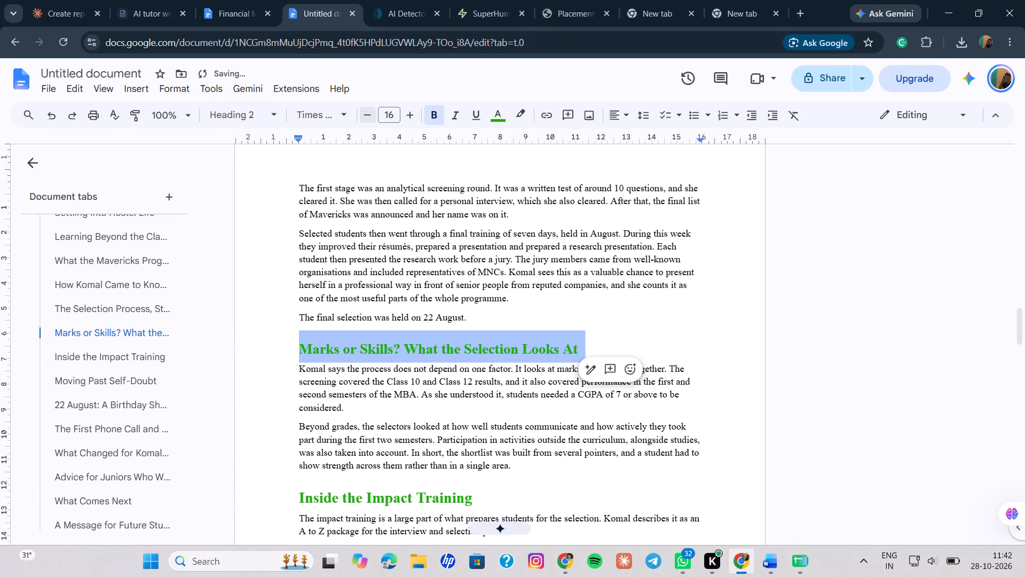
{"action": "scroll", "coordinate": [363, 311], "scroll_direction": "down", "scroll_amount": 3}
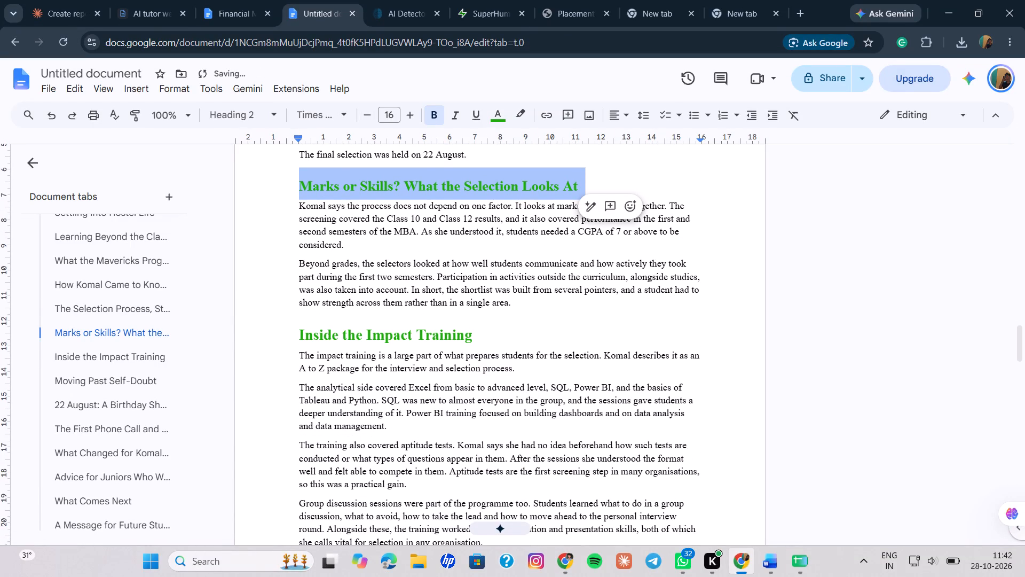
{"action": "left_click_drag", "start_coordinate": [294, 332], "coordinate": [483, 342]}
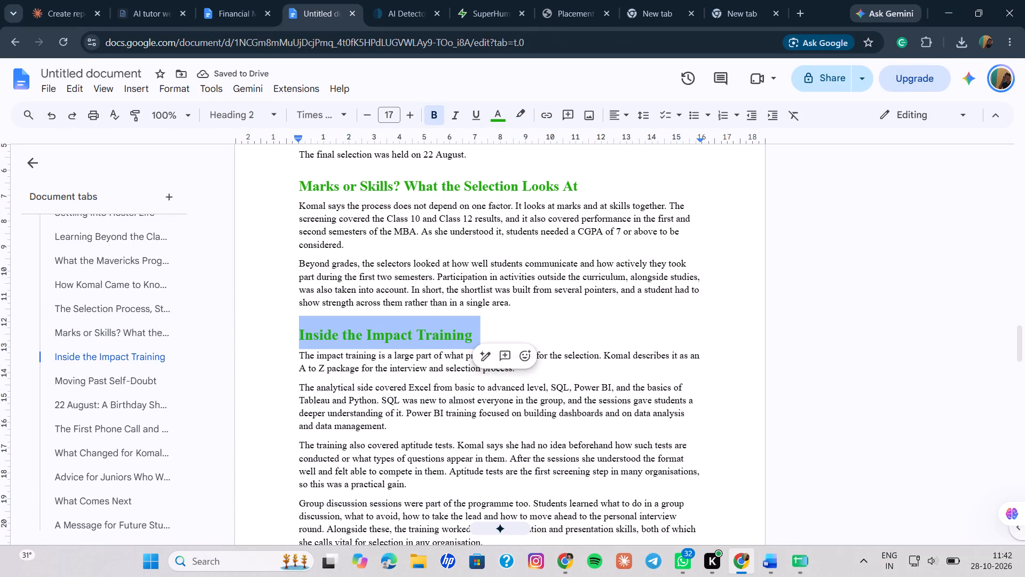
{"action": "left_click", "coordinate": [365, 125]}
{"action": "left_click", "coordinate": [365, 120]}
Set the heading "Moving Past Self-Doubt" to font size 16.
{"action": "scroll", "coordinate": [387, 254], "scroll_direction": "down", "scroll_amount": 1}
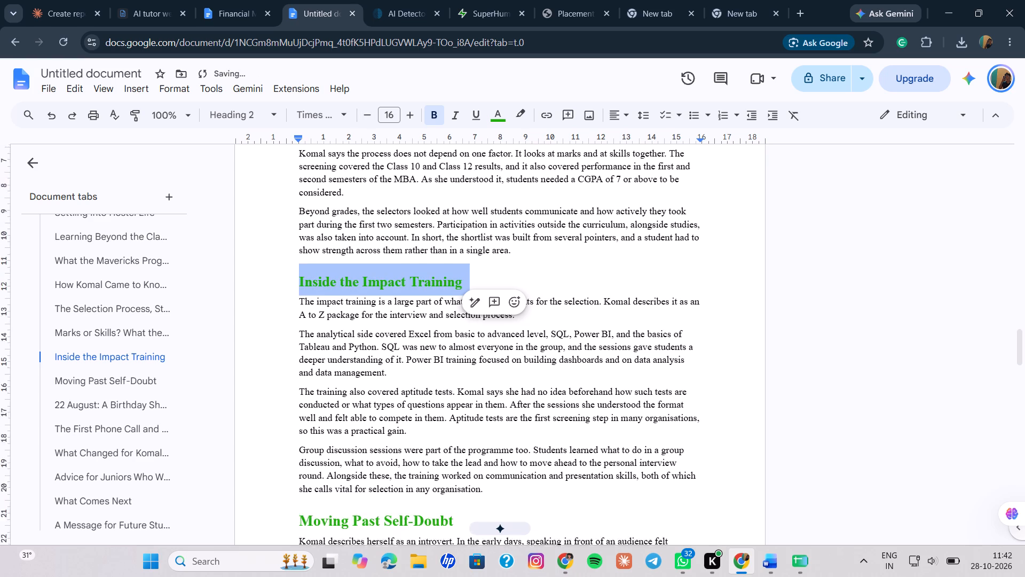
{"action": "scroll", "coordinate": [387, 254], "scroll_direction": "down", "scroll_amount": 3}
{"action": "left_click_drag", "start_coordinate": [293, 323], "coordinate": [448, 322]}
{"action": "left_click_drag", "start_coordinate": [462, 319], "coordinate": [327, 307]}
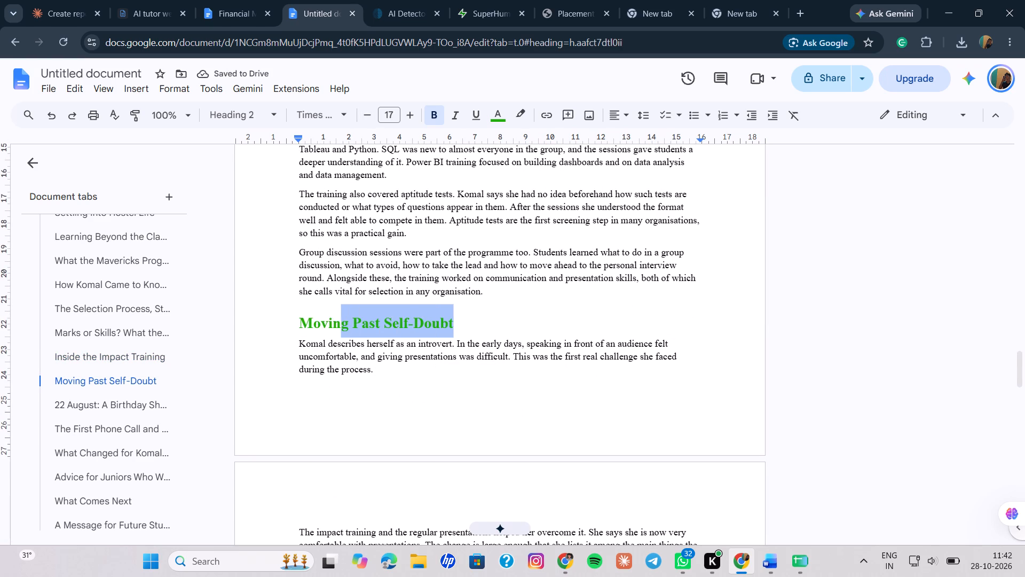
{"action": "left_click_drag", "start_coordinate": [327, 307], "coordinate": [295, 311]}
{"action": "left_click", "coordinate": [366, 110]}
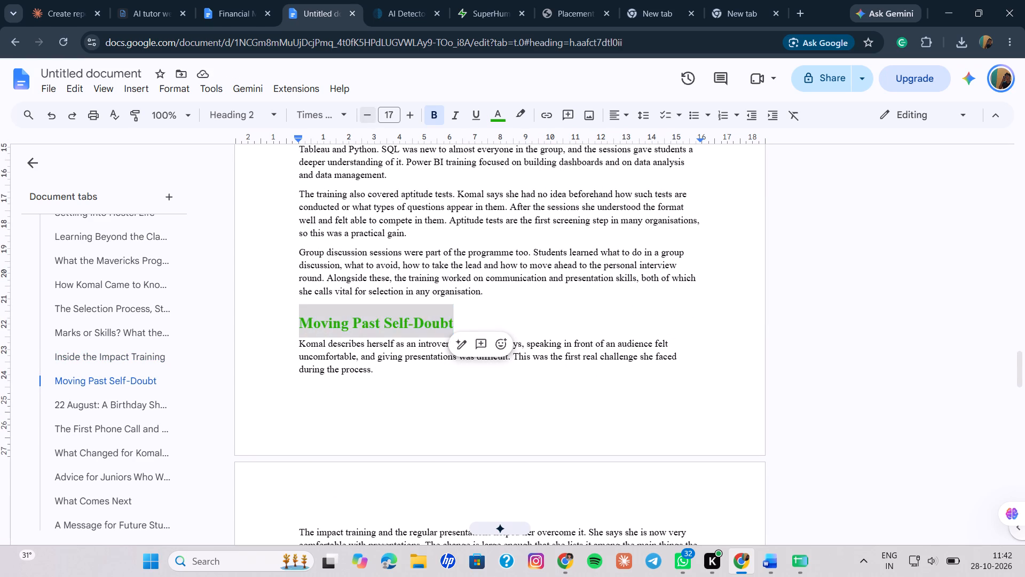
Set the heading "22 August: A Birthday She Will Remember" to font size 16 and deselect it.
{"action": "scroll", "coordinate": [359, 251], "scroll_direction": "down", "scroll_amount": 5}
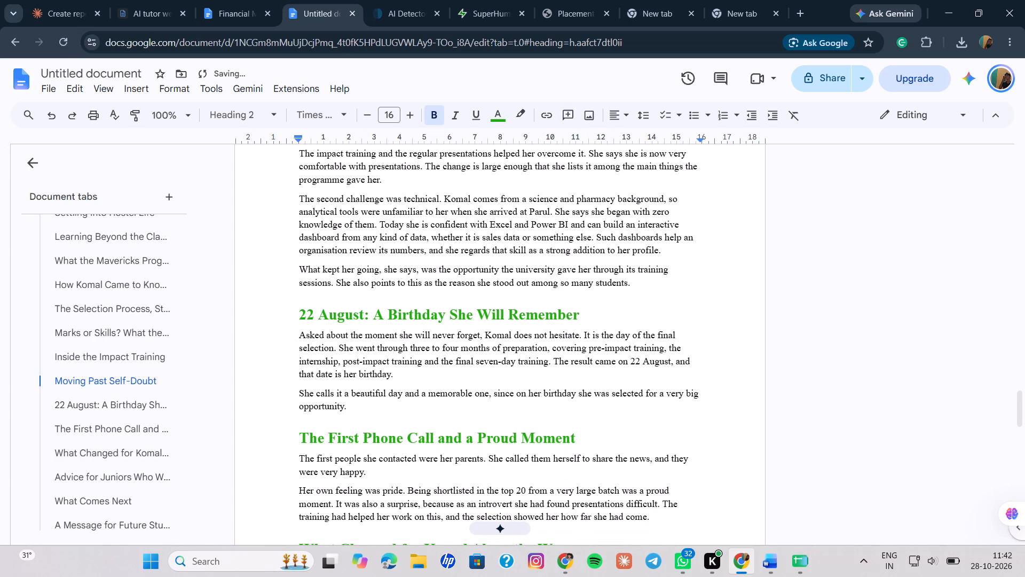
{"action": "left_click_drag", "start_coordinate": [299, 316], "coordinate": [578, 318]}
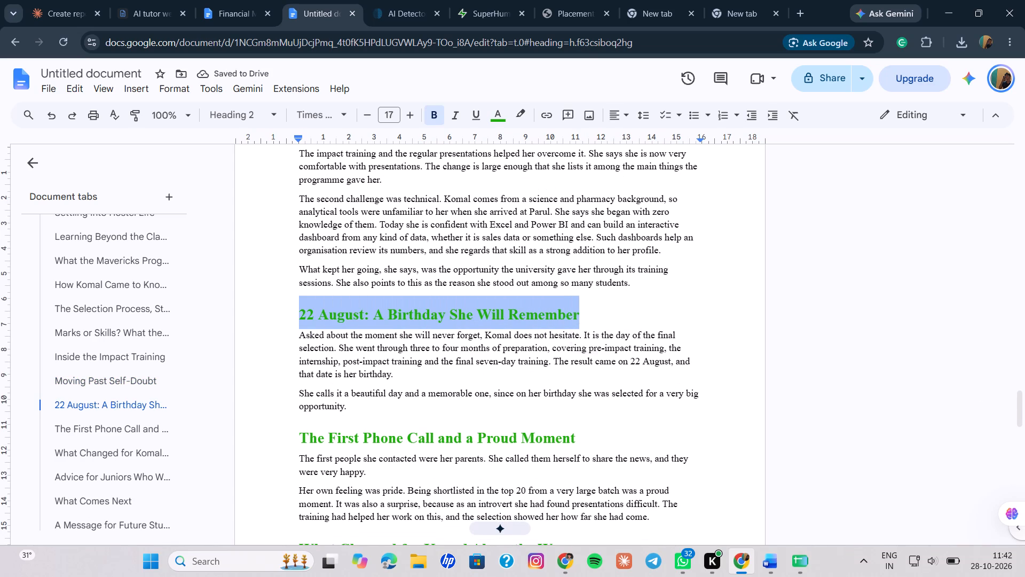
{"action": "left_click", "coordinate": [364, 118]}
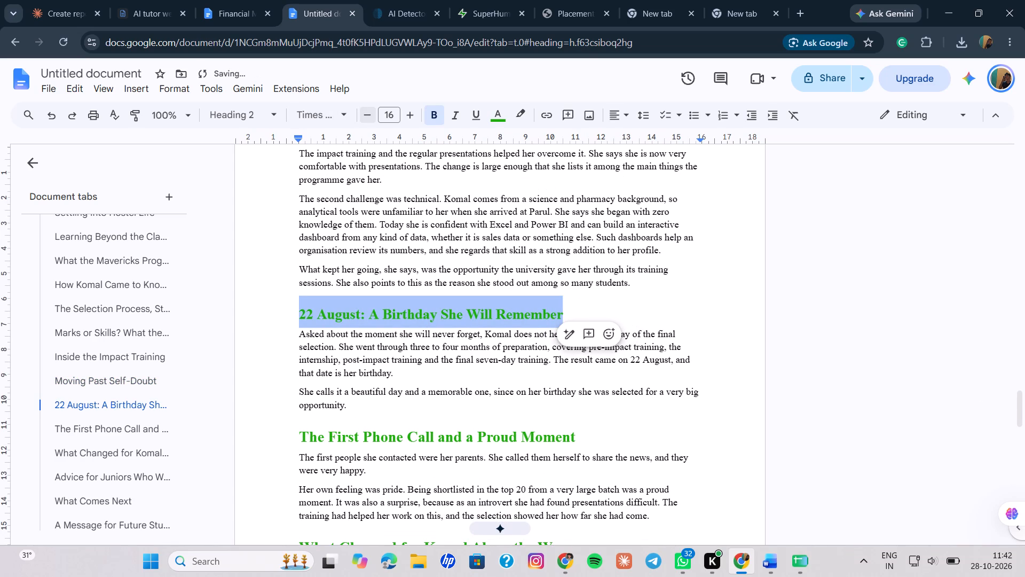
{"action": "left_click", "coordinate": [368, 341]}
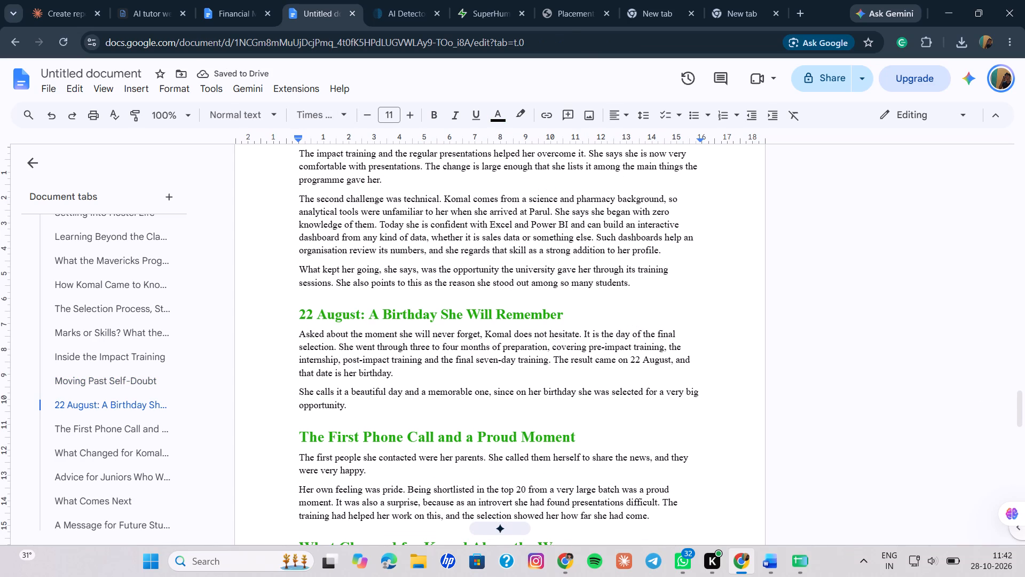
{"action": "left_click", "coordinate": [325, 337]}
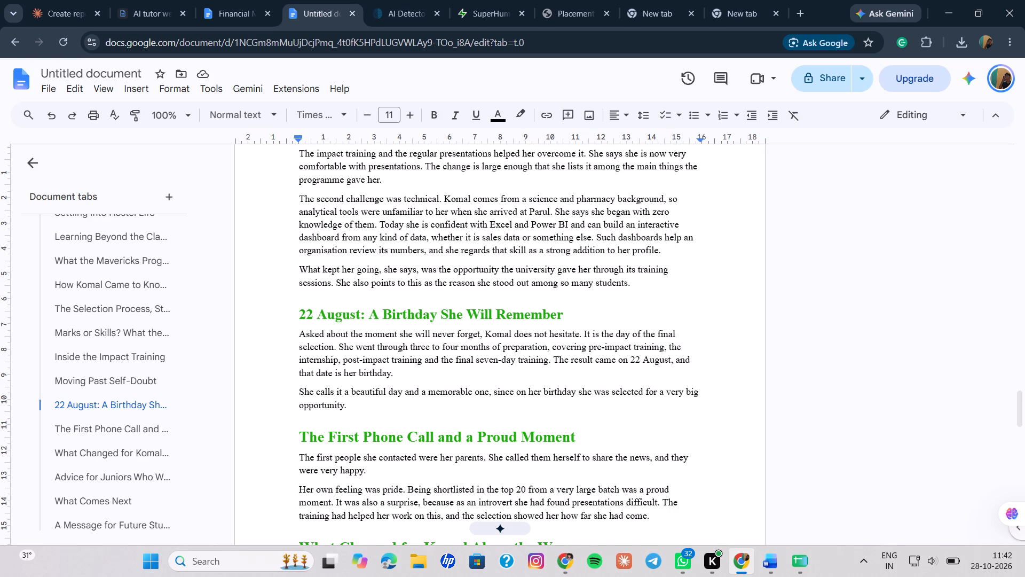
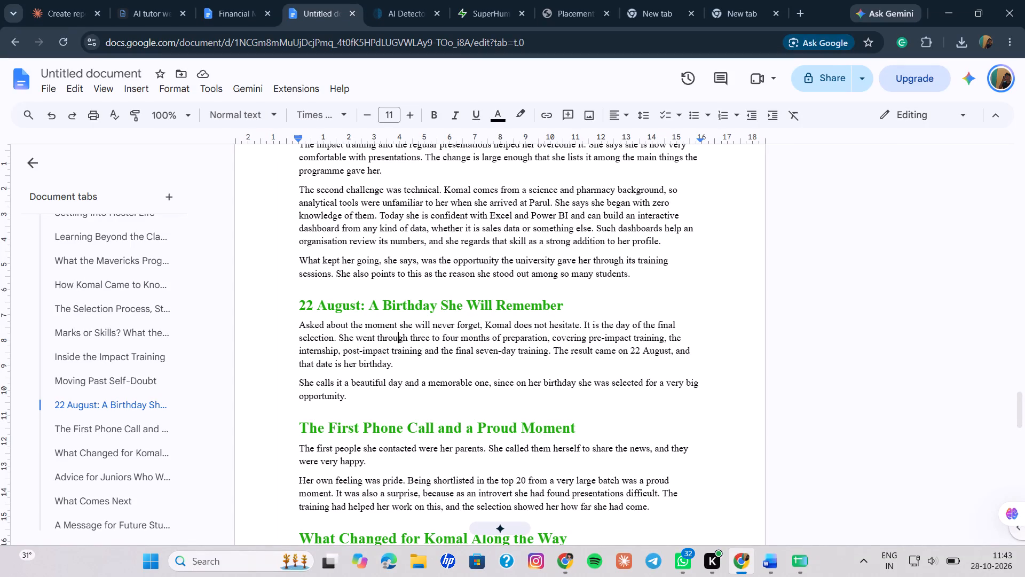
Review the sections from "22 August: A Birthday She Will Remember" to "What Comes Next" and return to the report's beginning.
{"action": "left_click", "coordinate": [345, 358]}
{"action": "scroll", "coordinate": [345, 358], "scroll_direction": "down", "scroll_amount": 2}
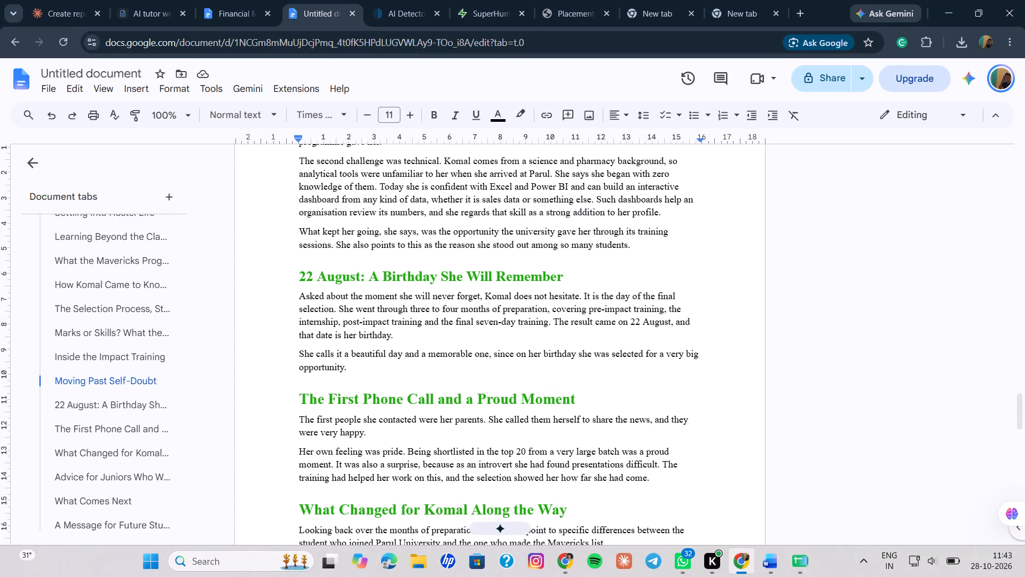
{"action": "scroll", "coordinate": [345, 358], "scroll_direction": "down", "scroll_amount": 1}
{"action": "left_click", "coordinate": [337, 373]}
{"action": "scroll", "coordinate": [337, 373], "scroll_direction": "down", "scroll_amount": 1}
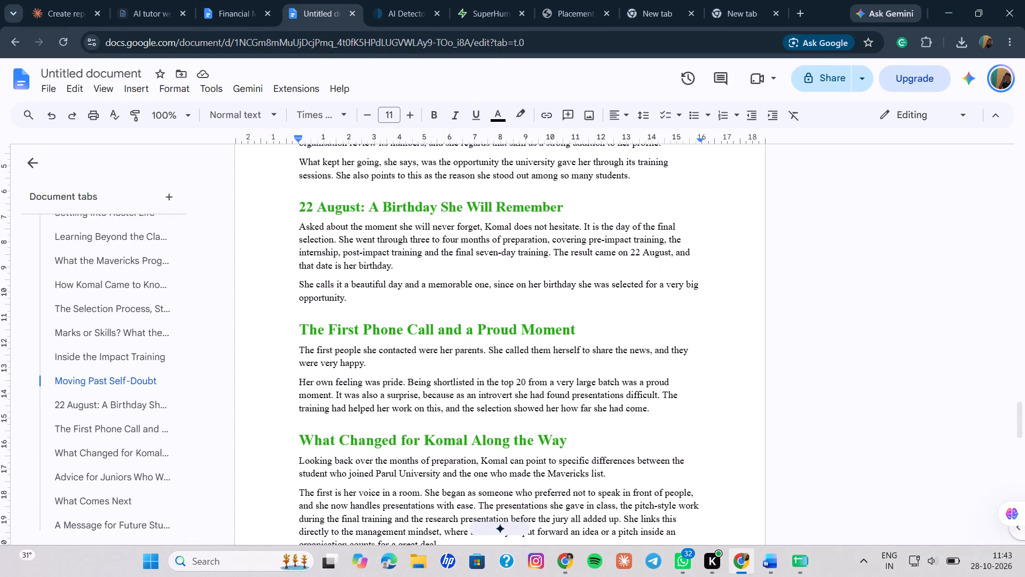
{"action": "left_click", "coordinate": [391, 358]}
{"action": "scroll", "coordinate": [391, 358], "scroll_direction": "down", "scroll_amount": 4}
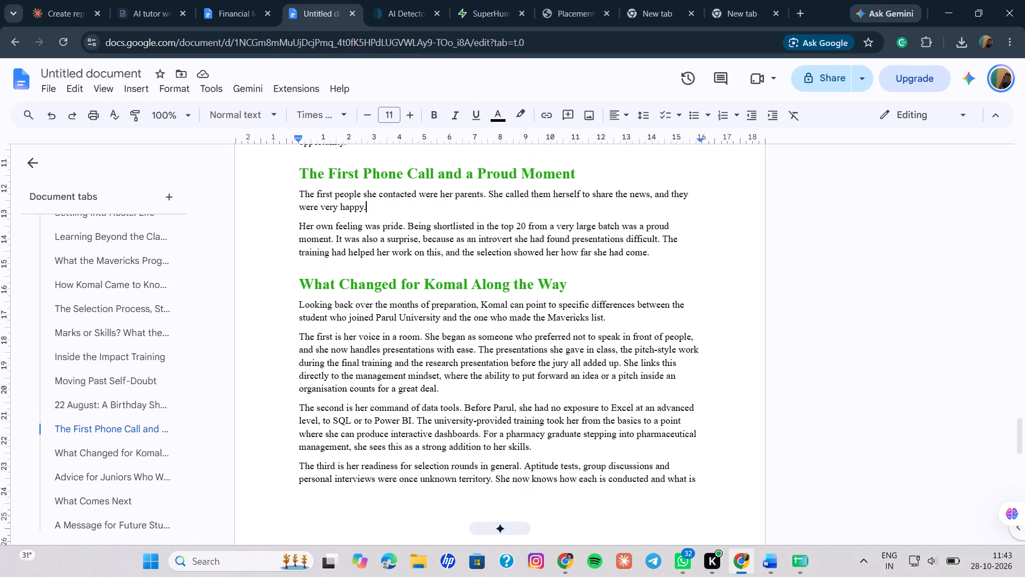
{"action": "scroll", "coordinate": [391, 358], "scroll_direction": "down", "scroll_amount": 1}
{"action": "scroll", "coordinate": [329, 286], "scroll_direction": "down", "scroll_amount": 1}
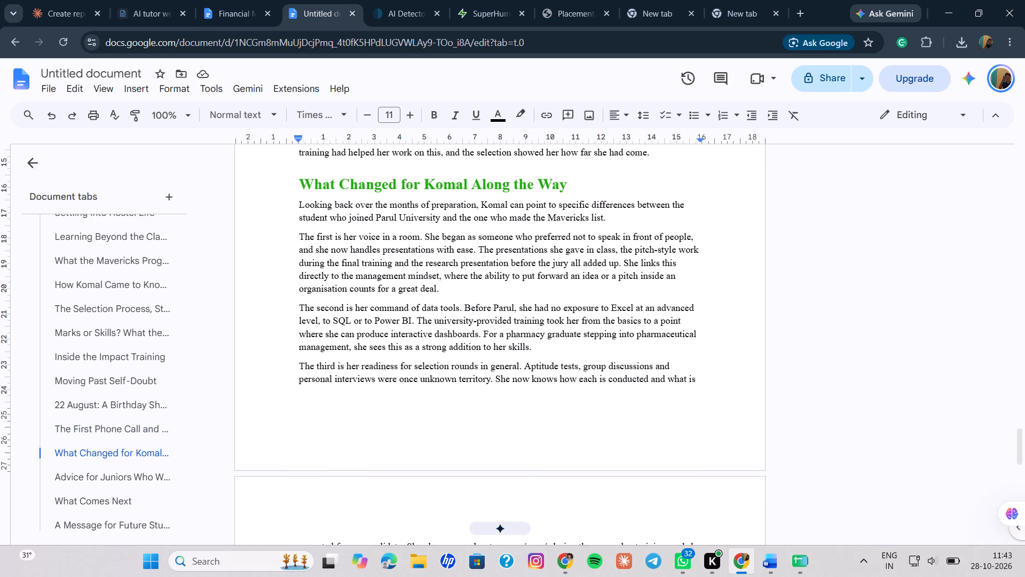
{"action": "scroll", "coordinate": [329, 286], "scroll_direction": "down", "scroll_amount": 2}
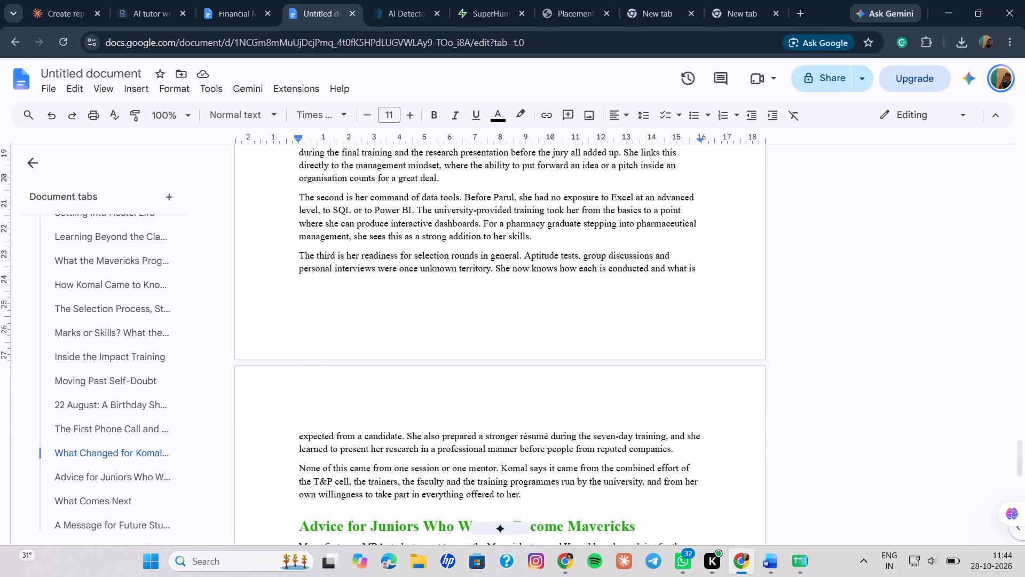
{"action": "scroll", "coordinate": [329, 286], "scroll_direction": "down", "scroll_amount": 5}
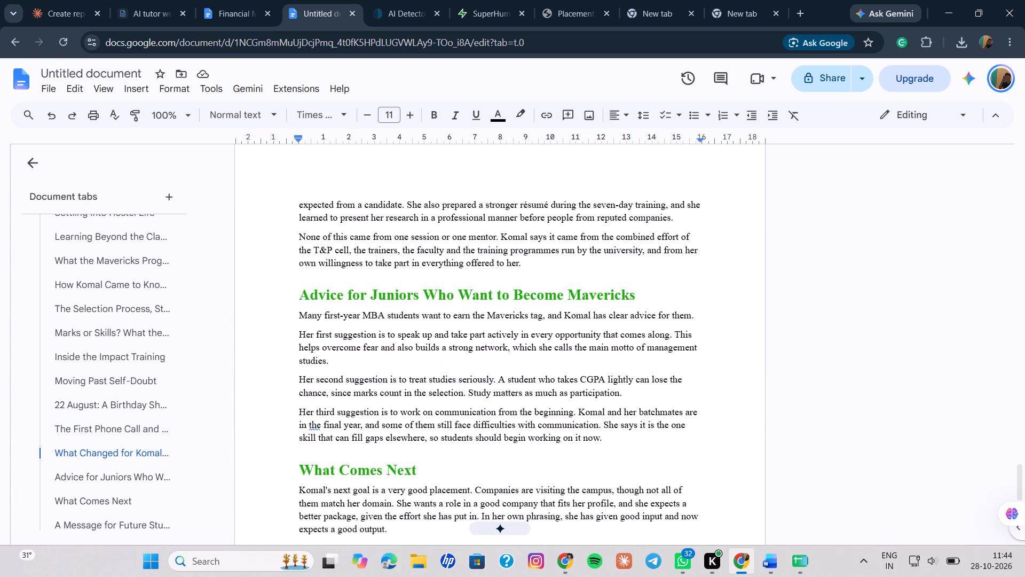
{"action": "left_click", "coordinate": [314, 326]}
{"action": "left_click", "coordinate": [417, 343]}
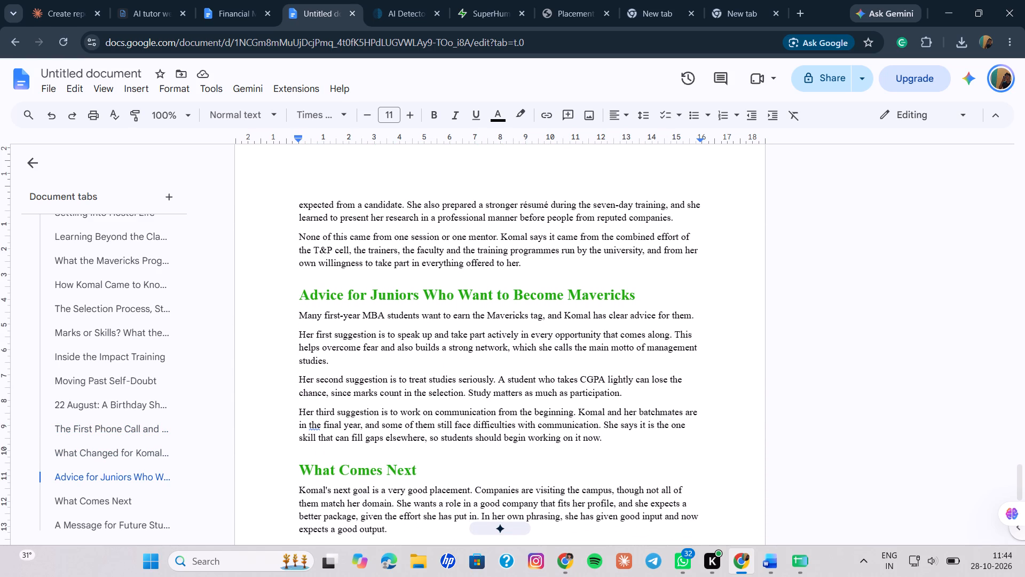
{"action": "scroll", "coordinate": [417, 343], "scroll_direction": "up", "scroll_amount": 1}
{"action": "left_click", "coordinate": [417, 343]}
{"action": "scroll", "coordinate": [417, 343], "scroll_direction": "up", "scroll_amount": 1}
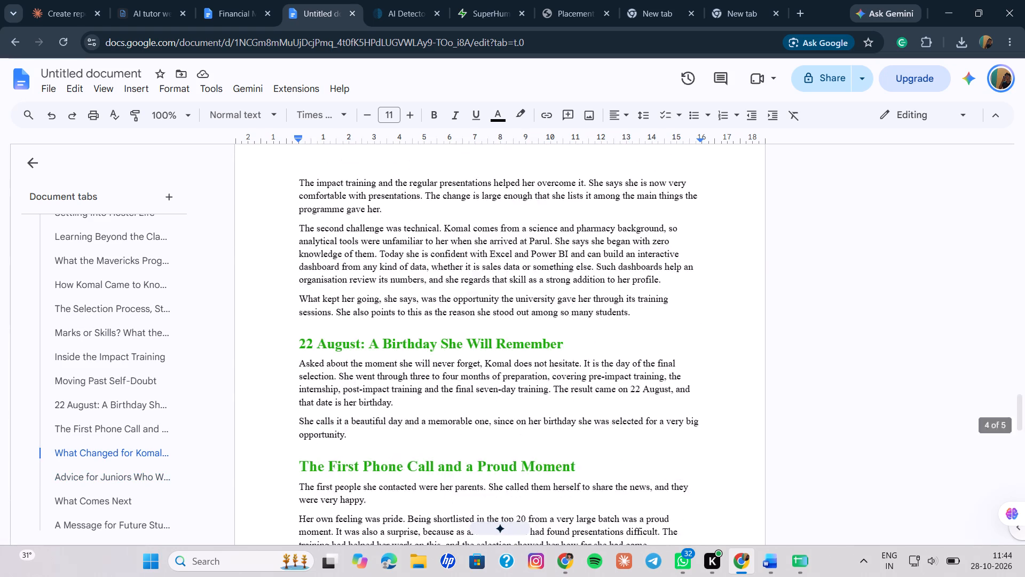
{"action": "scroll", "coordinate": [417, 343], "scroll_direction": "up", "scroll_amount": 11}
{"action": "left_click", "coordinate": [338, 331]}
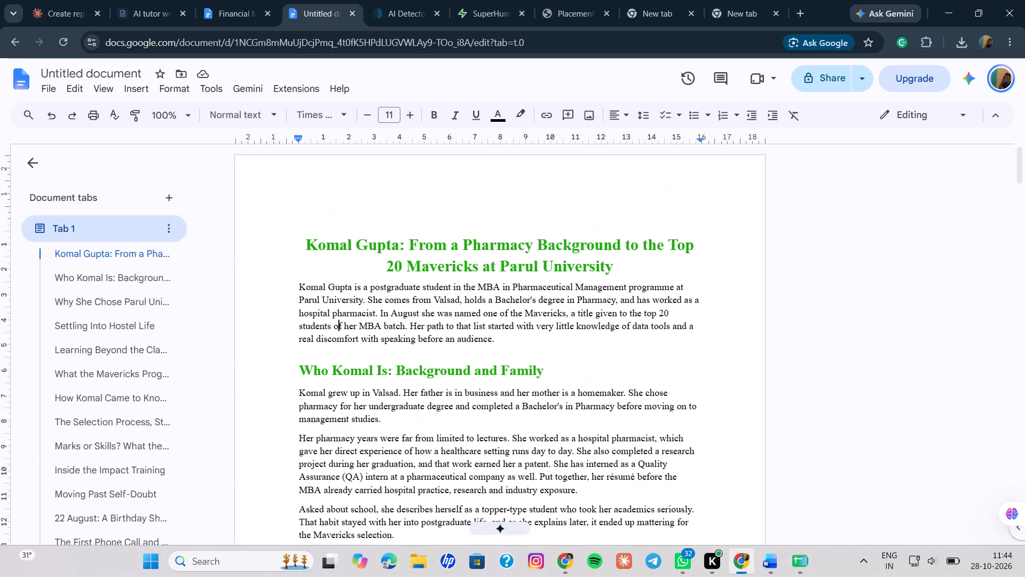
{"action": "scroll", "coordinate": [338, 331], "scroll_direction": "down", "scroll_amount": 3}
{"action": "left_click", "coordinate": [393, 337]}
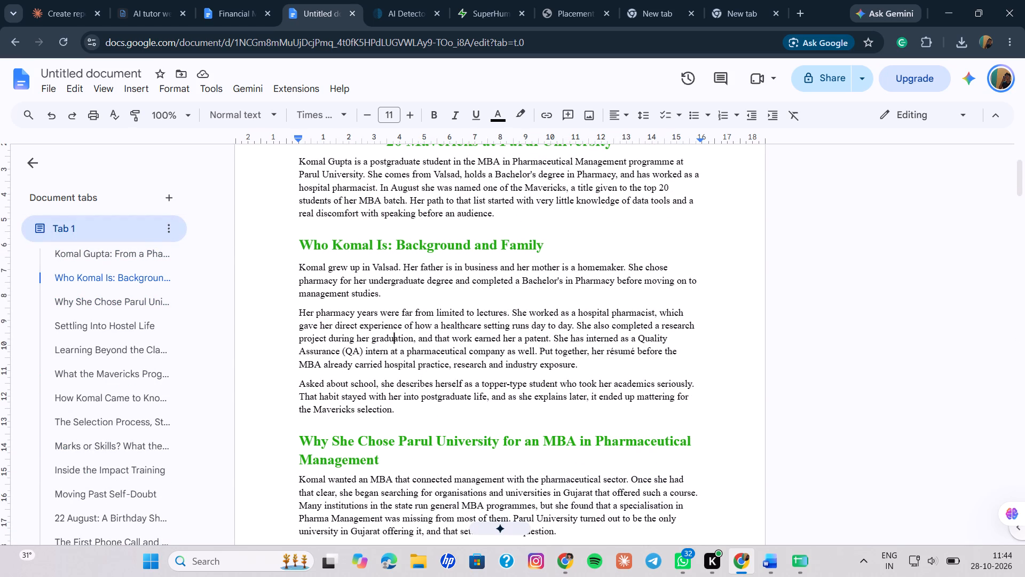
{"action": "left_click", "coordinate": [399, 267]}
{"action": "type", "text": ", Gujata"}
{"action": "key", "text": "BackSpace"}
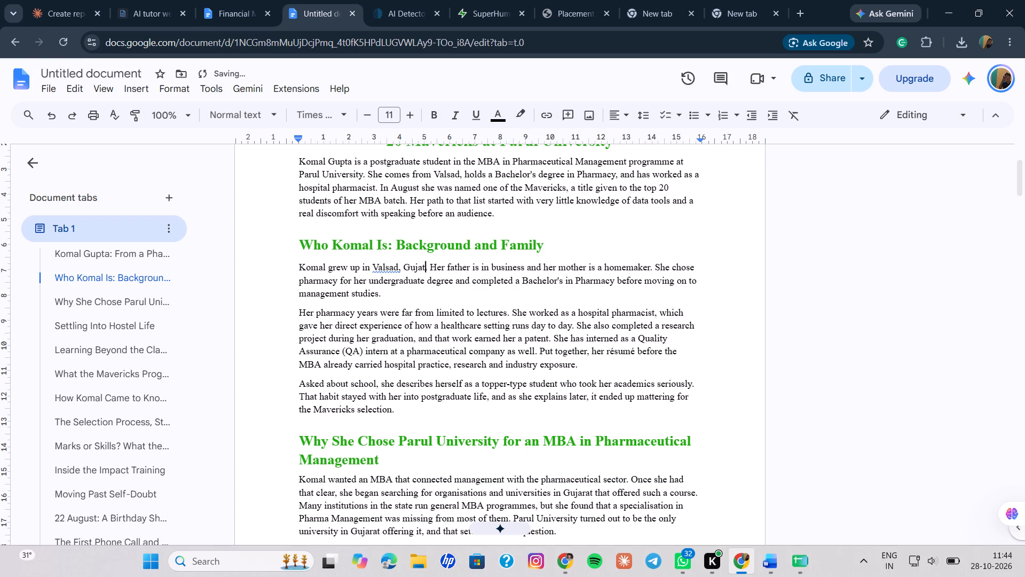
{"action": "key", "text": "BackSpace"}
{"action": "type", "text": "rat"}
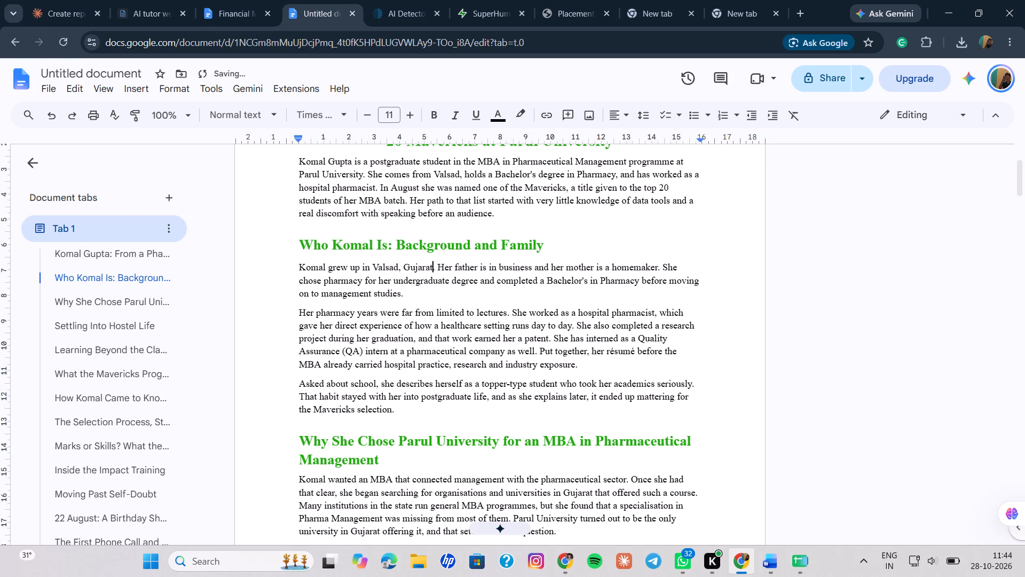
{"action": "left_click", "coordinate": [446, 282]}
Proofread the remaining paragraphs of the section "Who Komal Is: Background and Family".
{"action": "left_click", "coordinate": [365, 308]}
{"action": "left_click", "coordinate": [417, 318]}
{"action": "scroll", "coordinate": [417, 318], "scroll_direction": "down", "scroll_amount": 1}
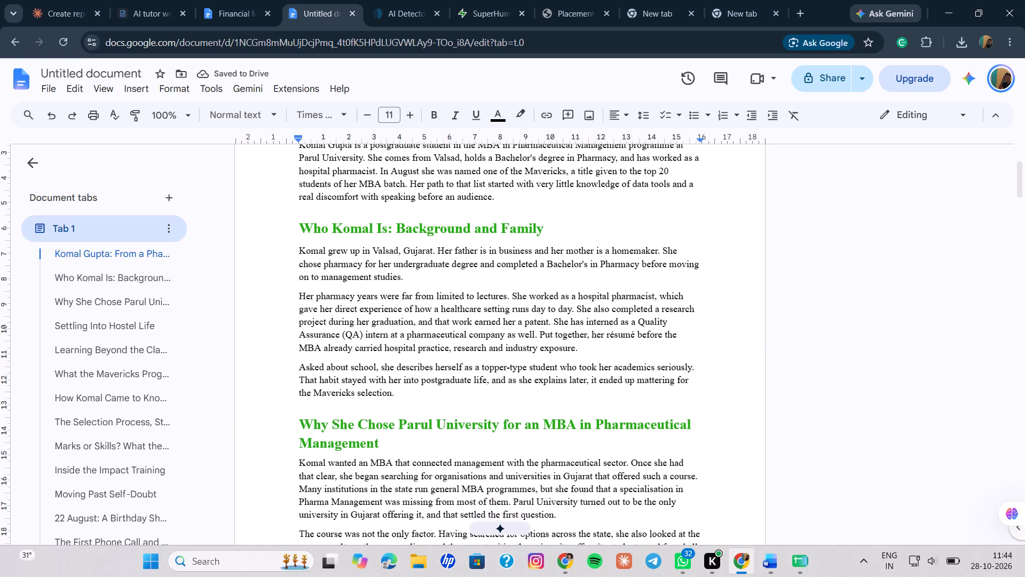
{"action": "scroll", "coordinate": [417, 318], "scroll_direction": "down", "scroll_amount": 1}
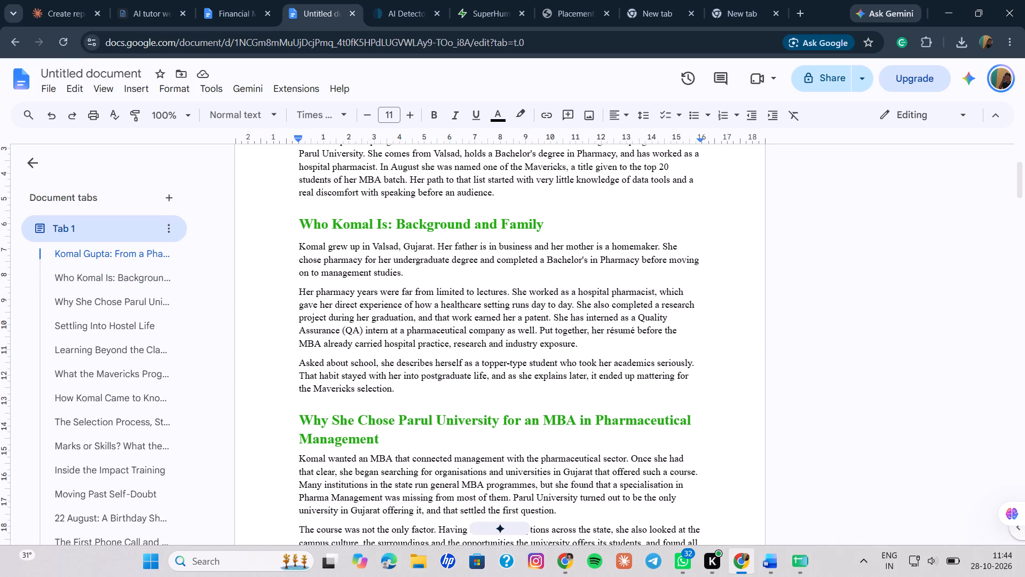
{"action": "left_click", "coordinate": [367, 323]}
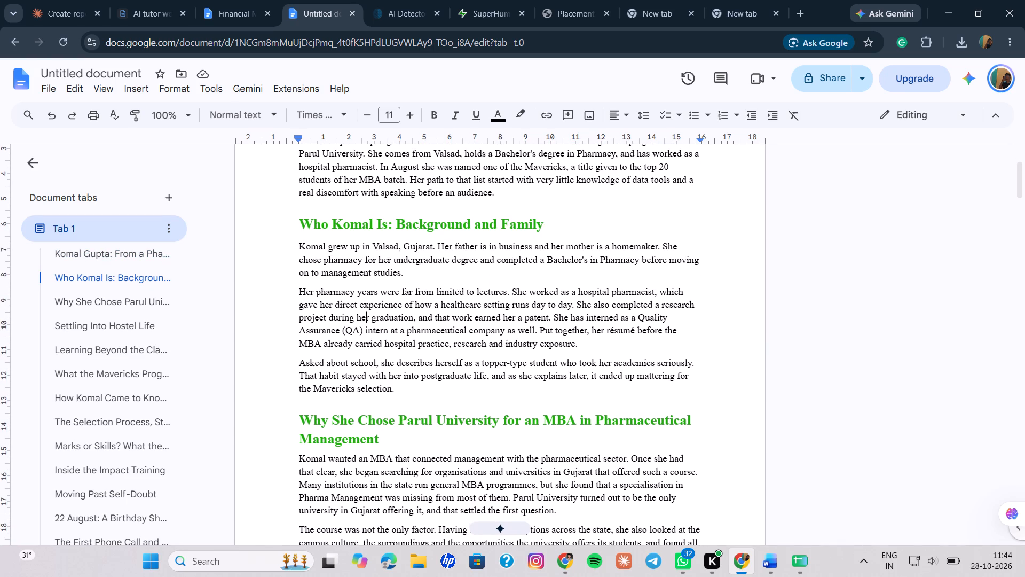
{"action": "scroll", "coordinate": [367, 323], "scroll_direction": "down", "scroll_amount": 1}
{"action": "left_click", "coordinate": [354, 344]}
{"action": "scroll", "coordinate": [354, 344], "scroll_direction": "down", "scroll_amount": 1}
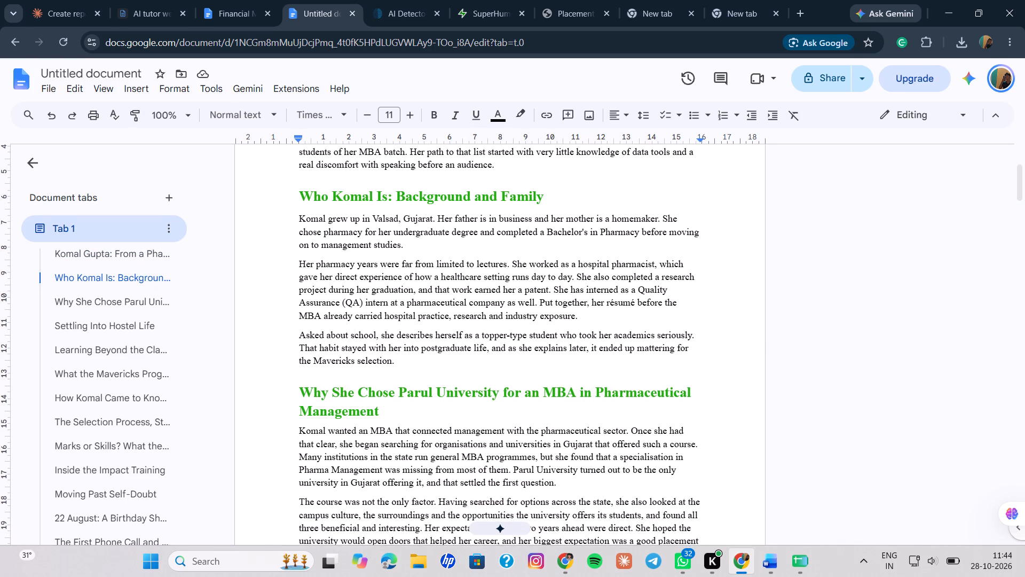
{"action": "scroll", "coordinate": [354, 344], "scroll_direction": "down", "scroll_amount": 1}
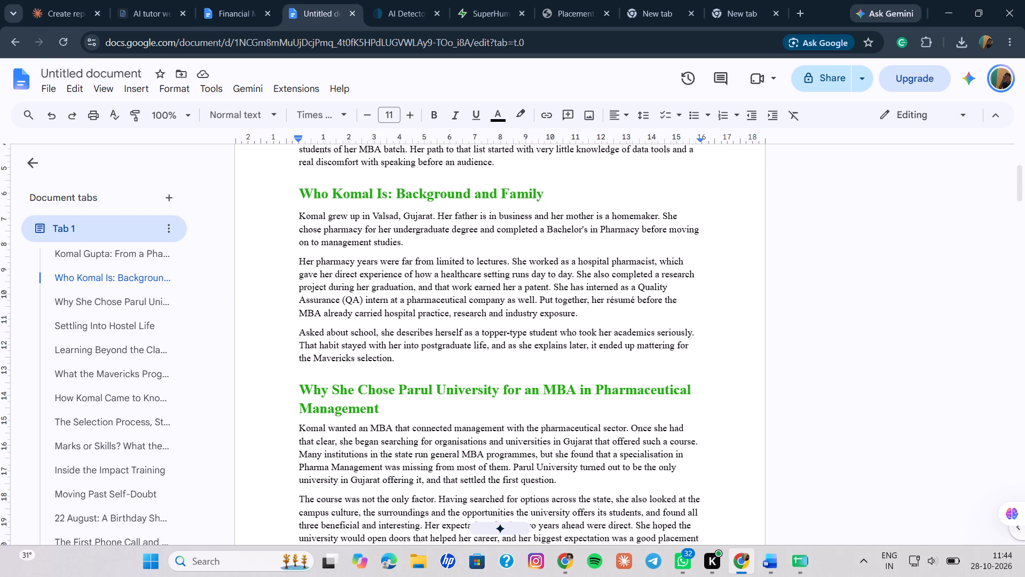
{"action": "left_click", "coordinate": [381, 333]}
{"action": "left_click", "coordinate": [533, 348]}
{"action": "scroll", "coordinate": [533, 348], "scroll_direction": "down", "scroll_amount": 1}
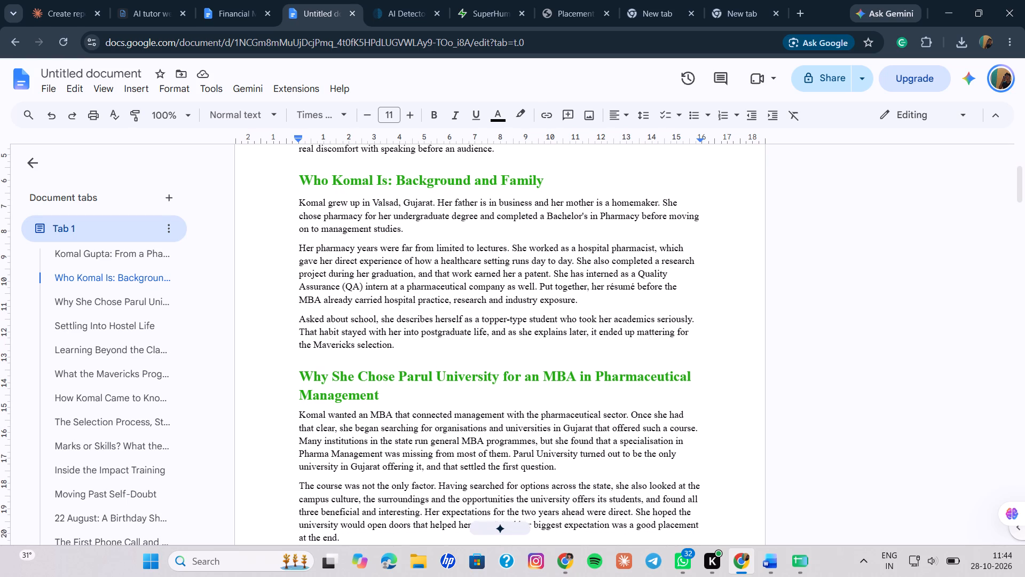
Proofread the section "Why She Chose Parul University for an MBA in Pharmaceutical Management".
{"action": "scroll", "coordinate": [533, 348], "scroll_direction": "down", "scroll_amount": 1}
{"action": "left_click", "coordinate": [463, 339]}
{"action": "scroll", "coordinate": [463, 339], "scroll_direction": "down", "scroll_amount": 2}
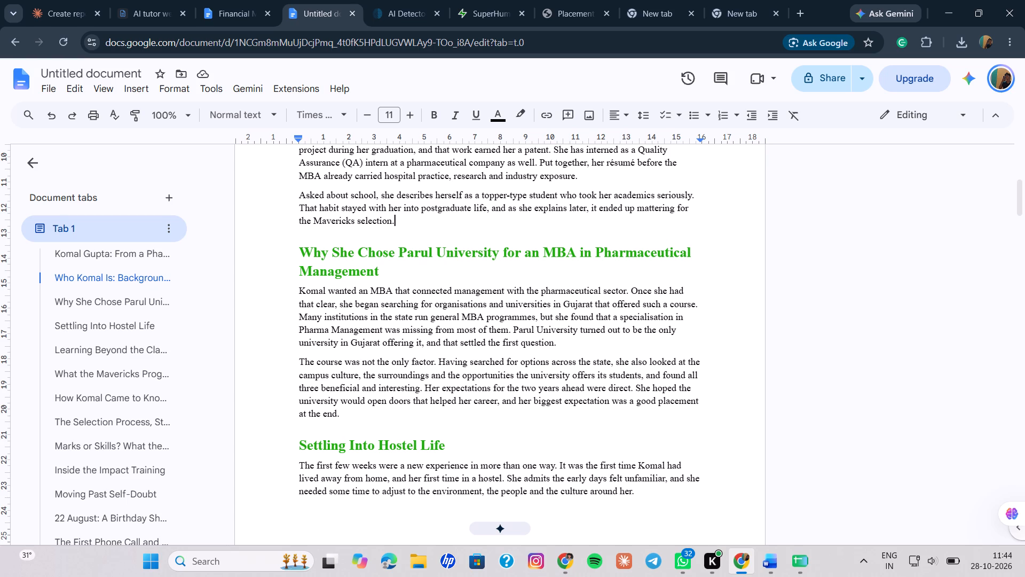
{"action": "scroll", "coordinate": [452, 299], "scroll_direction": "down", "scroll_amount": 1}
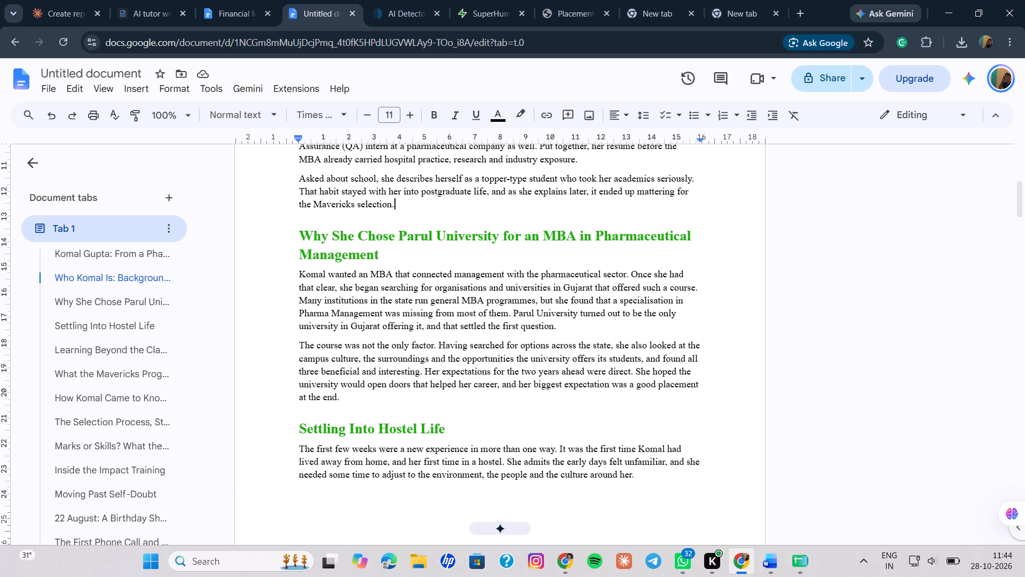
{"action": "scroll", "coordinate": [465, 295], "scroll_direction": "down", "scroll_amount": 1}
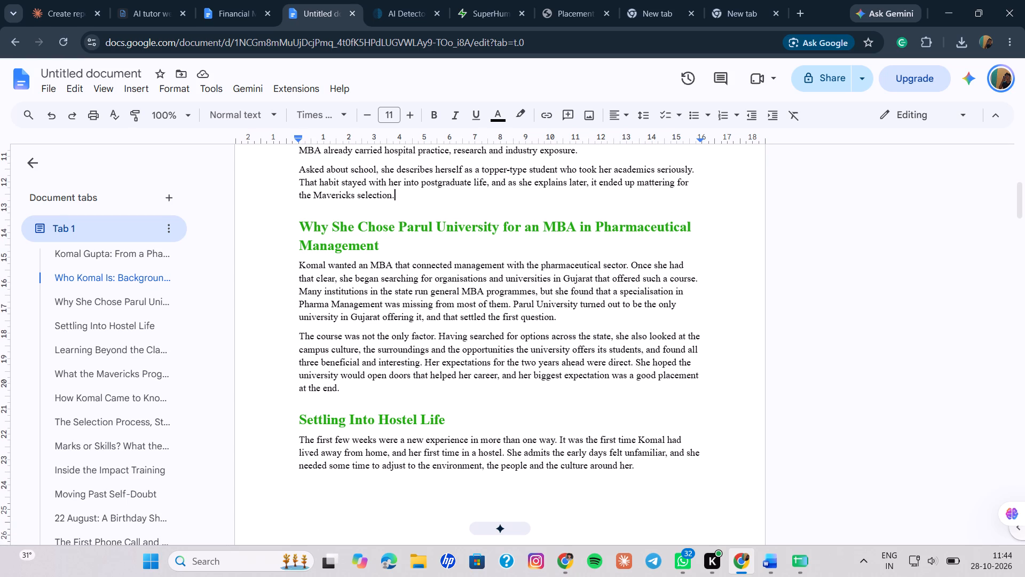
{"action": "scroll", "coordinate": [470, 302], "scroll_direction": "down", "scroll_amount": 1}
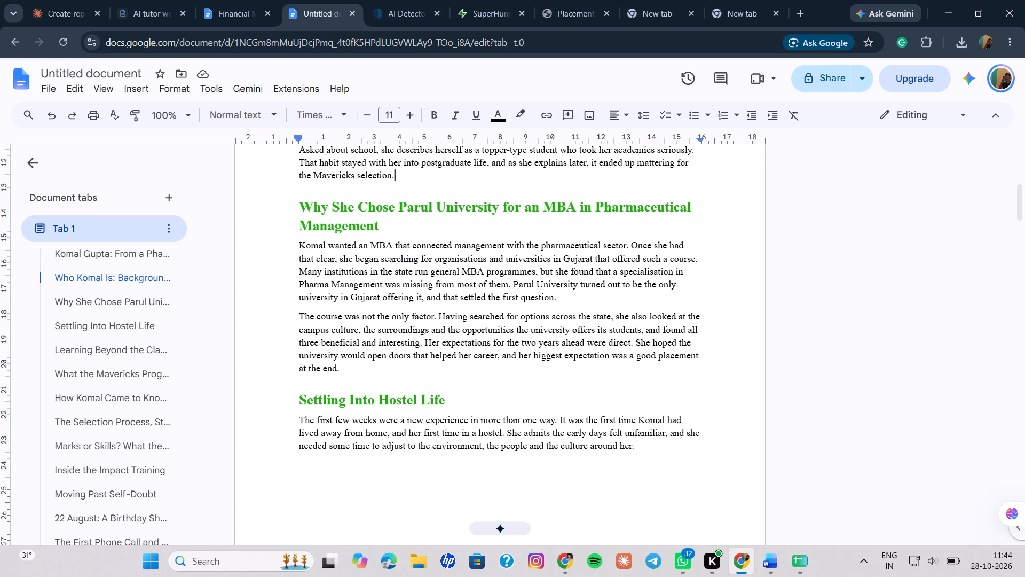
{"action": "scroll", "coordinate": [400, 294], "scroll_direction": "down", "scroll_amount": 2}
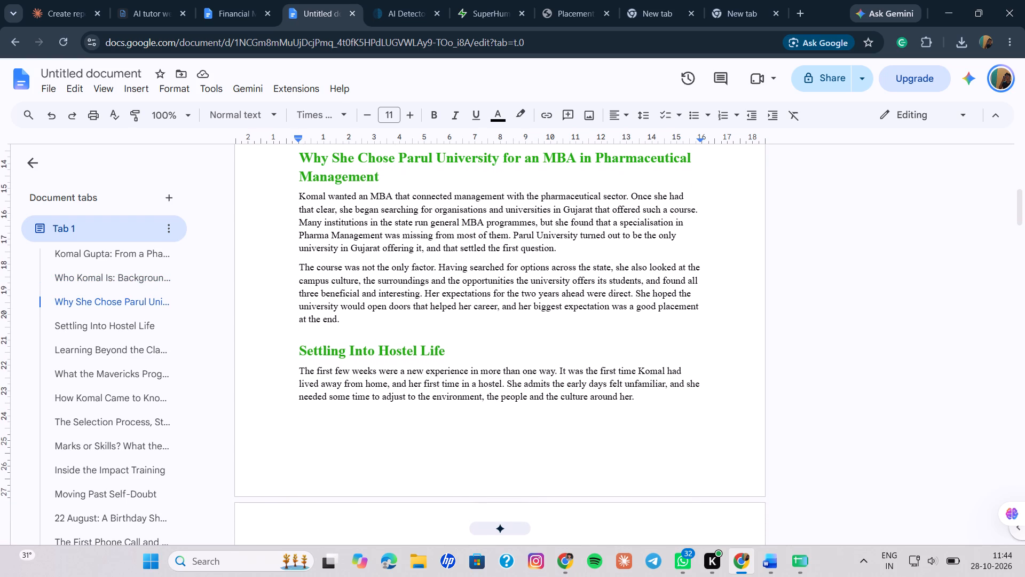
{"action": "left_click", "coordinate": [410, 282]}
{"action": "scroll", "coordinate": [410, 282], "scroll_direction": "down", "scroll_amount": 2}
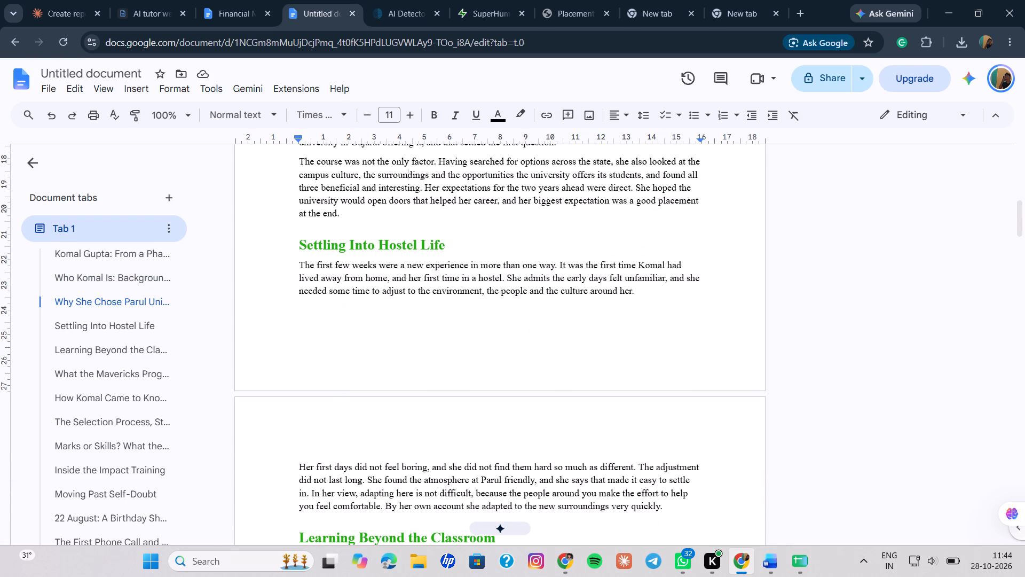
Proofread the section "Settling Into Hostel Life", including its paragraph on the second page.
{"action": "left_click", "coordinate": [429, 291]}
{"action": "scroll", "coordinate": [429, 291], "scroll_direction": "down", "scroll_amount": 1}
{"action": "left_click", "coordinate": [568, 270]}
{"action": "scroll", "coordinate": [568, 270], "scroll_direction": "down", "scroll_amount": 1}
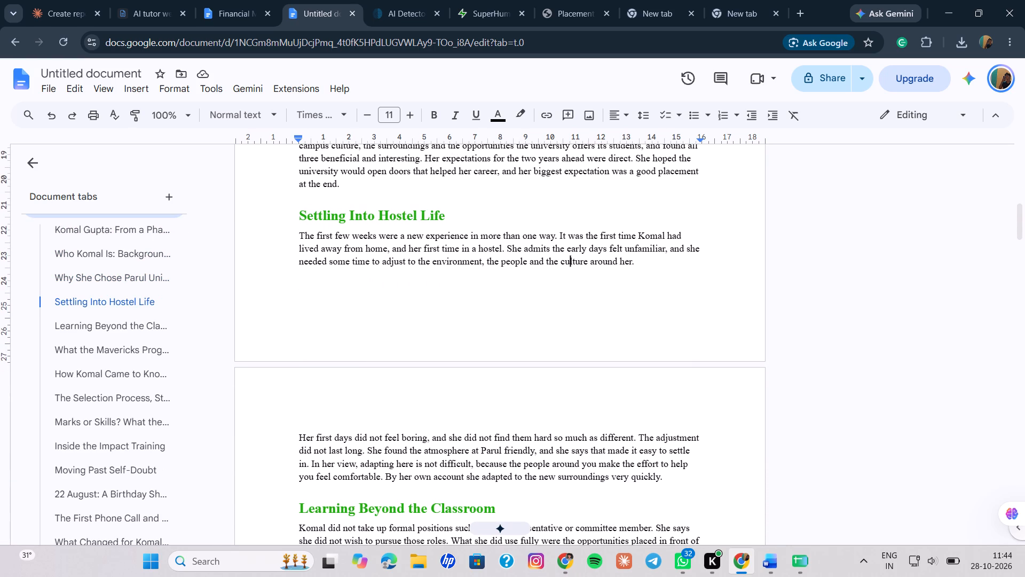
{"action": "scroll", "coordinate": [568, 270], "scroll_direction": "down", "scroll_amount": 2}
{"action": "left_click", "coordinate": [365, 263]}
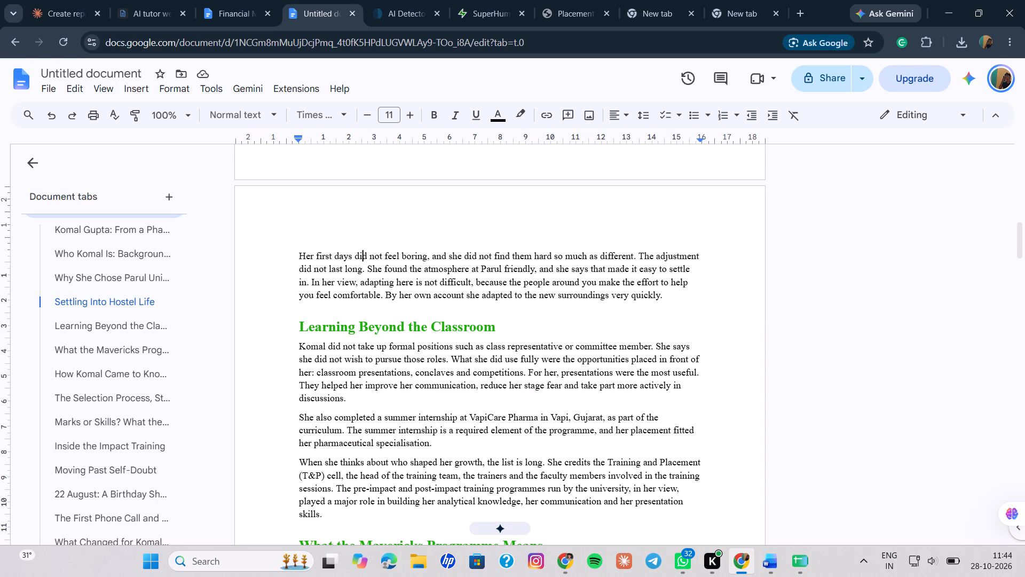
{"action": "left_click", "coordinate": [393, 274]}
{"action": "left_click", "coordinate": [474, 267]}
Insert "University" after "Parul" in the sentence about the friendly atmosphere in the hostel life section.
{"action": "scroll", "coordinate": [474, 267], "scroll_direction": "down", "scroll_amount": 1}
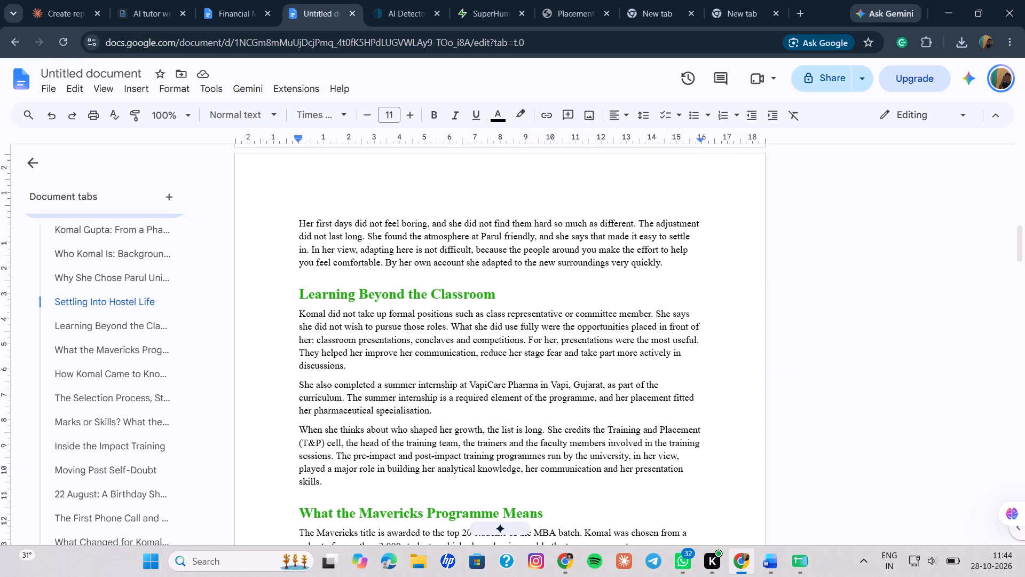
{"action": "left_click", "coordinate": [502, 239]}
{"action": "key", "text": "space"}
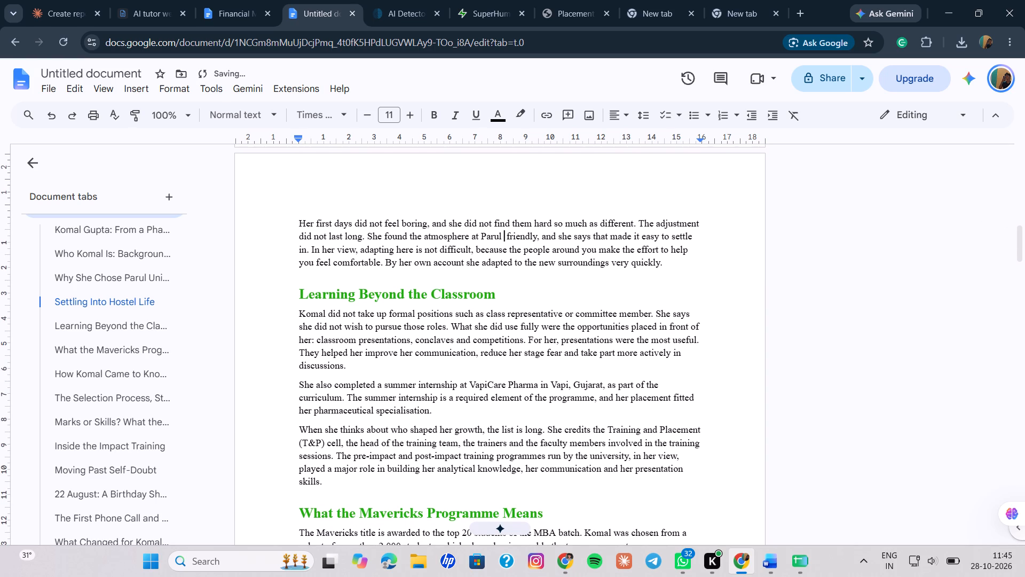
{"action": "type", "text": "Uni"}
{"action": "key", "text": "b"}
{"action": "key", "text": "BackSpace"}
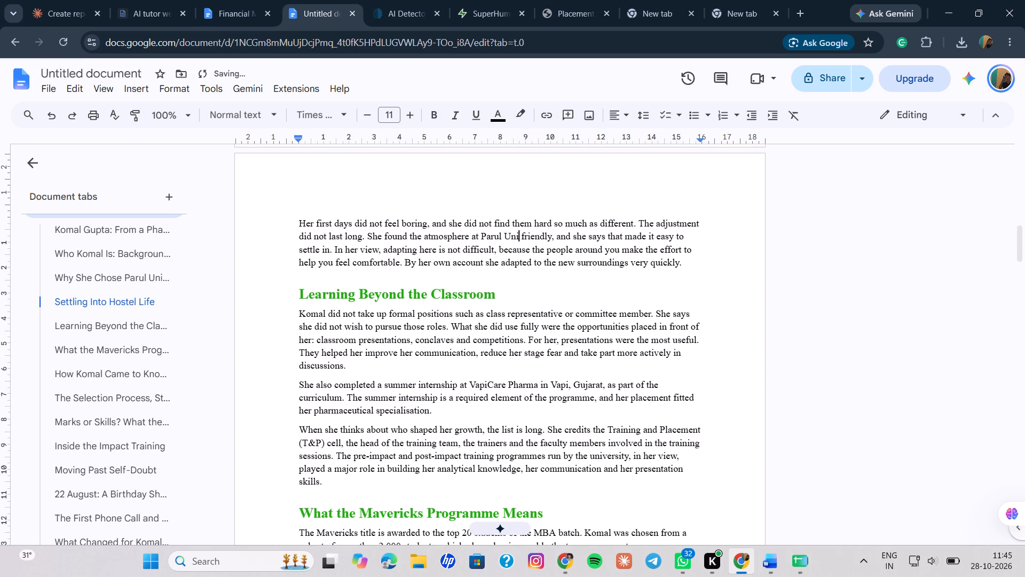
{"action": "type", "text": "verdo"}
{"action": "key", "text": "BackSpace"}
{"action": "key", "text": "BackSpace"}
{"action": "type", "text": "so"}
{"action": "key", "text": "BackSpace"}
{"action": "type", "text": "ity"}
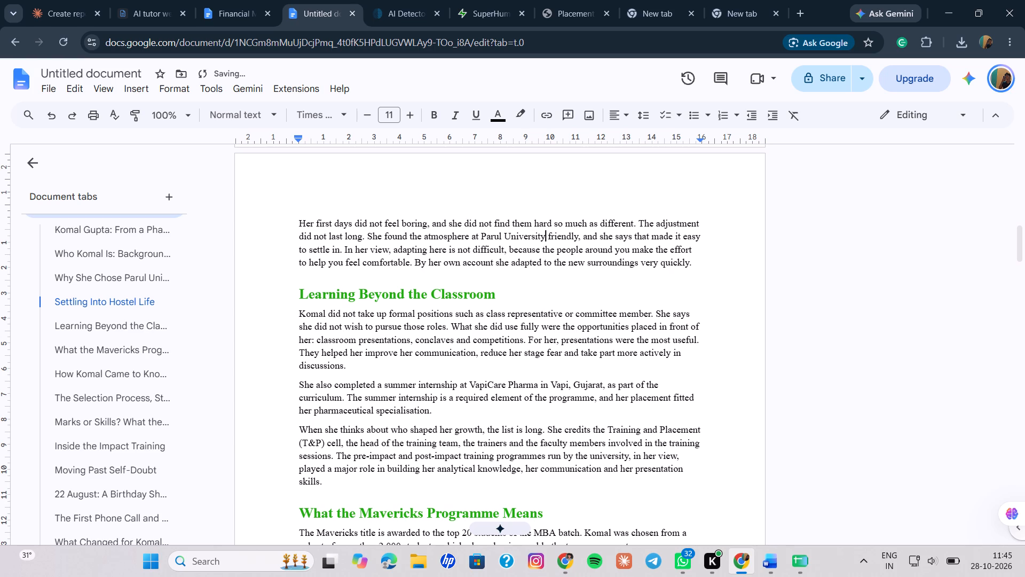
{"action": "left_click", "coordinate": [481, 265]}
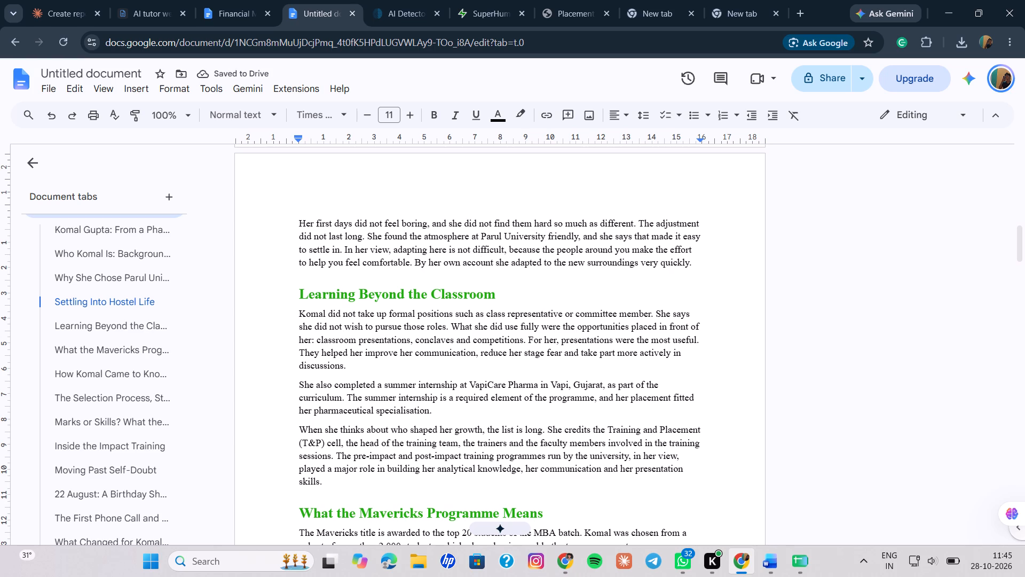
Change "says" to "said" in the hostel life sentence ending "made it easy to settle in".
{"action": "left_click", "coordinate": [635, 237]}
{"action": "key", "text": "BackSpace"}
{"action": "key", "text": "BackSpace"}
{"action": "key", "text": "BackSpace"}
{"action": "type", "text": "id"}
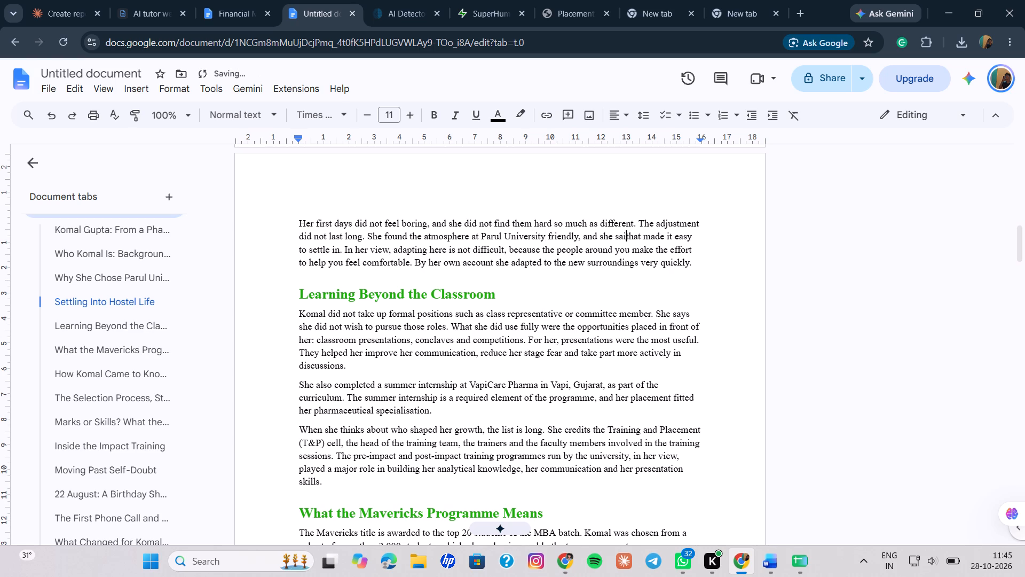
{"action": "key", "text": "space"}
Insert a comma after "said" in the hostel life sentence about the friendly atmosphere at Parul University.
{"action": "left_click", "coordinate": [438, 259]}
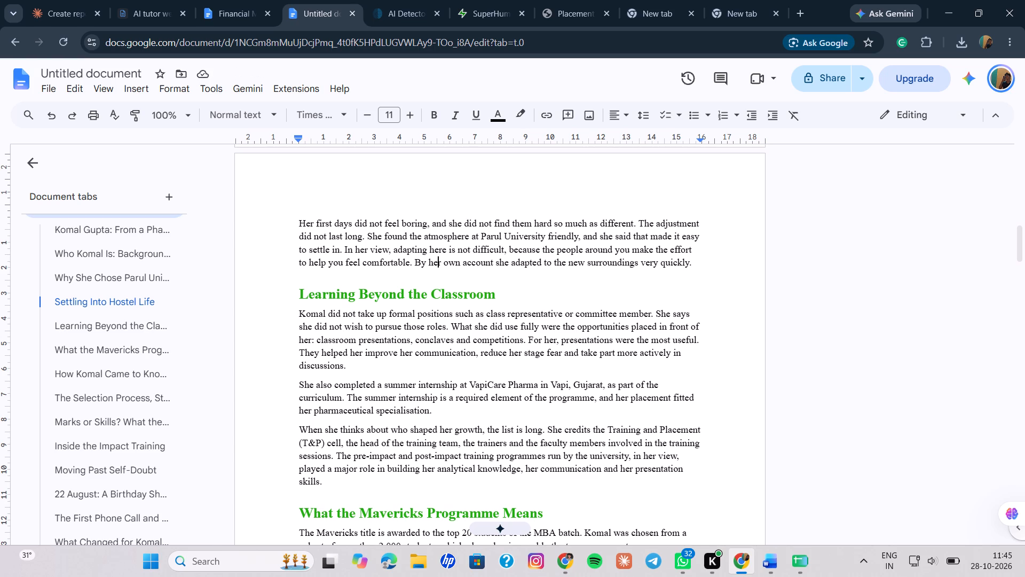
{"action": "left_click", "coordinate": [630, 237]}
{"action": "key", "text": "comma"}
{"action": "key", "text": "BackSpace"}
{"action": "key", "text": "comma"}
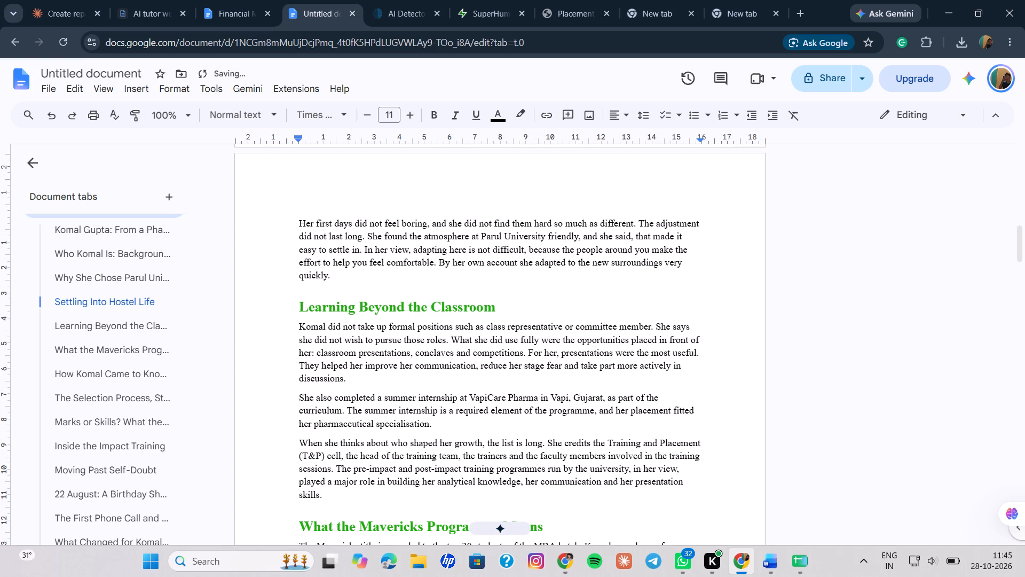
{"action": "left_click", "coordinate": [325, 262]}
Proofread the opening paragraph of the section "Learning Beyond the Classroom".
{"action": "scroll", "coordinate": [325, 262], "scroll_direction": "down", "scroll_amount": 1}
{"action": "left_click", "coordinate": [352, 334]}
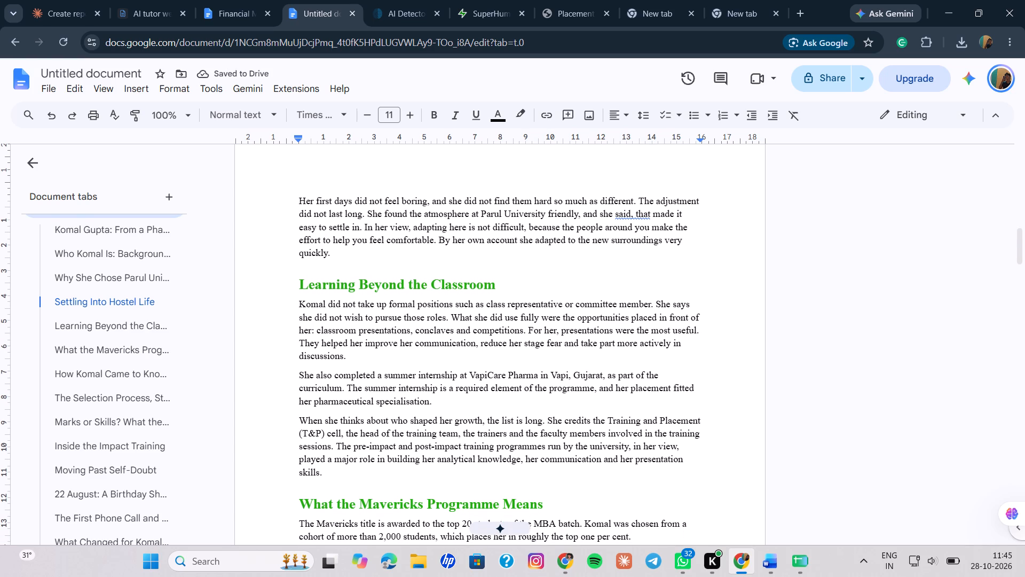
{"action": "scroll", "coordinate": [352, 334], "scroll_direction": "down", "scroll_amount": 1}
{"action": "left_click", "coordinate": [488, 306]}
{"action": "scroll", "coordinate": [488, 306], "scroll_direction": "down", "scroll_amount": 1}
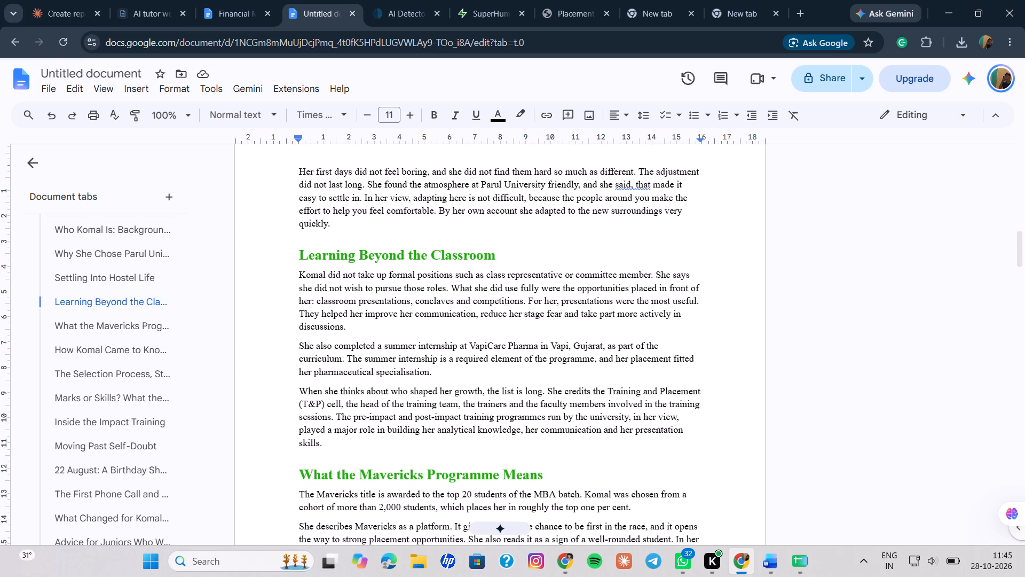
{"action": "left_click", "coordinate": [349, 303]}
{"action": "scroll", "coordinate": [548, 289], "scroll_direction": "down", "scroll_amount": 1}
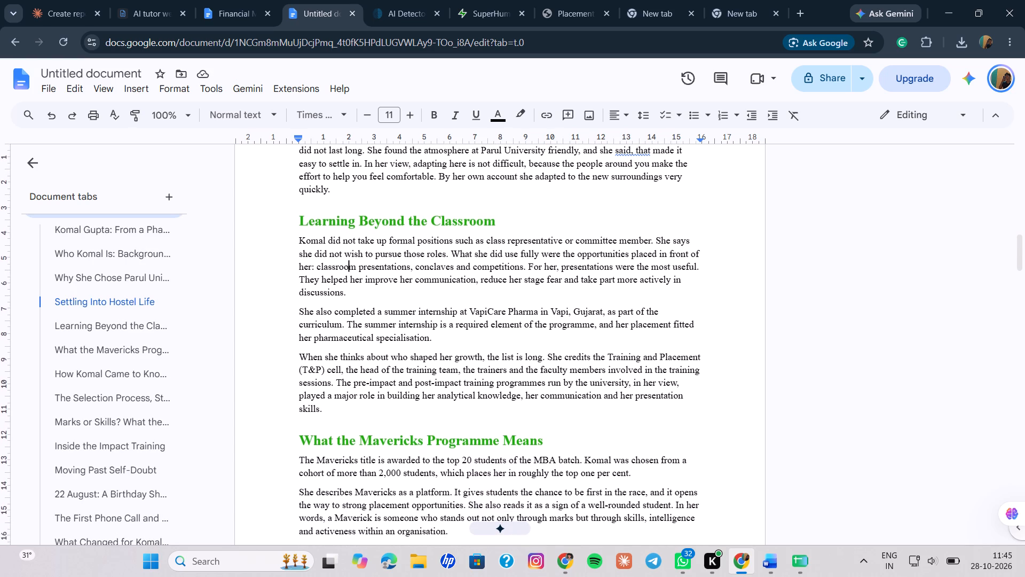
{"action": "scroll", "coordinate": [548, 289], "scroll_direction": "down", "scroll_amount": 1}
Make "VapiCare Pharma in Vapi," bold in the summer internship paragraph.
{"action": "left_click_drag", "start_coordinate": [448, 300], "coordinate": [472, 287]}
{"action": "left_click", "coordinate": [472, 287]}
{"action": "left_click_drag", "start_coordinate": [472, 287], "coordinate": [546, 287]}
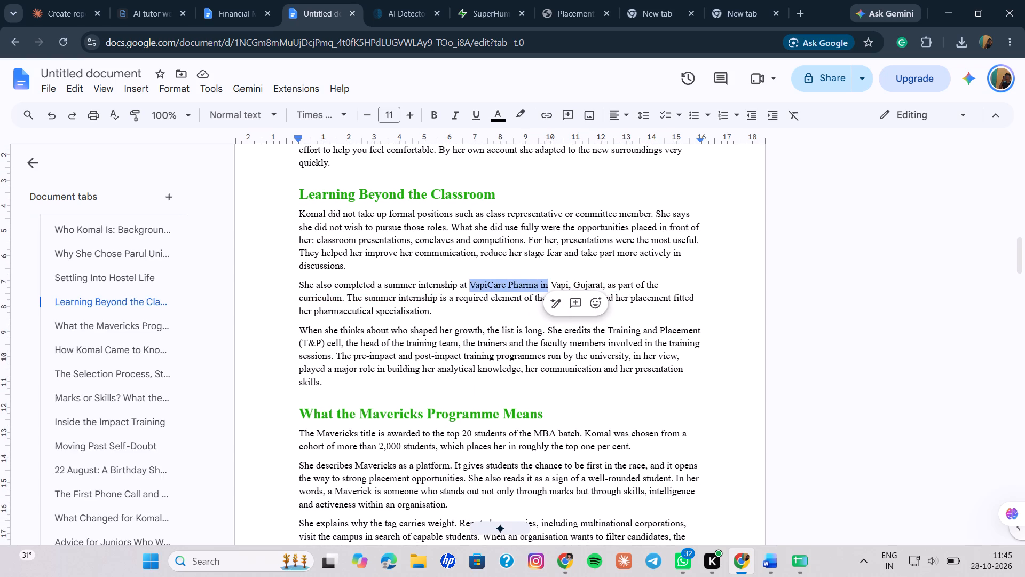
{"action": "left_click_drag", "start_coordinate": [546, 287], "coordinate": [568, 287]}
{"action": "key", "text": "ctrl+b"}
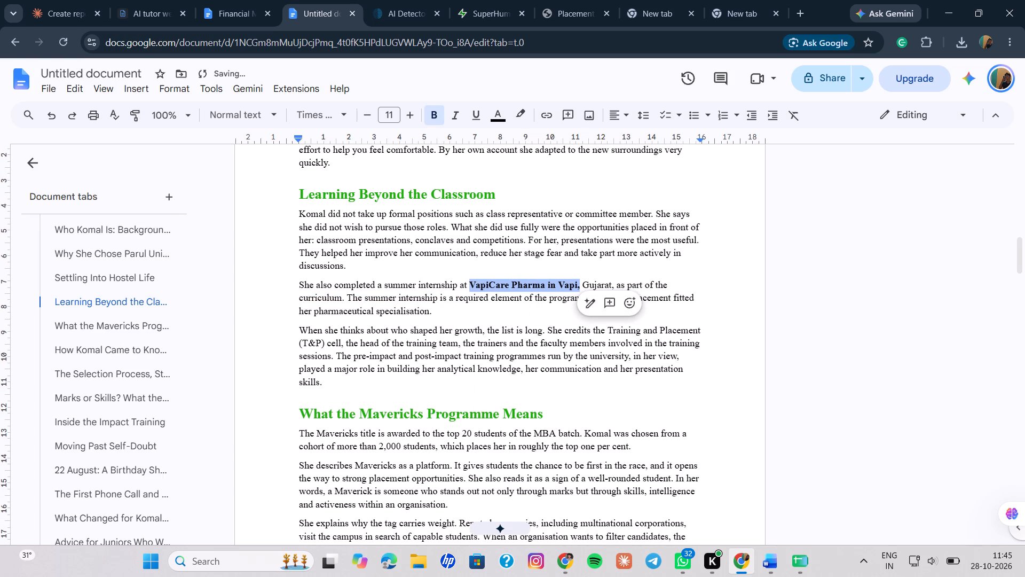
{"action": "left_click", "coordinate": [495, 301]}
Proofread the rest of "Learning Beyond the Classroom" and the opening paragraph of "What the Mavericks Programme Means".
{"action": "scroll", "coordinate": [495, 301], "scroll_direction": "down", "scroll_amount": 1}
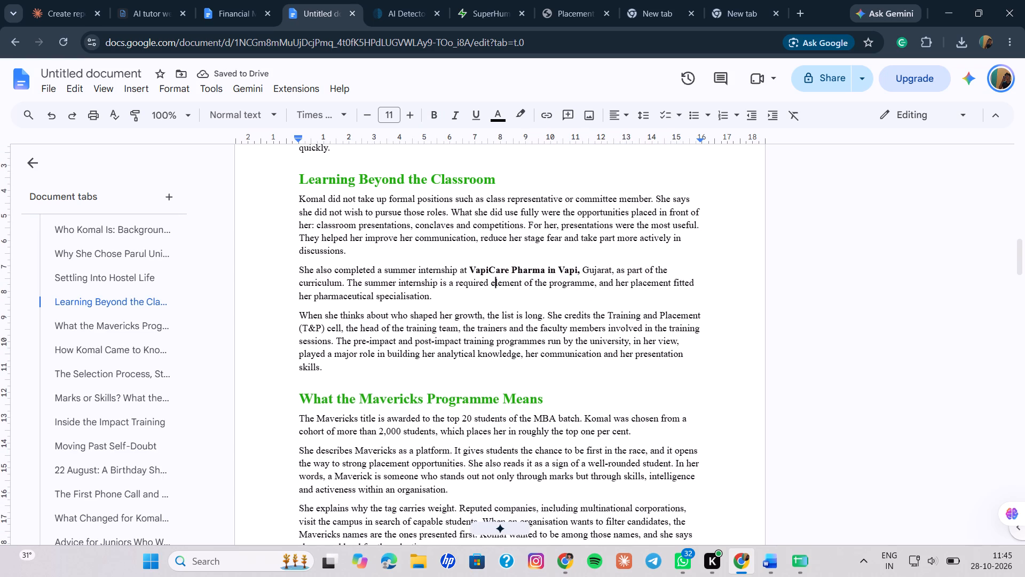
{"action": "left_click", "coordinate": [458, 290]}
{"action": "left_click", "coordinate": [382, 348]}
{"action": "scroll", "coordinate": [382, 348], "scroll_direction": "down", "scroll_amount": 1}
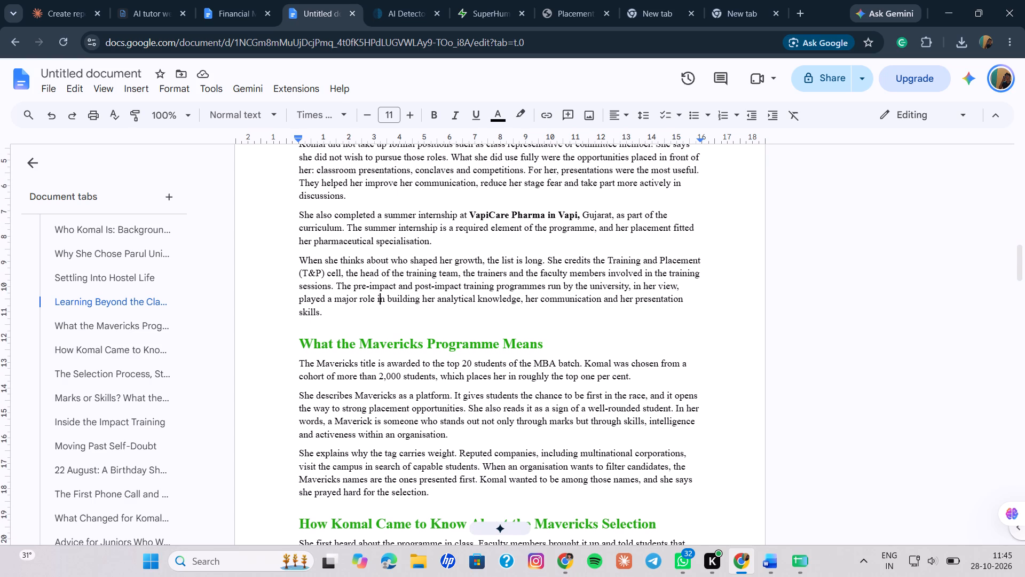
{"action": "left_click", "coordinate": [383, 367]}
{"action": "scroll", "coordinate": [383, 367], "scroll_direction": "down", "scroll_amount": 1}
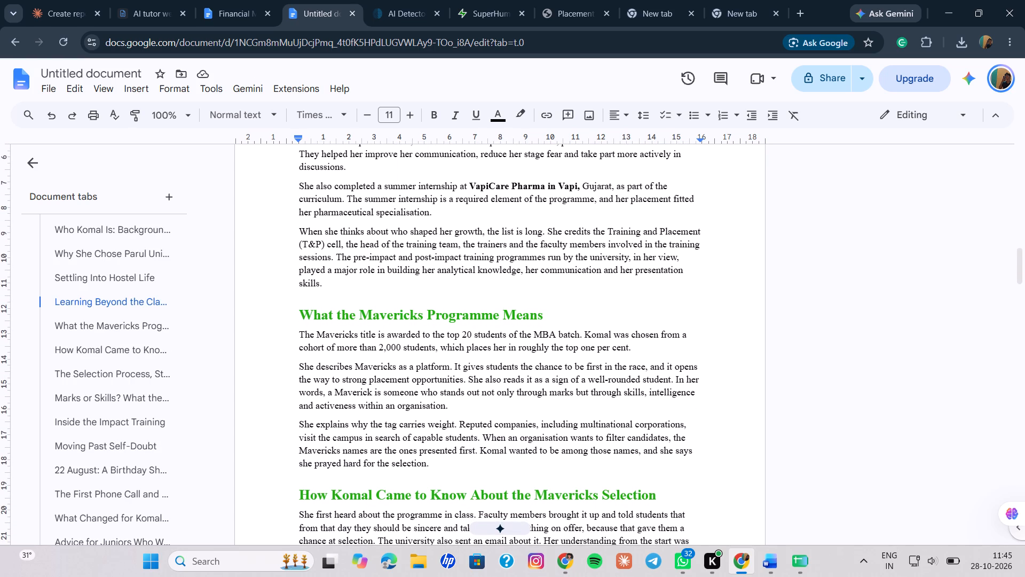
{"action": "left_click", "coordinate": [415, 353]}
{"action": "left_click", "coordinate": [495, 332]}
{"action": "scroll", "coordinate": [495, 332], "scroll_direction": "down", "scroll_amount": 1}
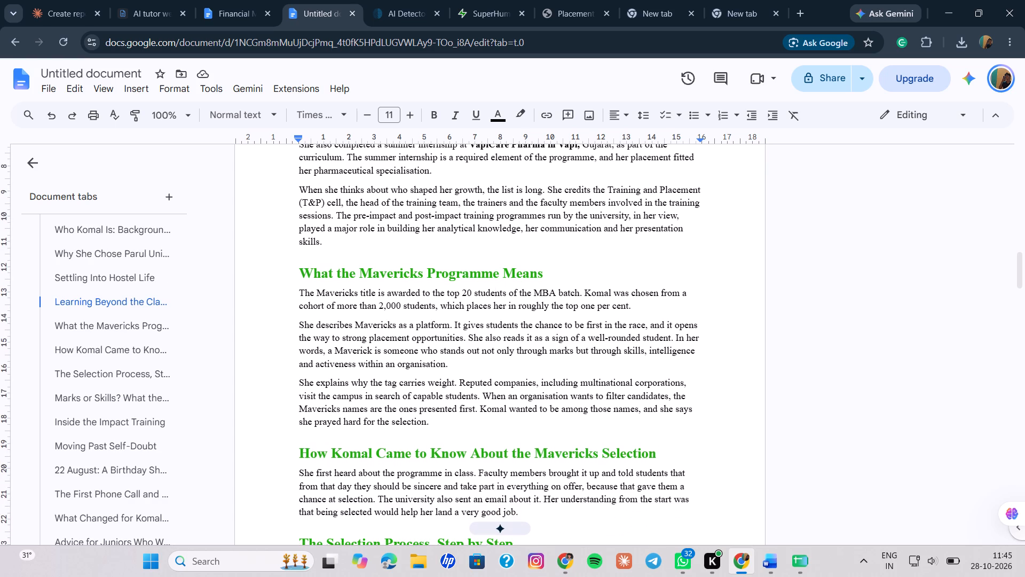
Proofread the remaining paragraphs of "What the Mavericks Programme Means" and the section on learning about the Mavericks selection.
{"action": "left_click", "coordinate": [320, 339]}
{"action": "scroll", "coordinate": [320, 339], "scroll_direction": "down", "scroll_amount": 2}
{"action": "left_click", "coordinate": [440, 307]}
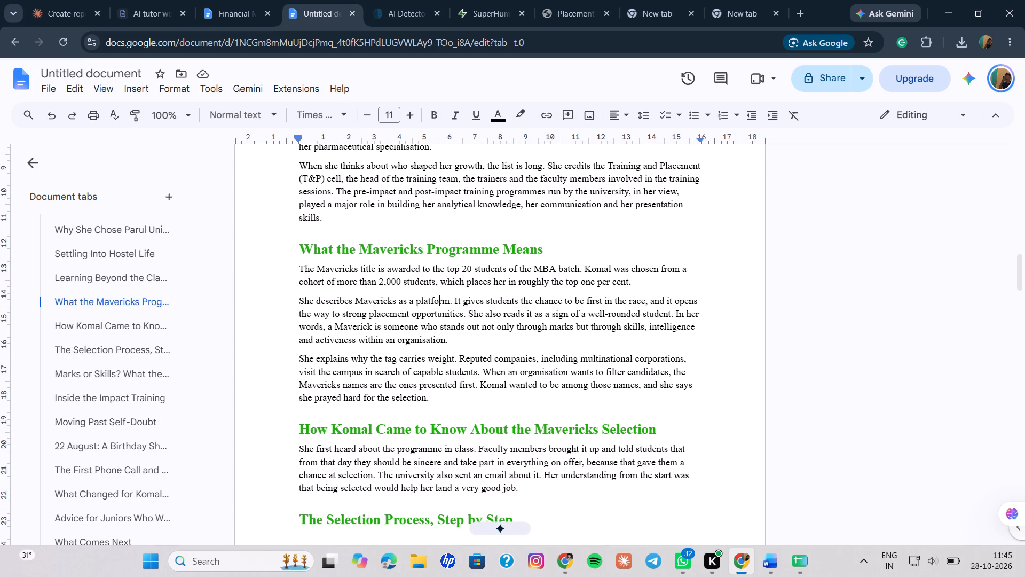
{"action": "scroll", "coordinate": [440, 307], "scroll_direction": "down", "scroll_amount": 2}
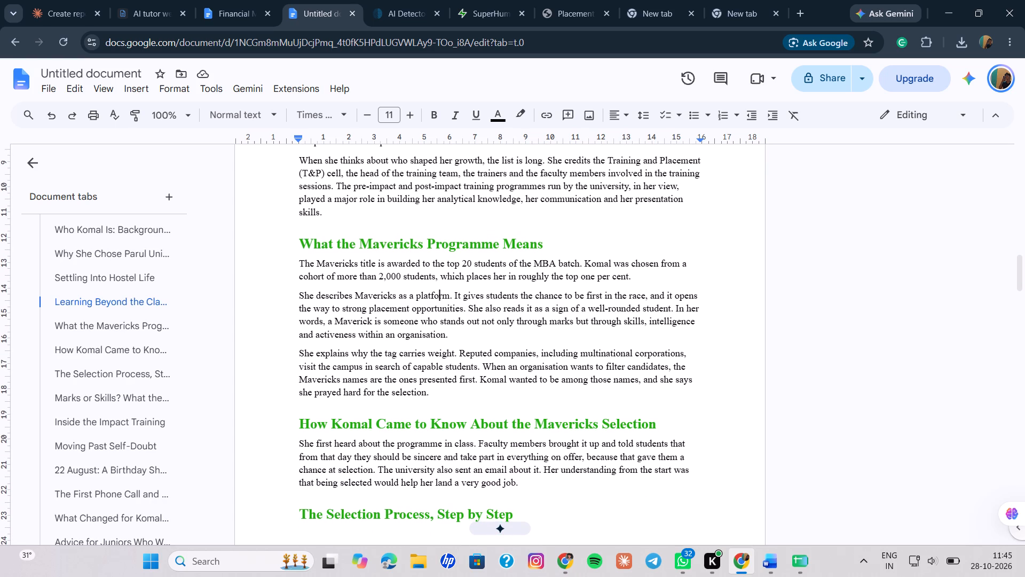
{"action": "scroll", "coordinate": [440, 307], "scroll_direction": "down", "scroll_amount": 1}
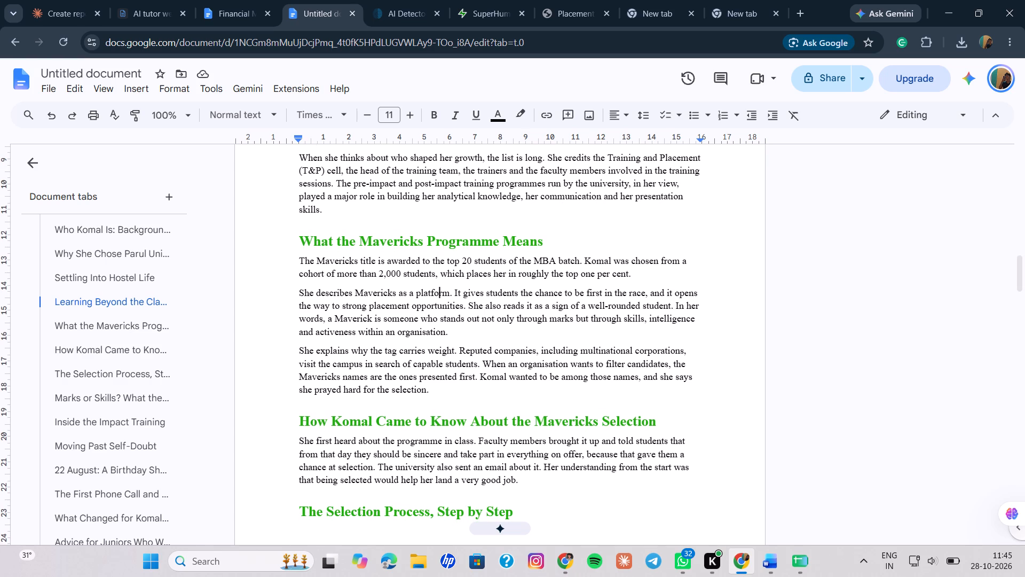
{"action": "scroll", "coordinate": [440, 307], "scroll_direction": "down", "scroll_amount": 1}
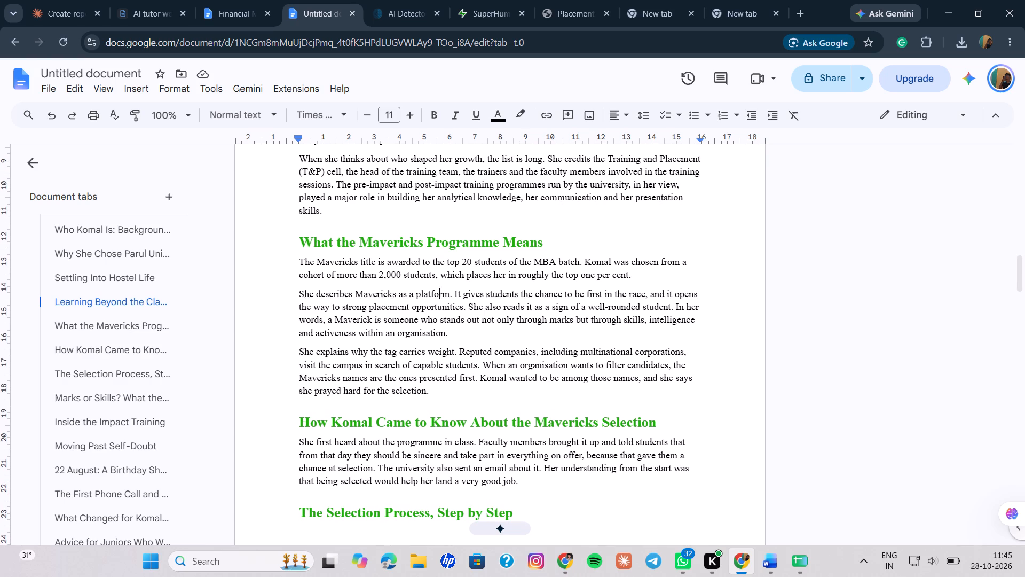
{"action": "left_click", "coordinate": [483, 308]}
{"action": "scroll", "coordinate": [483, 308], "scroll_direction": "down", "scroll_amount": 1}
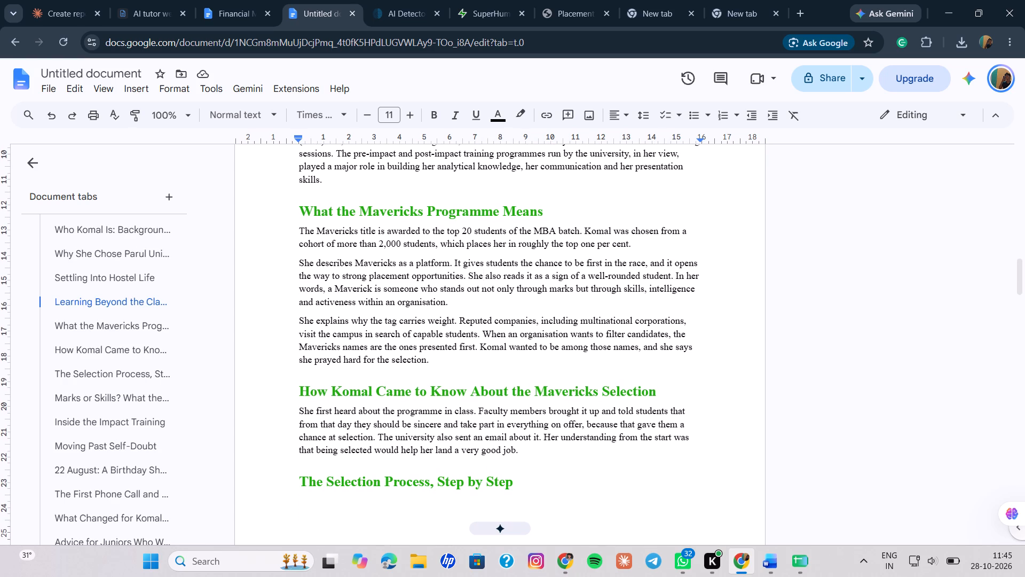
{"action": "left_click", "coordinate": [416, 317]}
{"action": "scroll", "coordinate": [416, 317], "scroll_direction": "down", "scroll_amount": 1}
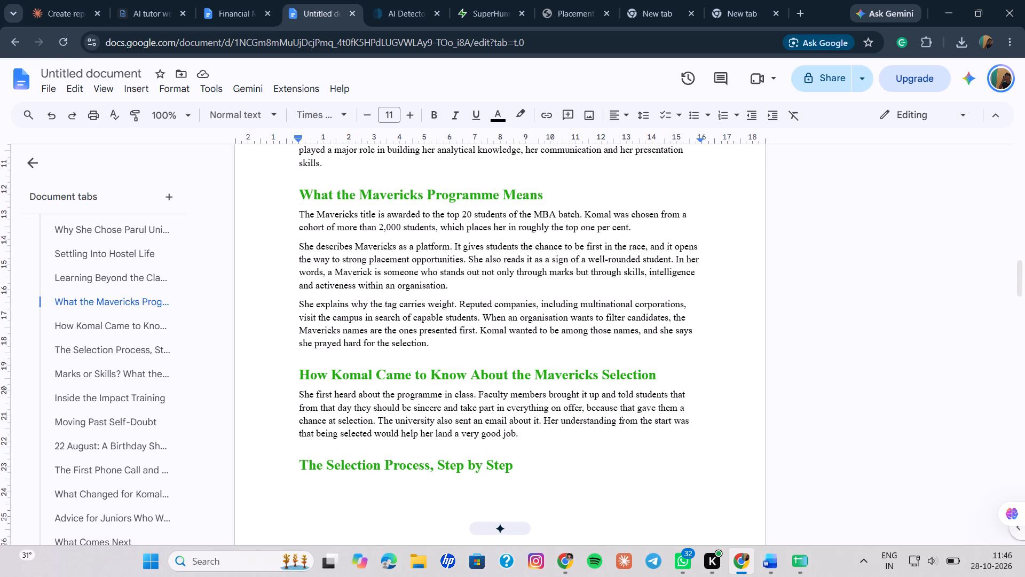
{"action": "scroll", "coordinate": [523, 297], "scroll_direction": "down", "scroll_amount": 1}
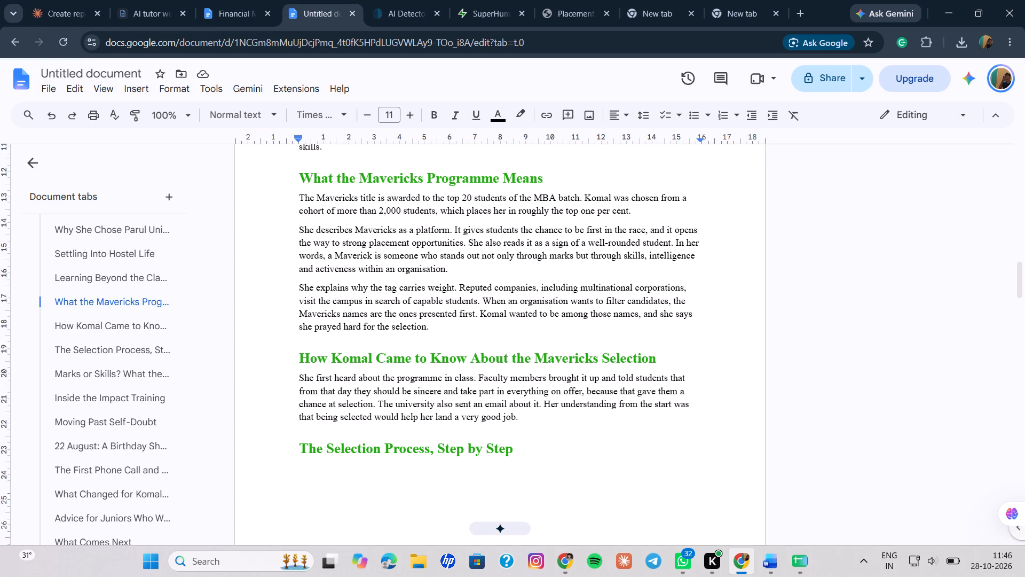
{"action": "scroll", "coordinate": [523, 297], "scroll_direction": "down", "scroll_amount": 1}
{"action": "left_click", "coordinate": [430, 301]}
{"action": "scroll", "coordinate": [430, 301], "scroll_direction": "down", "scroll_amount": 1}
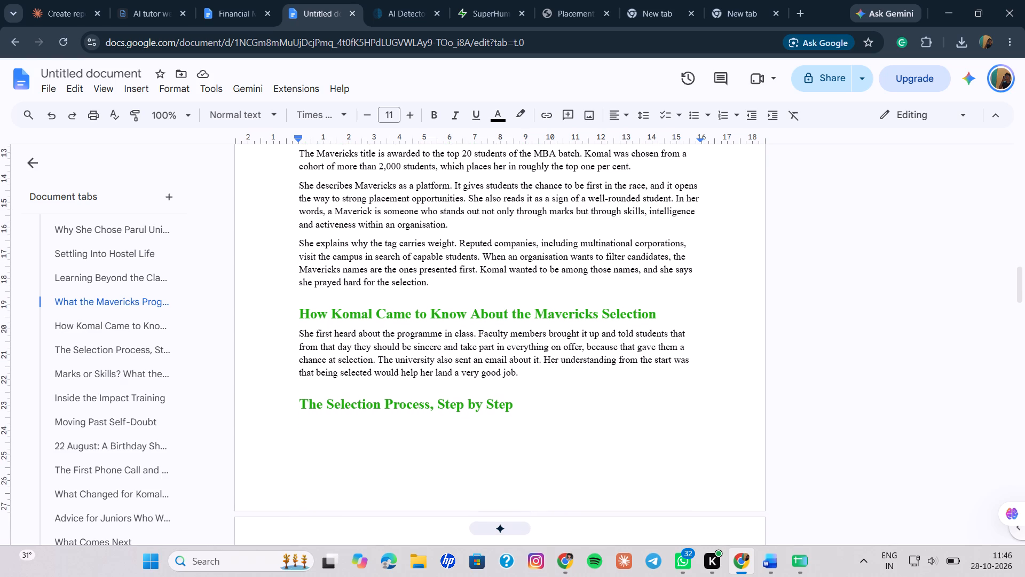
{"action": "scroll", "coordinate": [430, 301], "scroll_direction": "down", "scroll_amount": 1}
{"action": "left_click", "coordinate": [328, 265]}
{"action": "scroll", "coordinate": [328, 265], "scroll_direction": "down", "scroll_amount": 1}
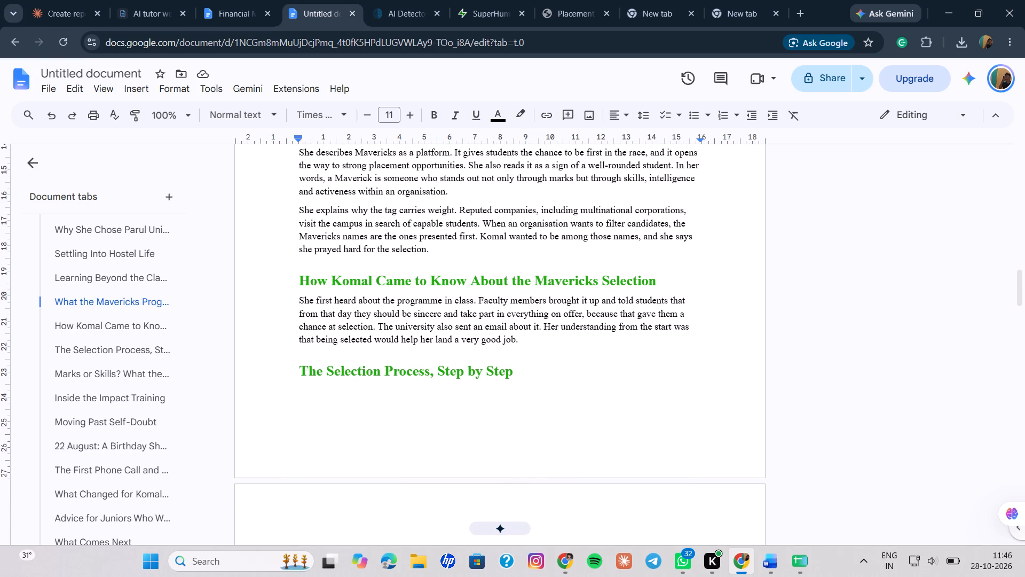
Insert an empty line before the heading "The Selection Process, Step by Step" so it starts on the next page with its text.
{"action": "scroll", "coordinate": [328, 265], "scroll_direction": "down", "scroll_amount": 2}
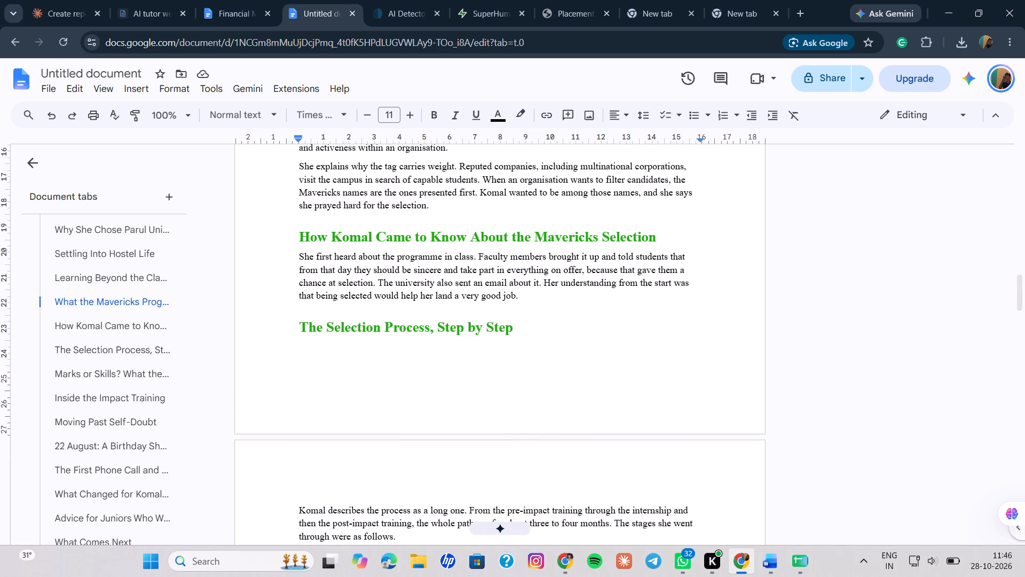
{"action": "left_click", "coordinate": [293, 323]}
{"action": "key", "text": "Return"}
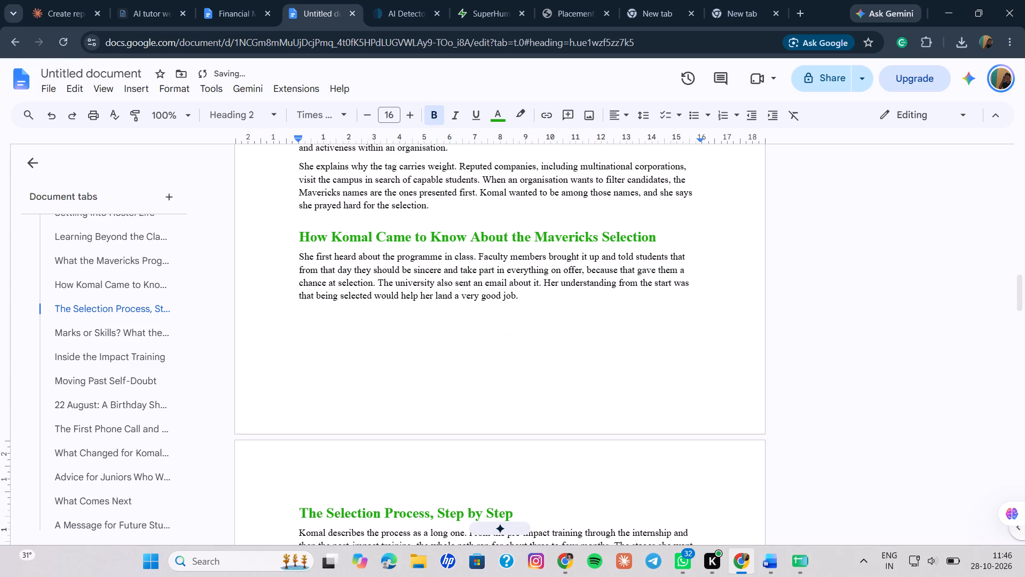
{"action": "scroll", "coordinate": [293, 323], "scroll_direction": "down", "scroll_amount": 1}
{"action": "left_click", "coordinate": [399, 263]}
Review the preceding sections again, from "What the Mavericks Programme Means" down to "The Selection Process, Step by Step".
{"action": "scroll", "coordinate": [399, 263], "scroll_direction": "up", "scroll_amount": 1}
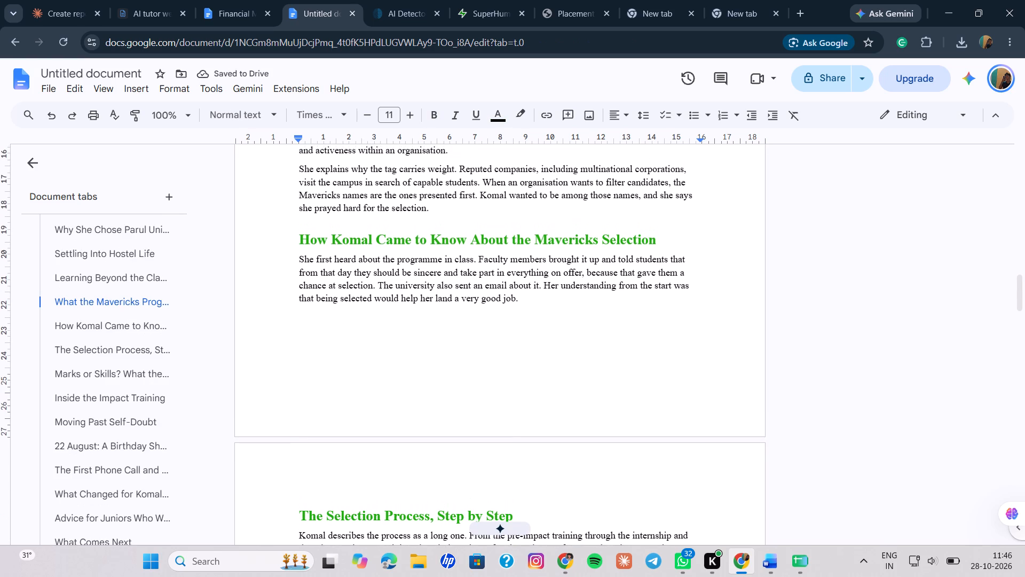
{"action": "scroll", "coordinate": [369, 275], "scroll_direction": "up", "scroll_amount": 4}
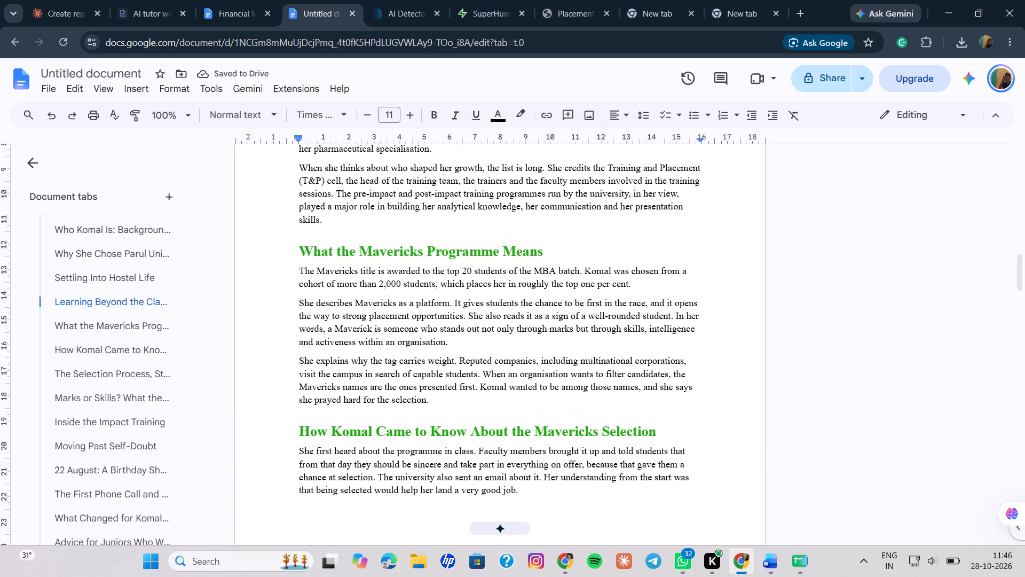
{"action": "scroll", "coordinate": [369, 275], "scroll_direction": "up", "scroll_amount": 4}
{"action": "scroll", "coordinate": [369, 275], "scroll_direction": "down", "scroll_amount": 1}
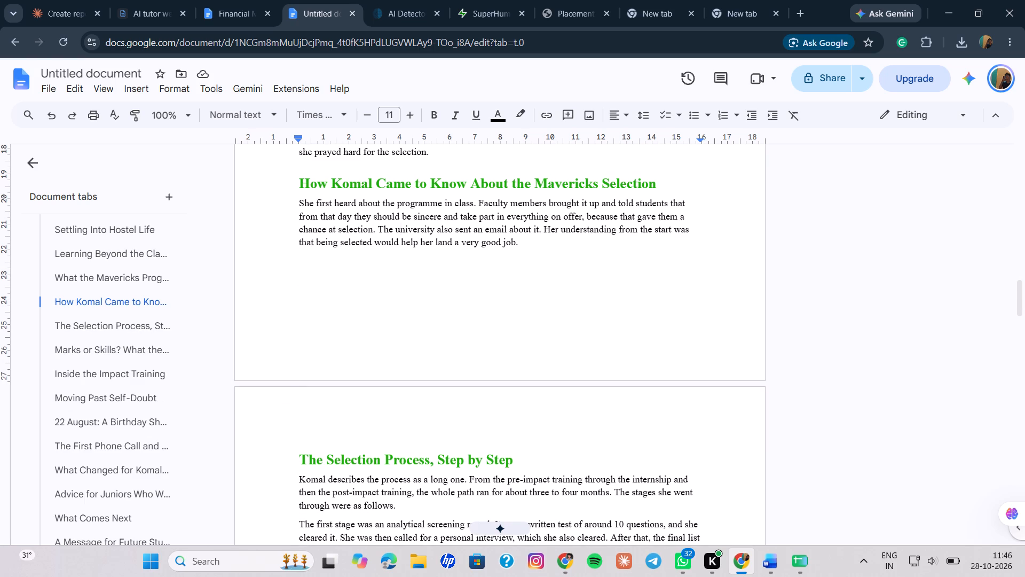
{"action": "scroll", "coordinate": [299, 185], "scroll_direction": "down", "scroll_amount": 1}
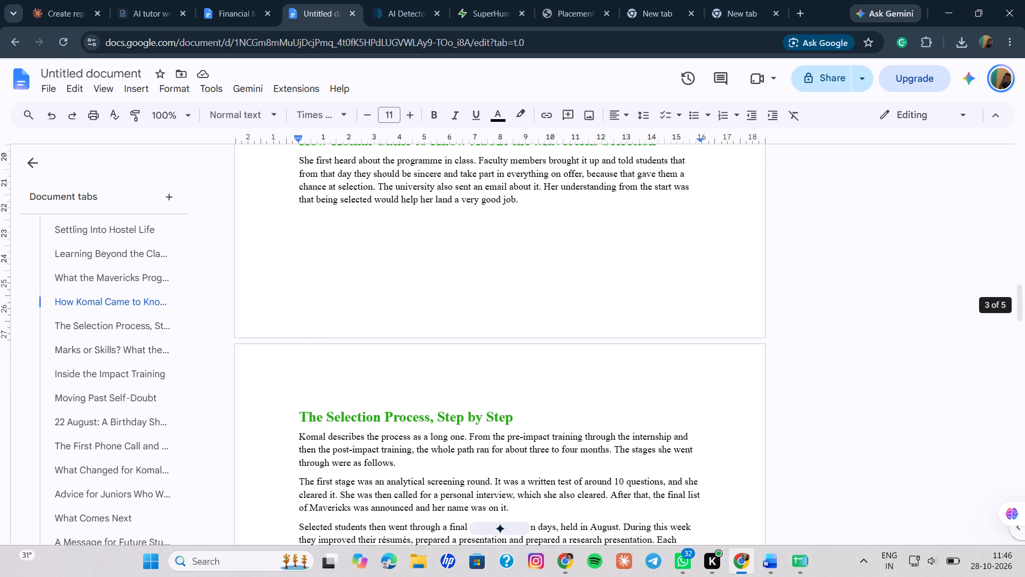
{"action": "scroll", "coordinate": [299, 185], "scroll_direction": "down", "scroll_amount": 1}
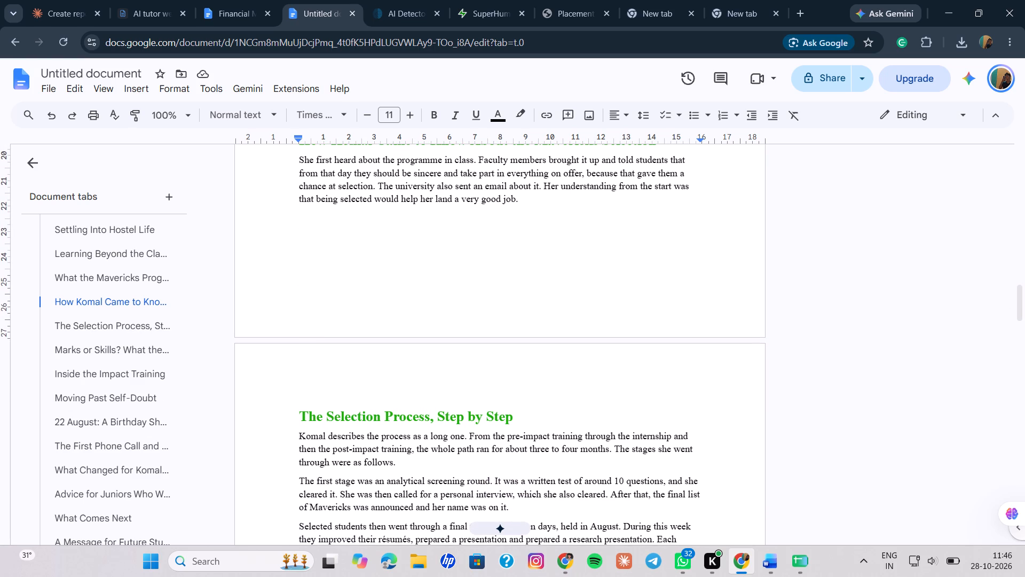
Change "describes" to "described" in the opening sentence of "The Selection Process, Step by Step".
{"action": "left_click", "coordinate": [364, 440]}
{"action": "key", "text": "BackSpace"}
{"action": "key", "text": "d"}
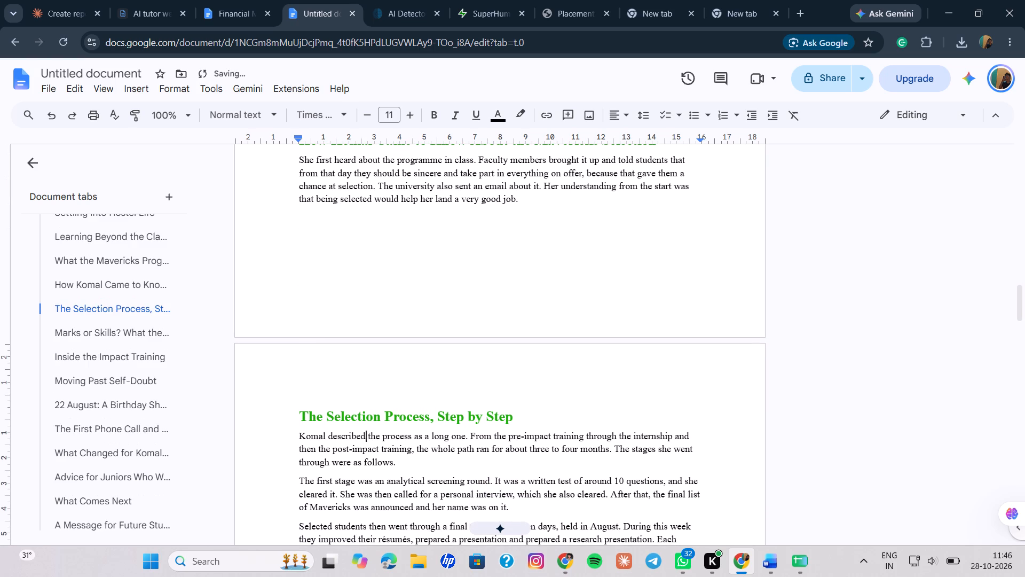
{"action": "left_click", "coordinate": [423, 458]}
Proofread the paragraphs on the selection stages, the seven-day training and the final selection date.
{"action": "scroll", "coordinate": [423, 458], "scroll_direction": "down", "scroll_amount": 3}
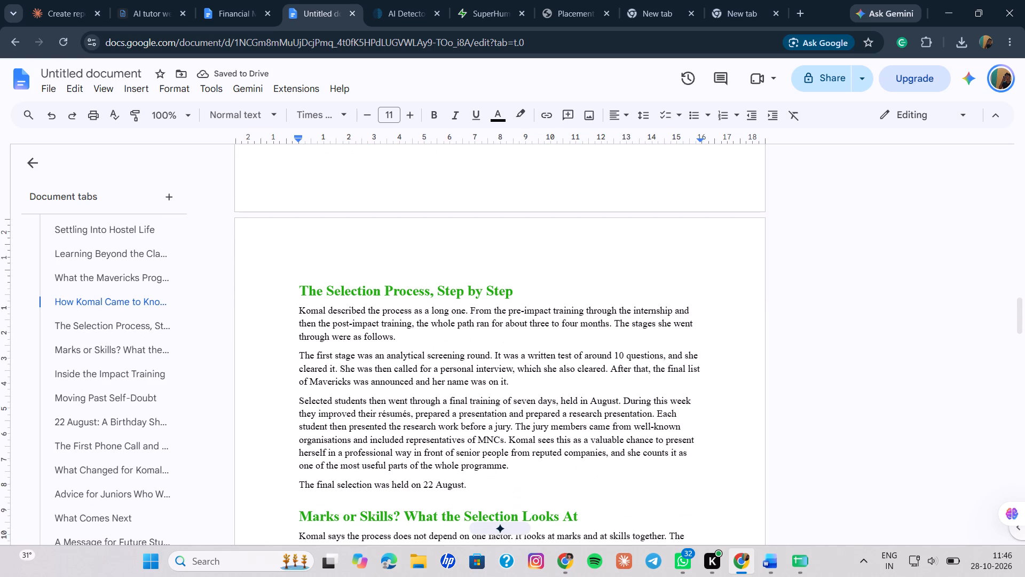
{"action": "scroll", "coordinate": [423, 458], "scroll_direction": "down", "scroll_amount": 2}
{"action": "left_click", "coordinate": [384, 376]}
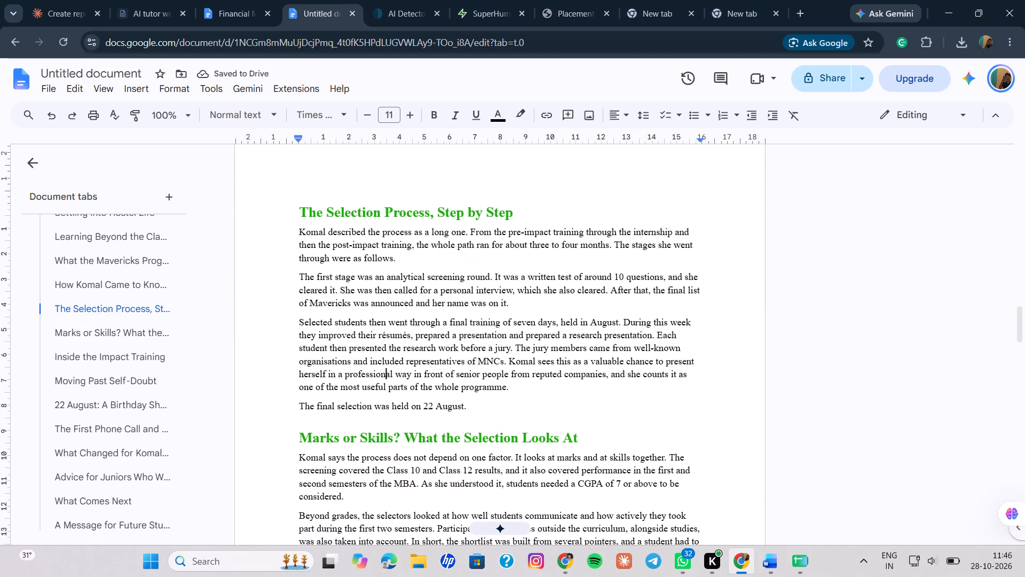
{"action": "scroll", "coordinate": [337, 399], "scroll_direction": "down", "scroll_amount": 2}
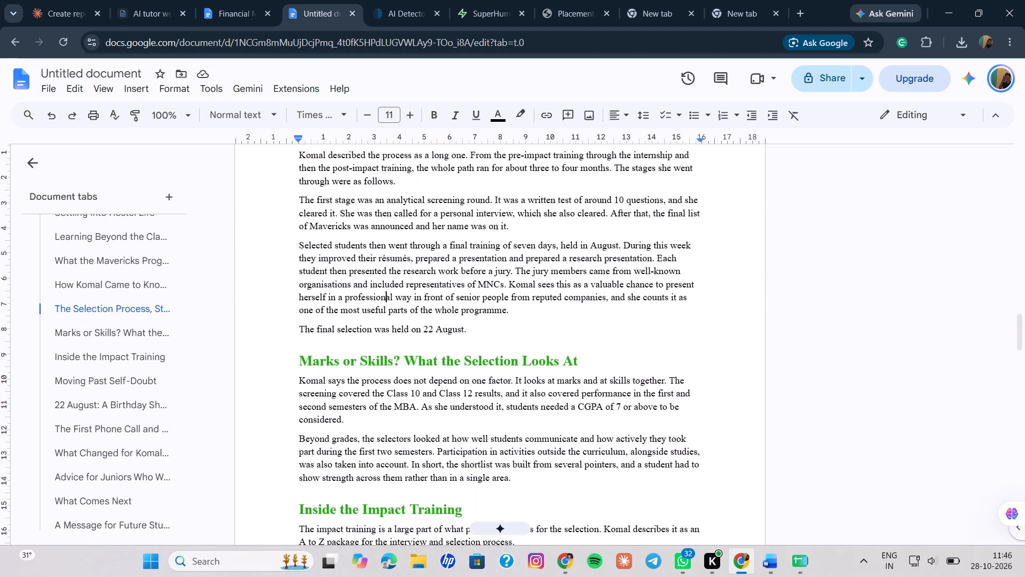
Change "says" to "said" in the opening sentence of "Marks or Skills? What the Selection Looks At".
{"action": "scroll", "coordinate": [337, 399], "scroll_direction": "down", "scroll_amount": 1}
{"action": "left_click", "coordinate": [344, 378]}
{"action": "key", "text": "BackSpace"}
{"action": "key", "text": "BackSpace"}
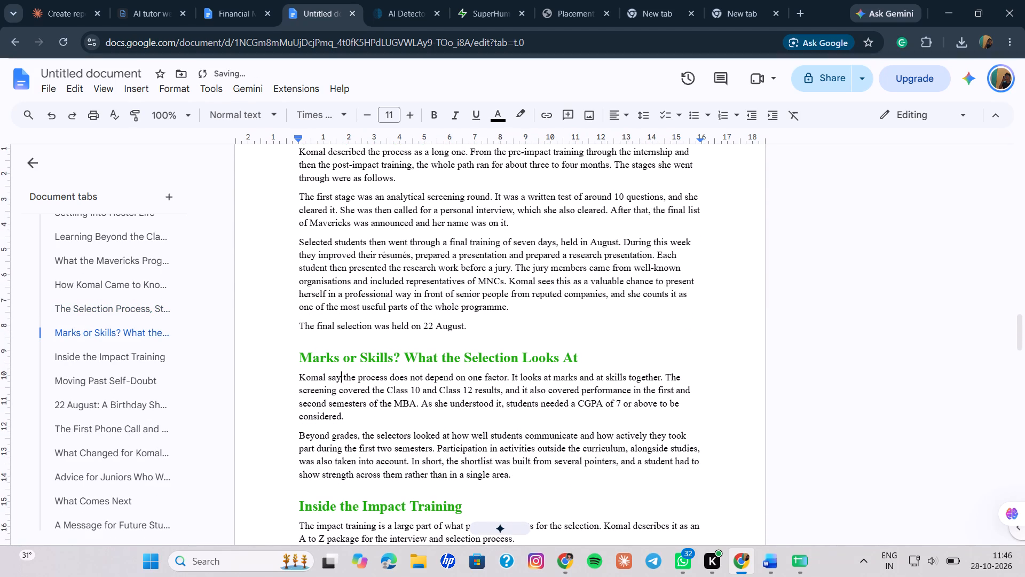
{"action": "type", "text": "id"}
Proofread the rest of "Marks or Skills? What the Selection Looks At" and the whole "Inside the Impact Training" section.
{"action": "left_click", "coordinate": [378, 404]}
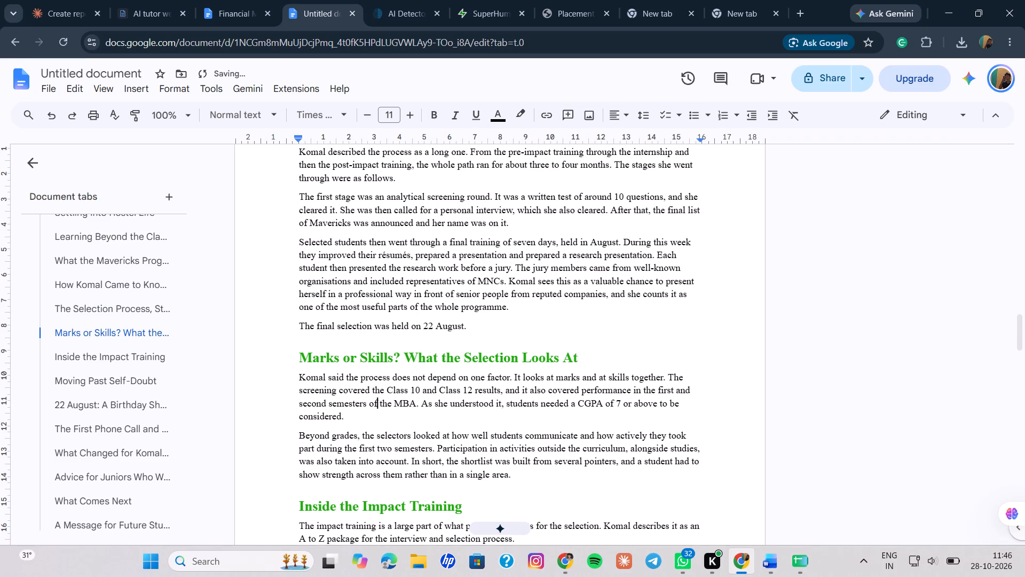
{"action": "left_click", "coordinate": [482, 394]}
{"action": "scroll", "coordinate": [482, 394], "scroll_direction": "down", "scroll_amount": 1}
{"action": "left_click", "coordinate": [439, 404]}
{"action": "scroll", "coordinate": [439, 404], "scroll_direction": "down", "scroll_amount": 1}
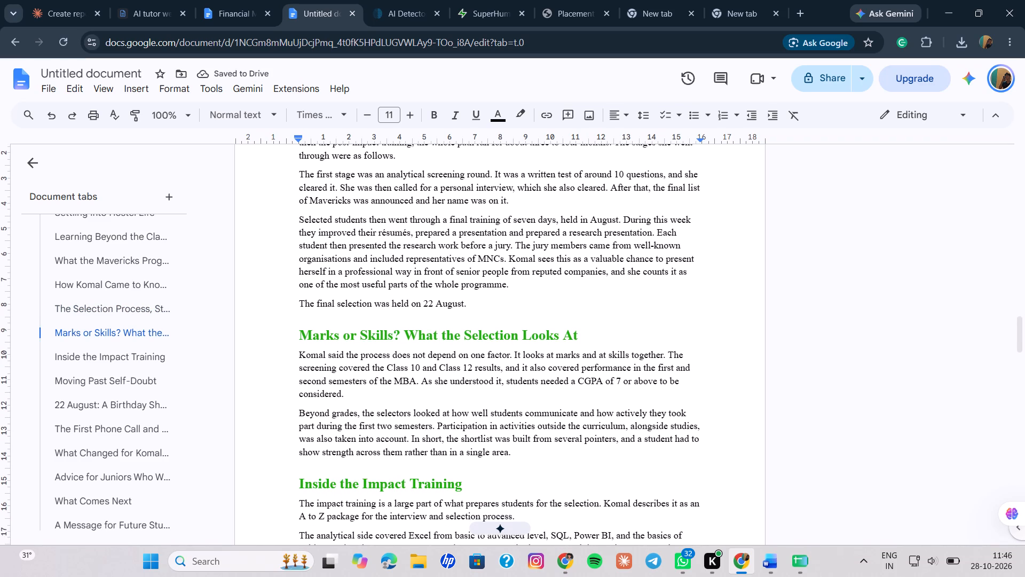
{"action": "scroll", "coordinate": [439, 404], "scroll_direction": "down", "scroll_amount": 2}
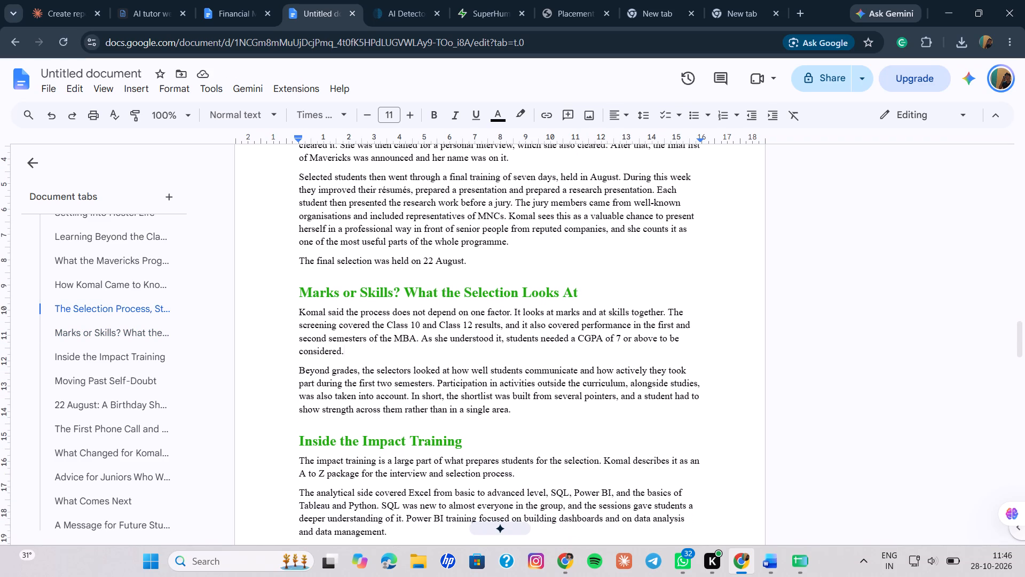
{"action": "scroll", "coordinate": [510, 368], "scroll_direction": "down", "scroll_amount": 2}
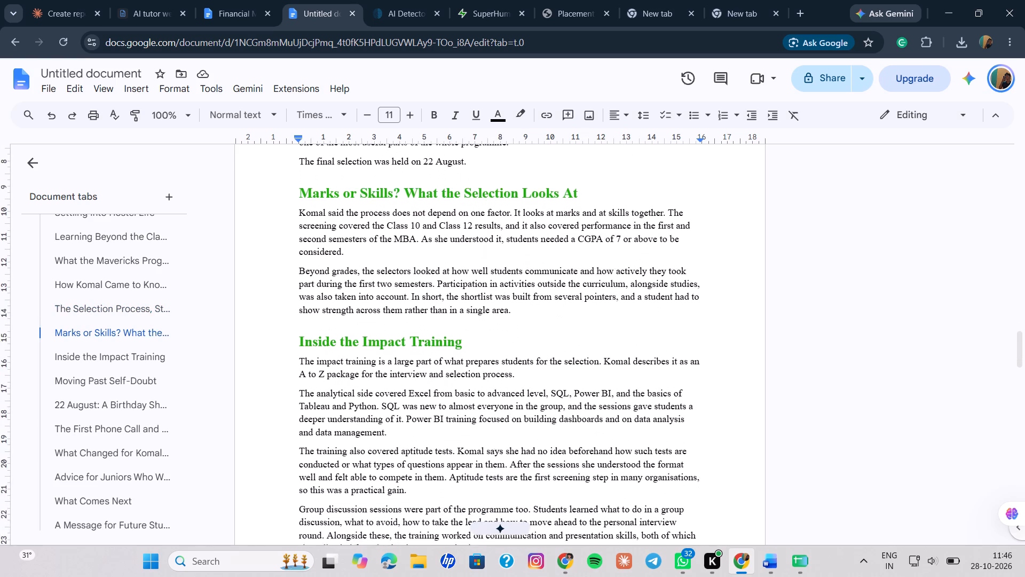
{"action": "scroll", "coordinate": [510, 368], "scroll_direction": "down", "scroll_amount": 1}
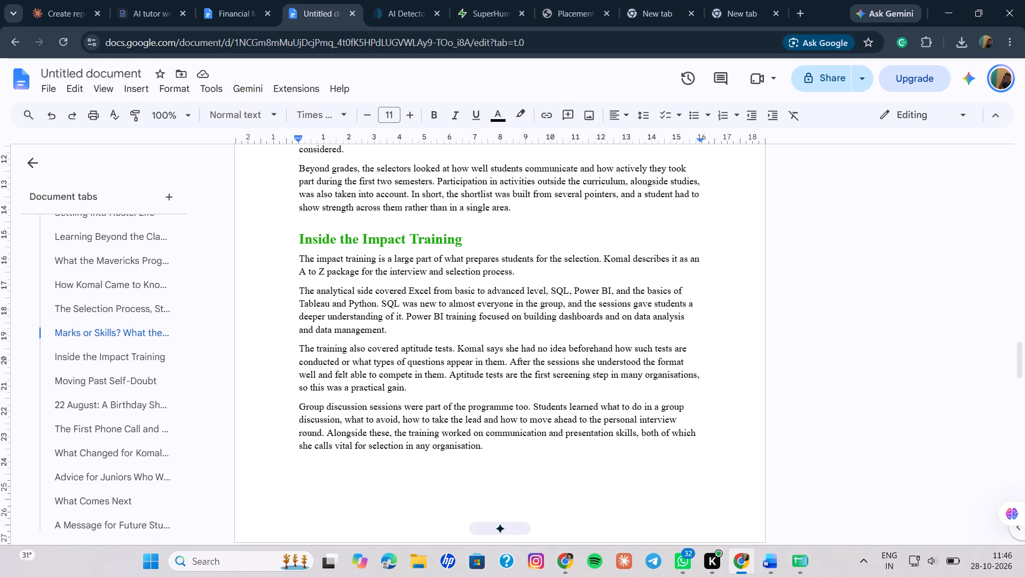
{"action": "double_click", "coordinate": [358, 304]}
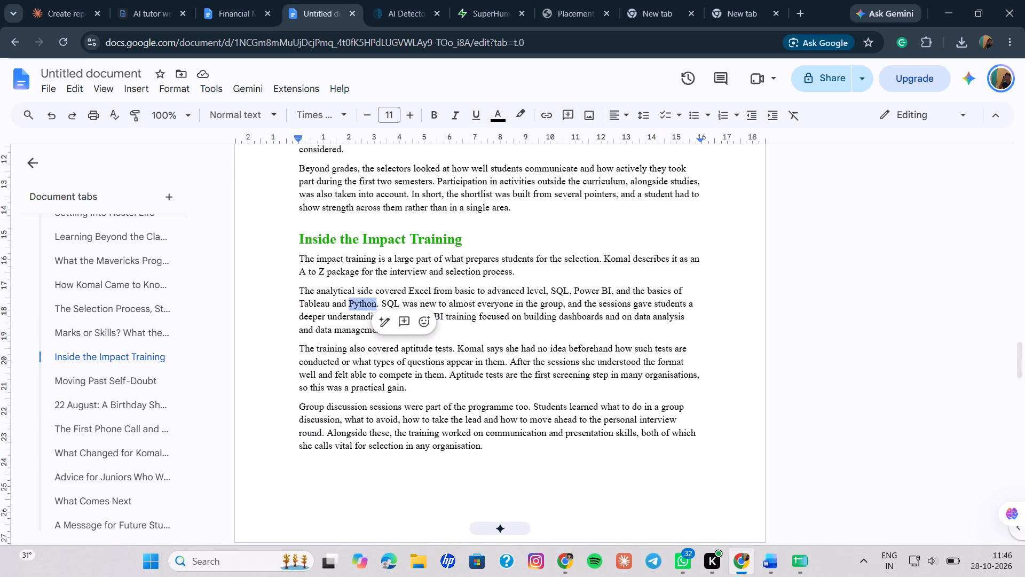
{"action": "double_click", "coordinate": [358, 304]}
{"action": "left_click", "coordinate": [358, 304]}
{"action": "scroll", "coordinate": [358, 304], "scroll_direction": "down", "scroll_amount": 1}
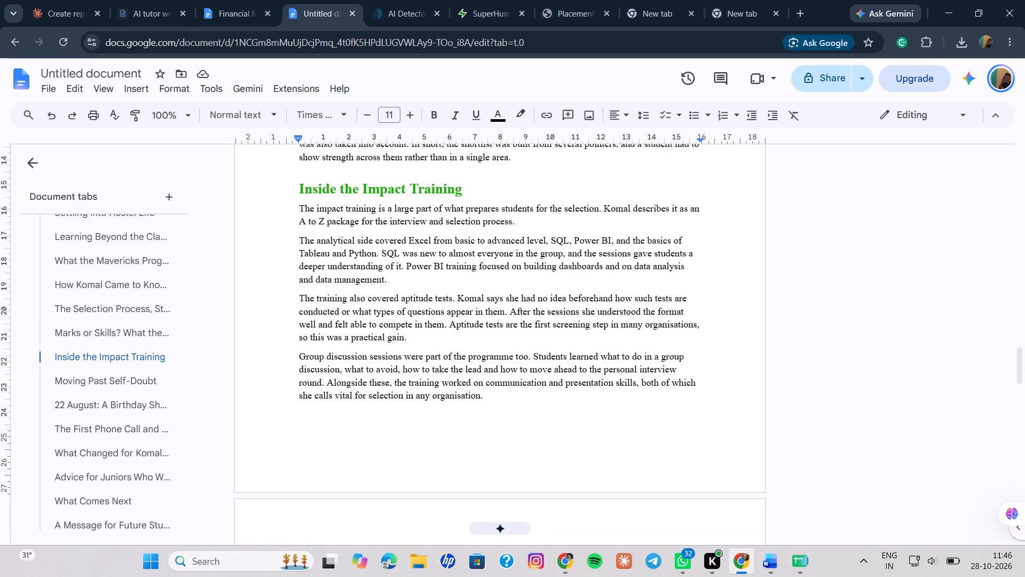
{"action": "scroll", "coordinate": [358, 304], "scroll_direction": "down", "scroll_amount": 4}
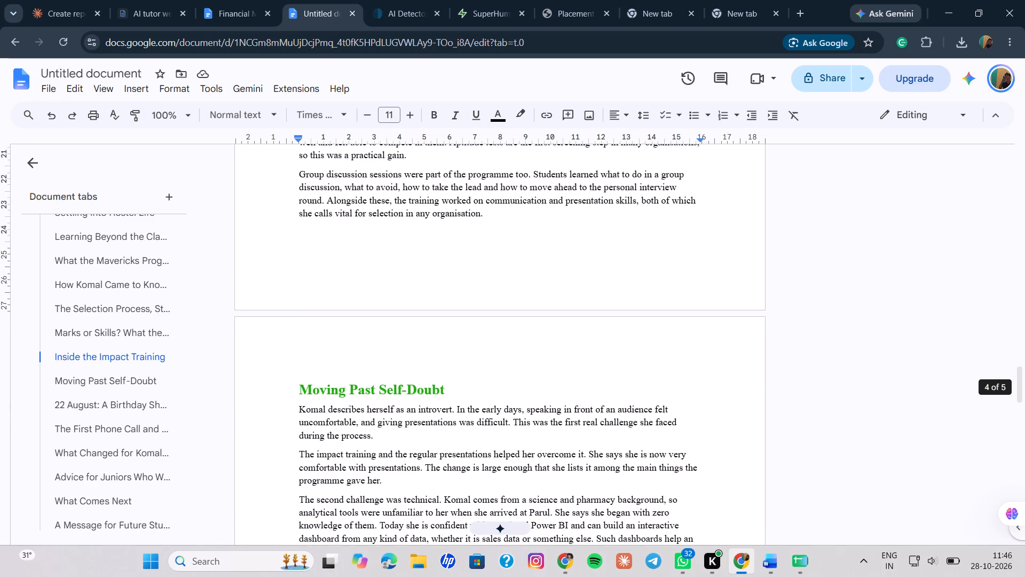
{"action": "scroll", "coordinate": [358, 304], "scroll_direction": "down", "scroll_amount": 3}
Check the document's word count.
{"action": "key", "text": "ctrl+shift+c"}
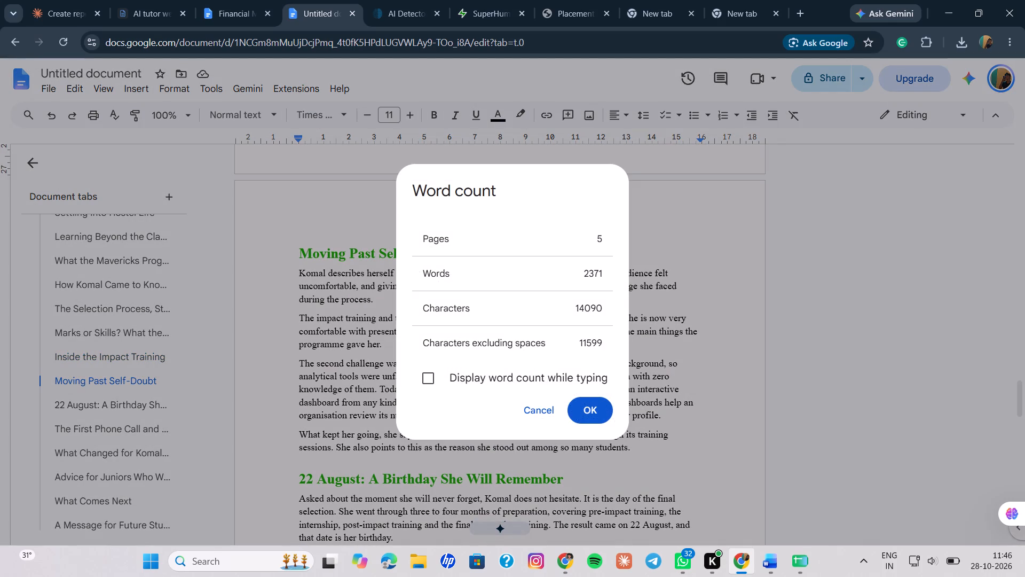
{"action": "left_click", "coordinate": [574, 408]}
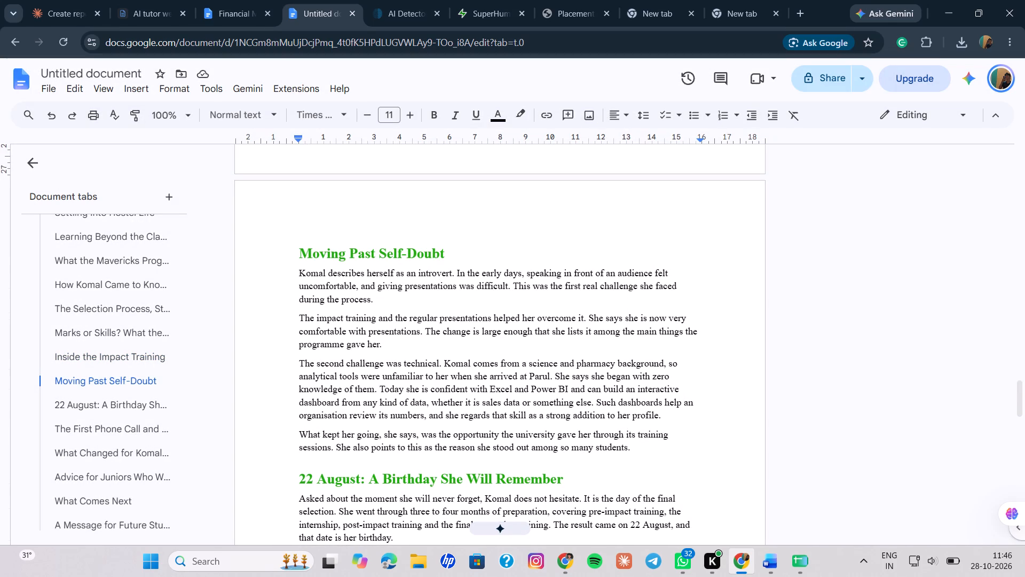
Read through the sections from "Moving Past Self-Doubt" to "What Changed for Komal Along the Way".
{"action": "left_click", "coordinate": [433, 408]}
{"action": "scroll", "coordinate": [433, 408], "scroll_direction": "down", "scroll_amount": 3}
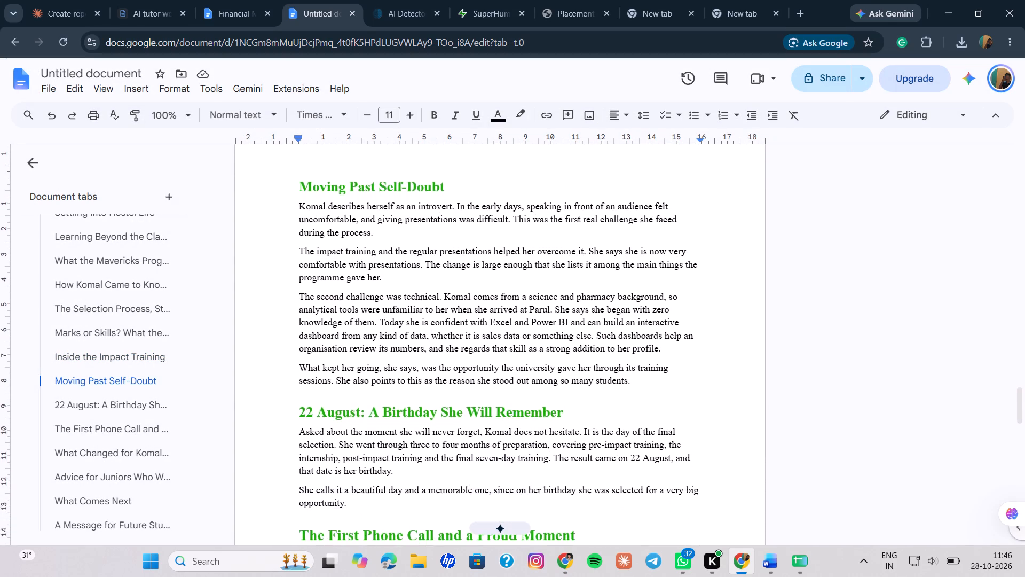
{"action": "scroll", "coordinate": [433, 408], "scroll_direction": "down", "scroll_amount": 5}
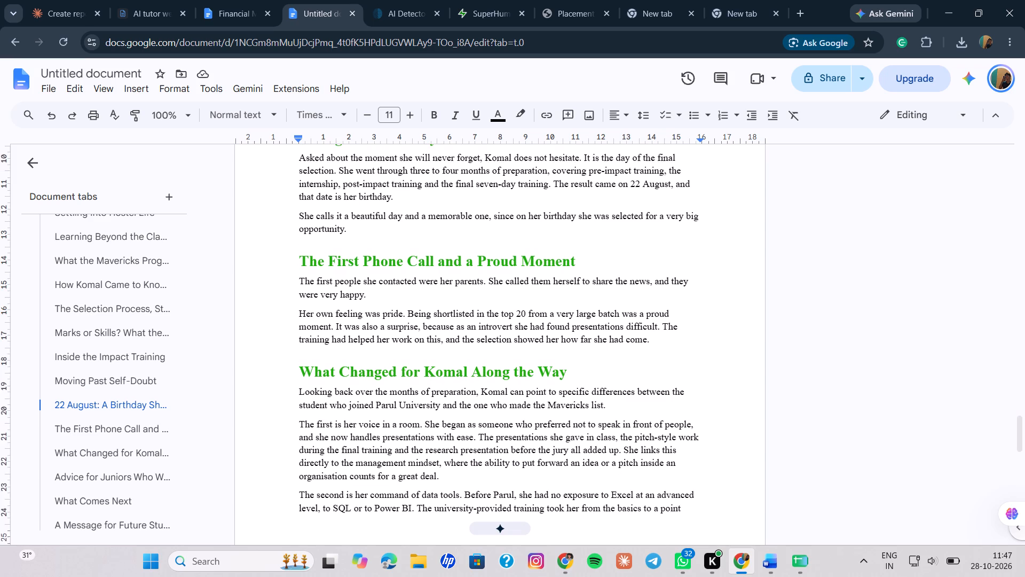
{"action": "scroll", "coordinate": [433, 408], "scroll_direction": "down", "scroll_amount": 2}
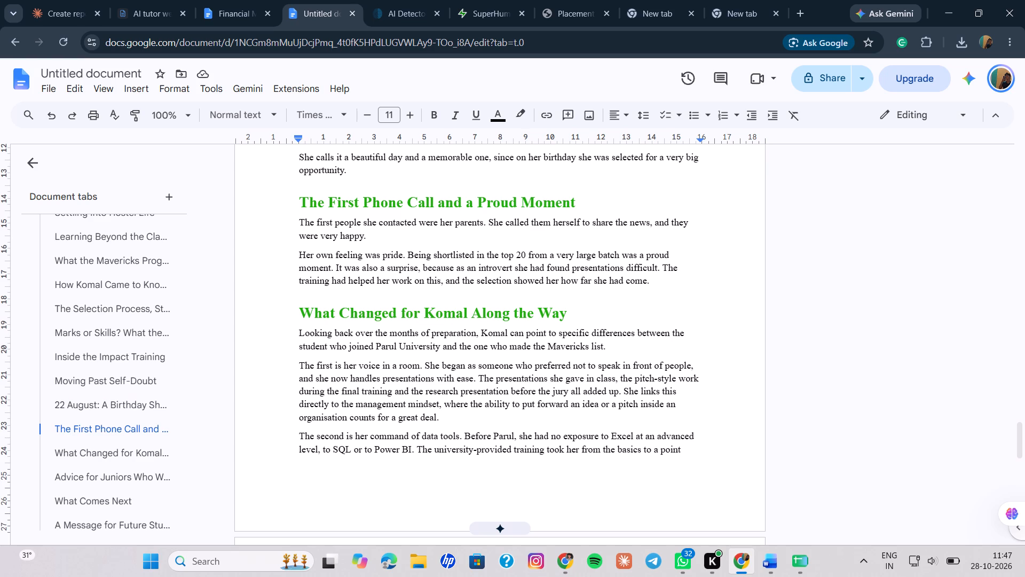
Search the document for "Trainex" and the spelling variant "Train X", then clear the search term.
{"action": "key", "text": "ctrl+f"}
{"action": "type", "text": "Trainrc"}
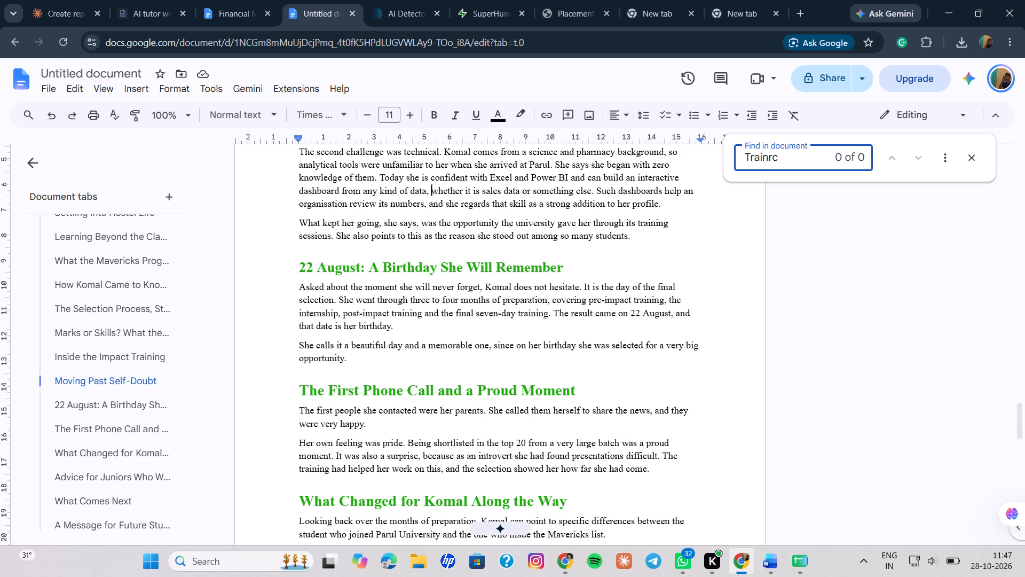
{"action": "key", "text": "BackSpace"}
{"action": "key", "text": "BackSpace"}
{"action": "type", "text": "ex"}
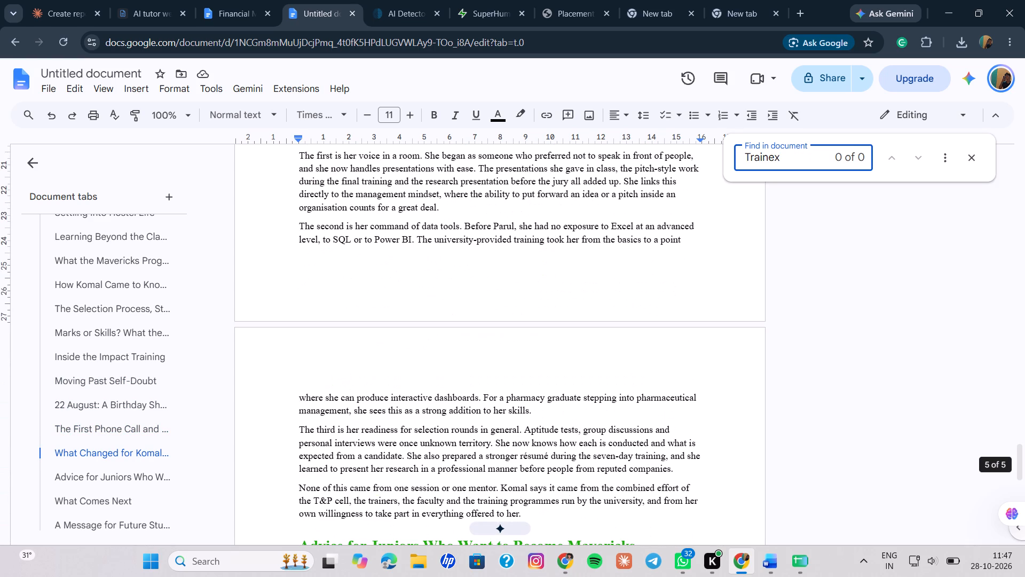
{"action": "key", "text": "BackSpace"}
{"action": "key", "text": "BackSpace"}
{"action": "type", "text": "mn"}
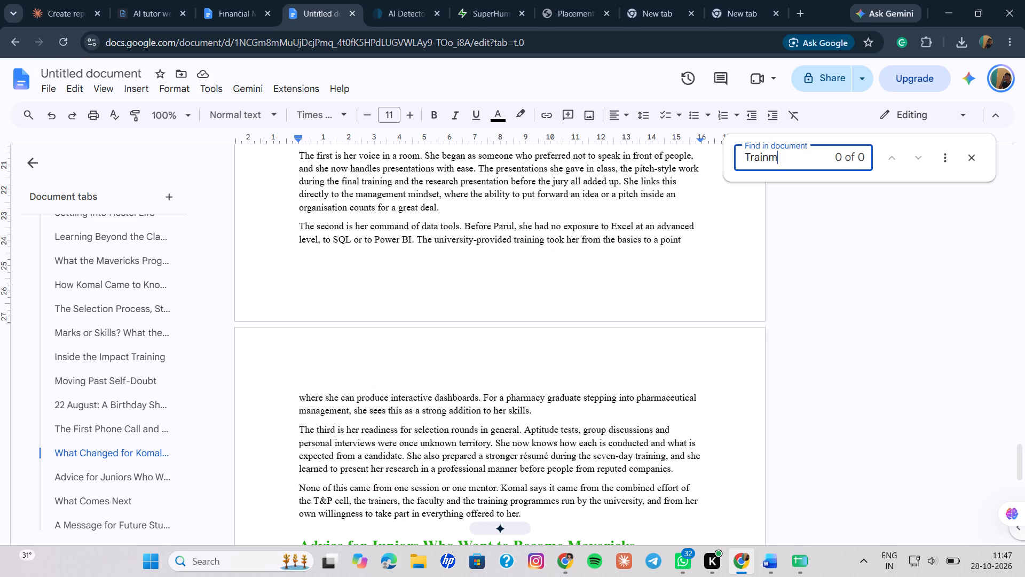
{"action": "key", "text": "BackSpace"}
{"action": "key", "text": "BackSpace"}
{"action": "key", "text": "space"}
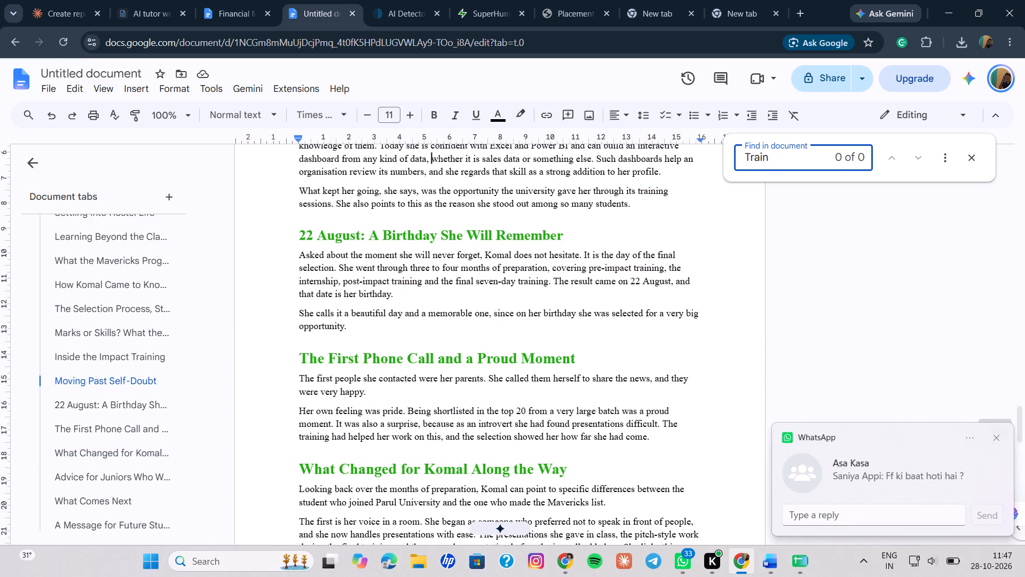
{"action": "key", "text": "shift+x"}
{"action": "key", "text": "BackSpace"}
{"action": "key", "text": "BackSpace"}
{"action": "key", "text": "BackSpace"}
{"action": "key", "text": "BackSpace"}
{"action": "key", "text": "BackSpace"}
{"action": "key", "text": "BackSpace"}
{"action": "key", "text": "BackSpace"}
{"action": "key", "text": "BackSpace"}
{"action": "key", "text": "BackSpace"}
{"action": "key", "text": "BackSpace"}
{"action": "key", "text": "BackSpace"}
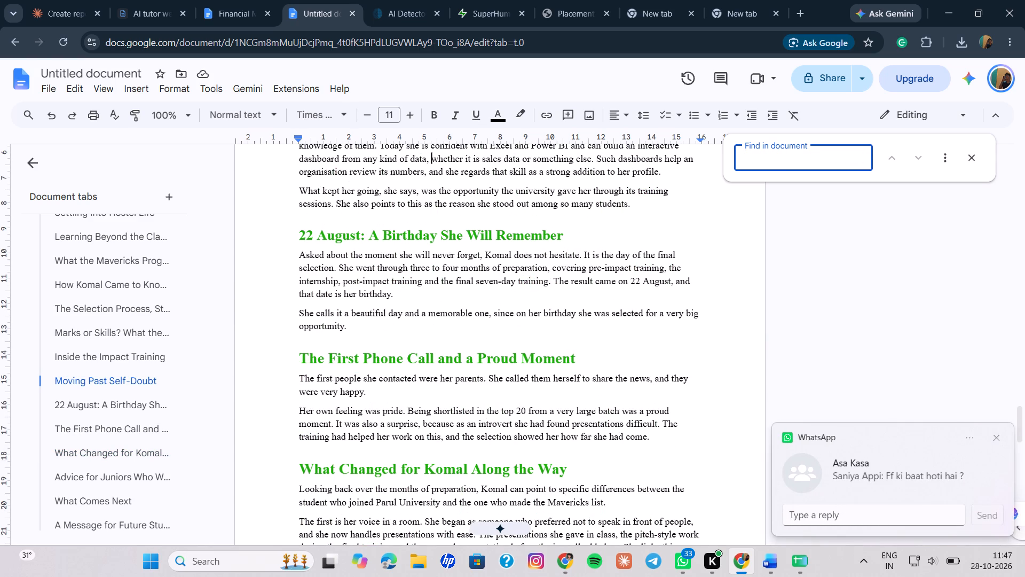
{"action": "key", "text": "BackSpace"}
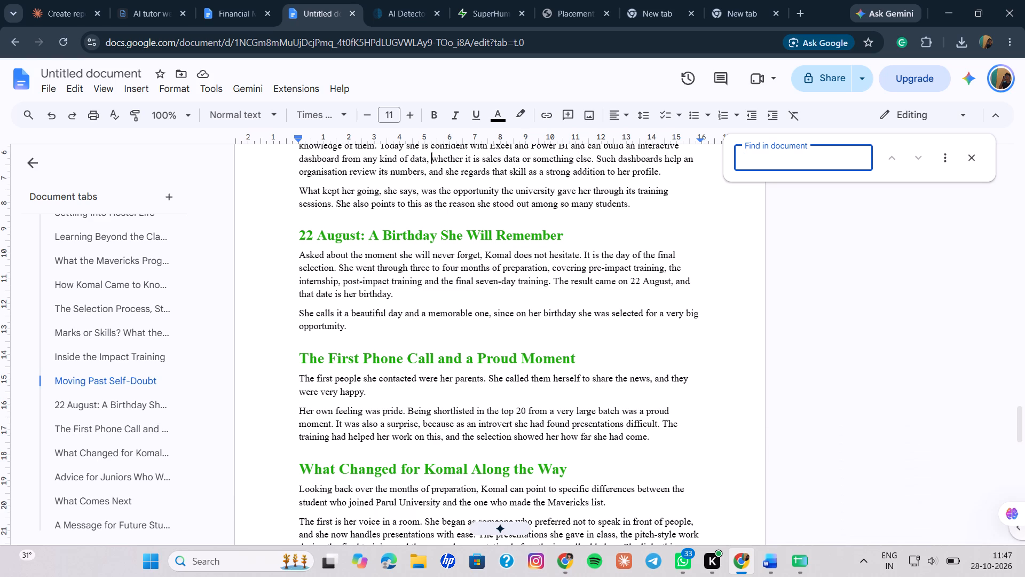
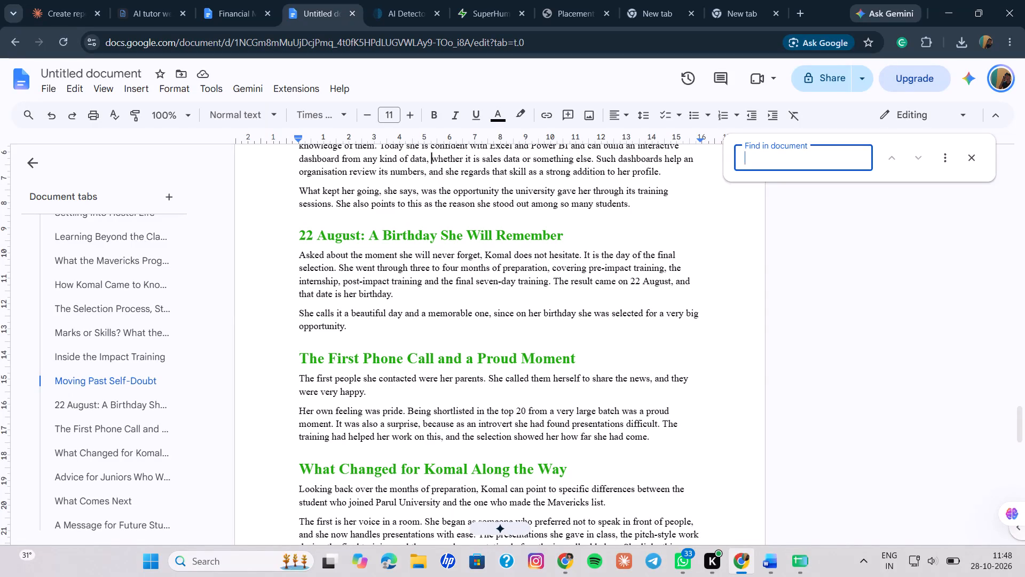
Reread the end of "Moving Past Self-Doubt", the "22 August" section and "The First Phone Call and a Proud Moment".
{"action": "left_click", "coordinate": [407, 395]}
{"action": "scroll", "coordinate": [407, 395], "scroll_direction": "up", "scroll_amount": 1}
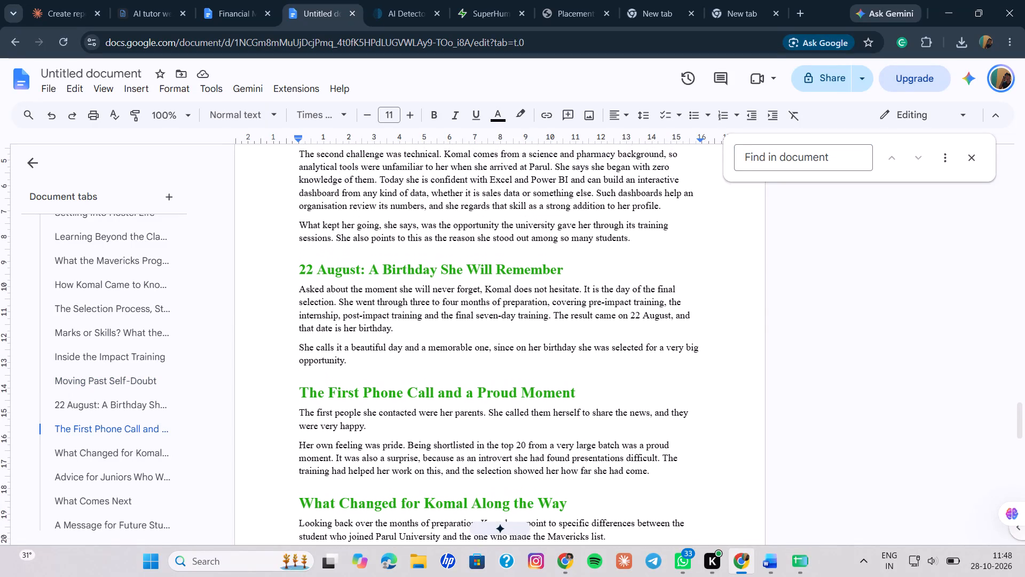
{"action": "scroll", "coordinate": [407, 395], "scroll_direction": "up", "scroll_amount": 1}
{"action": "left_click", "coordinate": [492, 352]}
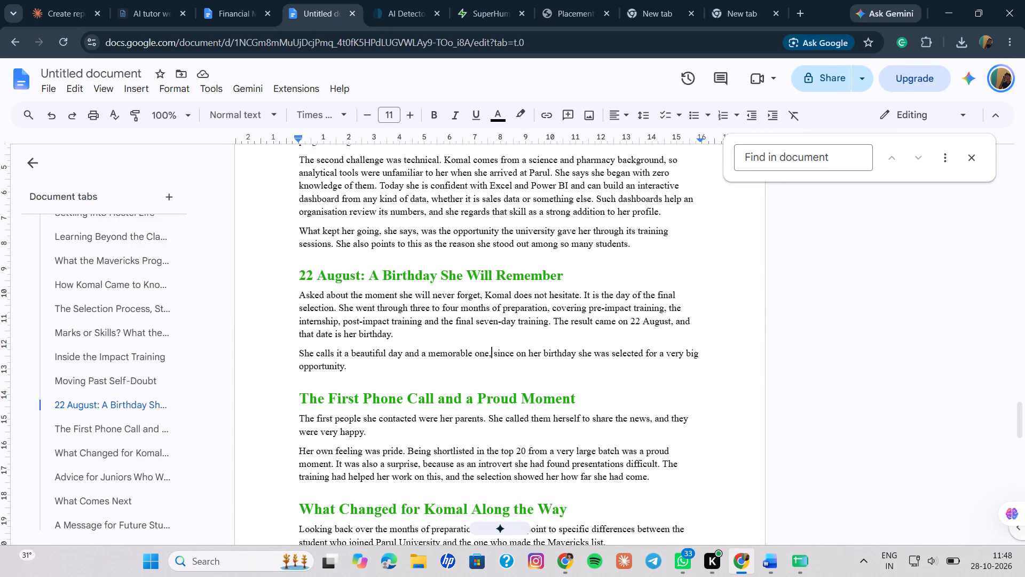
{"action": "left_click", "coordinate": [414, 362]}
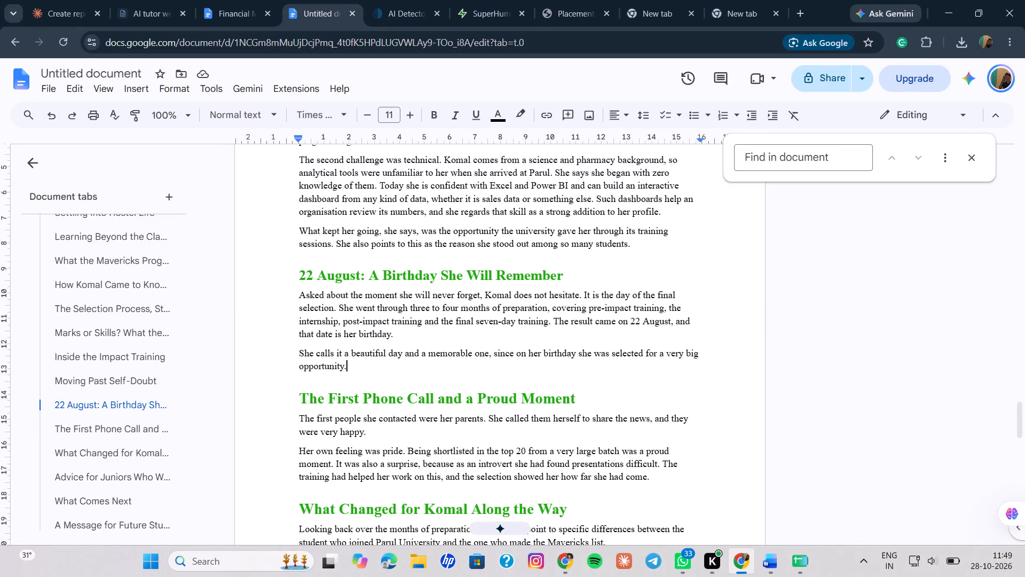
{"action": "left_click", "coordinate": [298, 353]}
{"action": "left_click", "coordinate": [374, 369]}
{"action": "scroll", "coordinate": [374, 369], "scroll_direction": "up", "scroll_amount": 1}
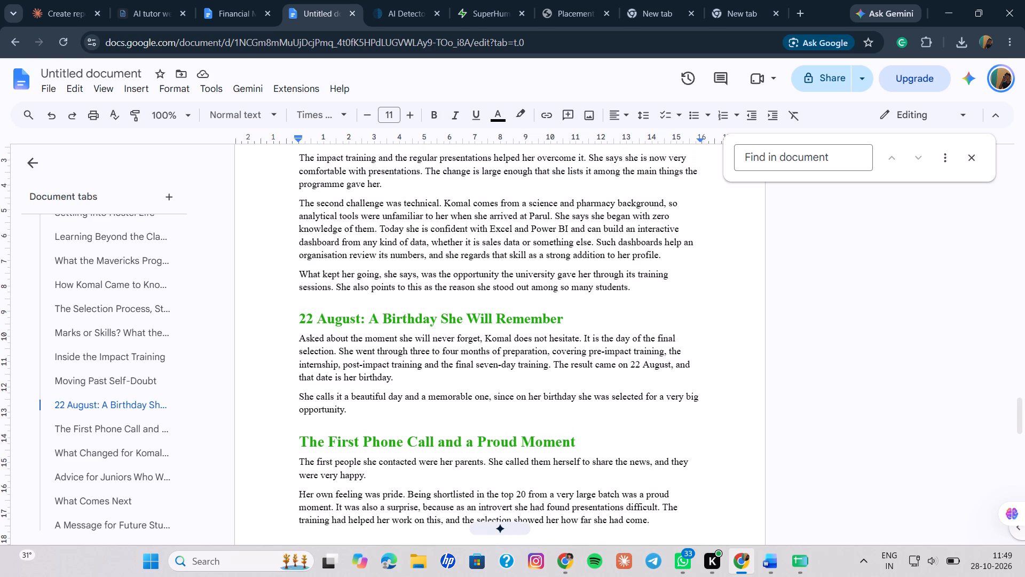
{"action": "left_click", "coordinate": [361, 276]}
{"action": "scroll", "coordinate": [361, 276], "scroll_direction": "down", "scroll_amount": 1}
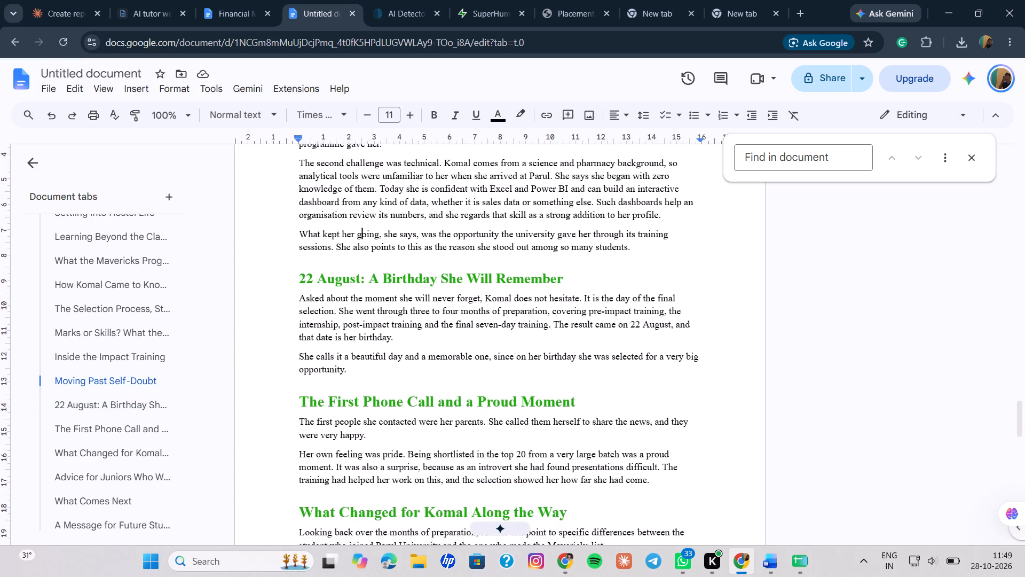
{"action": "scroll", "coordinate": [361, 276], "scroll_direction": "down", "scroll_amount": 1}
{"action": "left_click", "coordinate": [335, 341]}
{"action": "scroll", "coordinate": [335, 341], "scroll_direction": "down", "scroll_amount": 1}
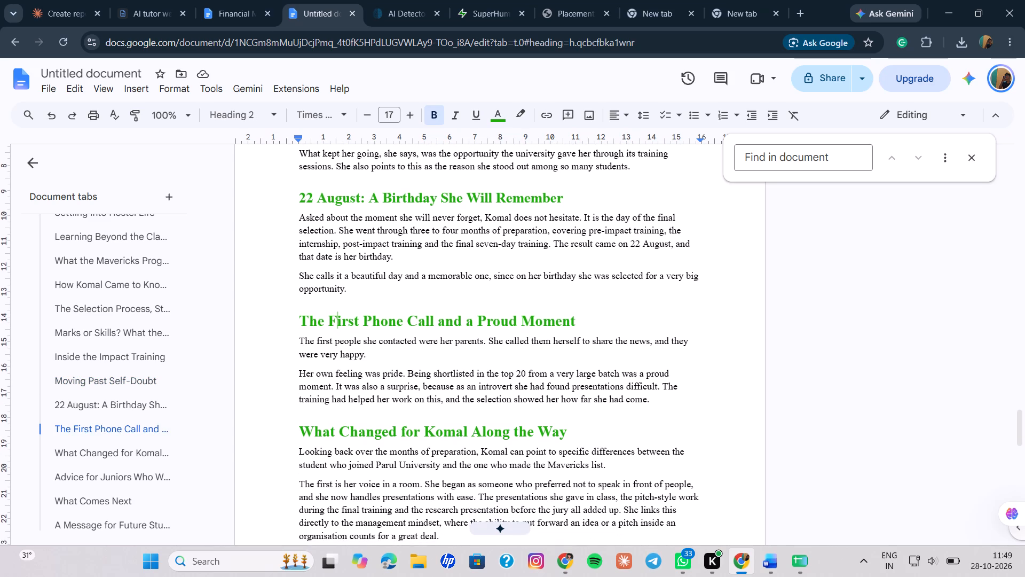
{"action": "scroll", "coordinate": [335, 341], "scroll_direction": "down", "scroll_amount": 1}
{"action": "left_click", "coordinate": [328, 346]}
{"action": "scroll", "coordinate": [328, 346], "scroll_direction": "down", "scroll_amount": 1}
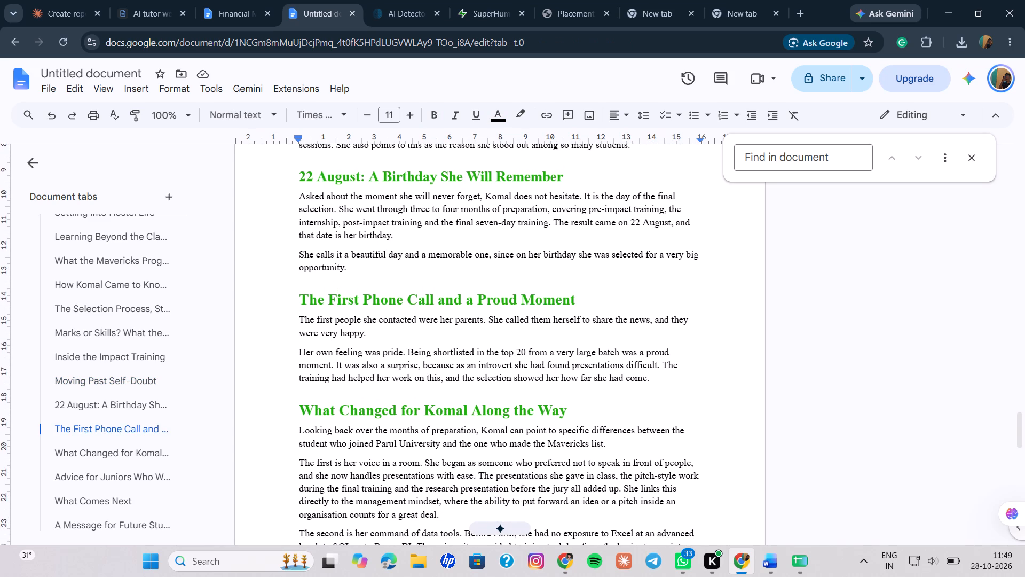
{"action": "scroll", "coordinate": [328, 346], "scroll_direction": "down", "scroll_amount": 2}
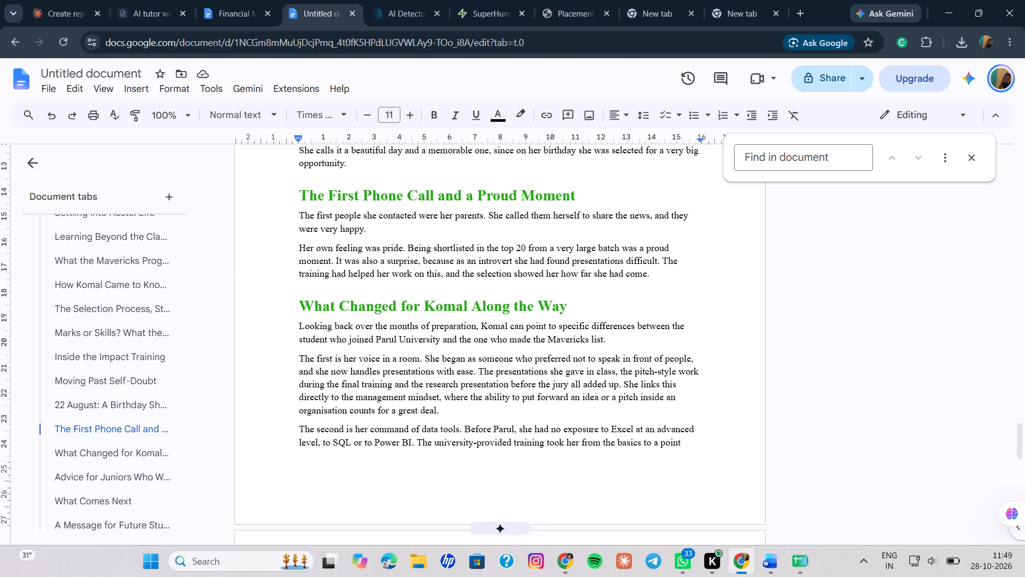
{"action": "scroll", "coordinate": [328, 346], "scroll_direction": "down", "scroll_amount": 1}
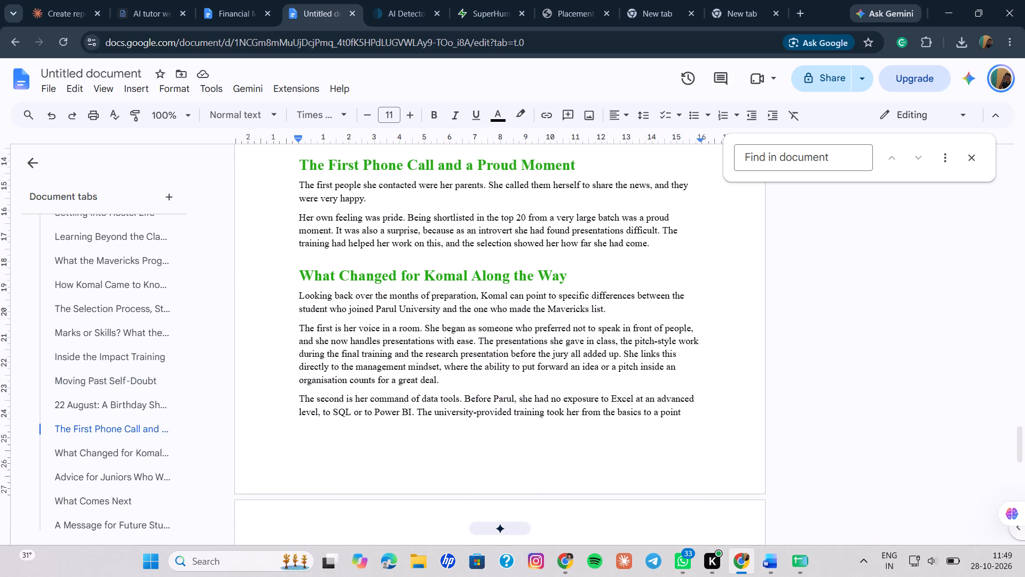
Proofread the opening paragraphs of "What Changed for Komal Along the Way", up to the paragraph on data tools.
{"action": "left_click", "coordinate": [393, 321]}
{"action": "scroll", "coordinate": [393, 321], "scroll_direction": "down", "scroll_amount": 1}
{"action": "left_click", "coordinate": [519, 306]}
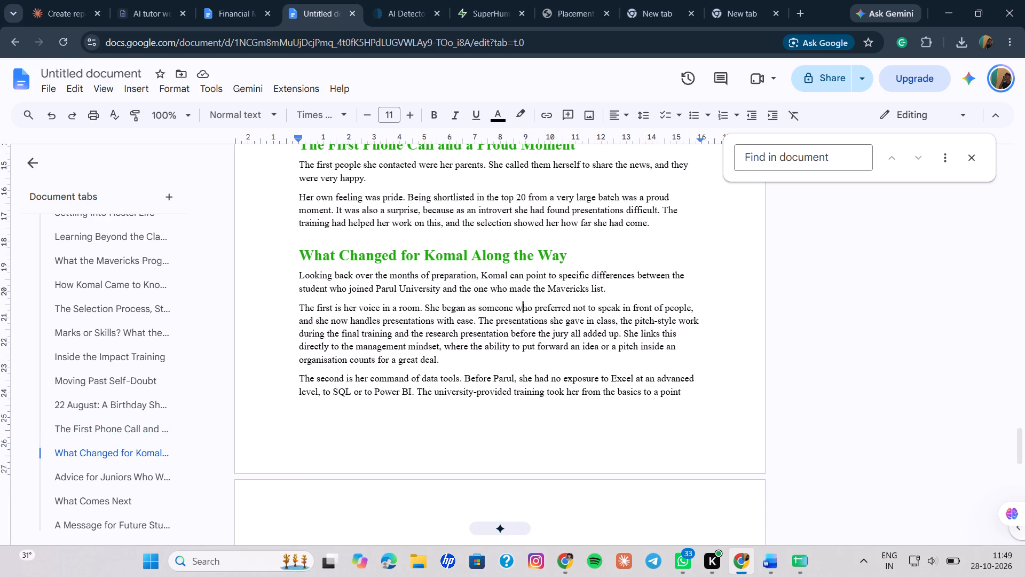
{"action": "scroll", "coordinate": [519, 306], "scroll_direction": "down", "scroll_amount": 2}
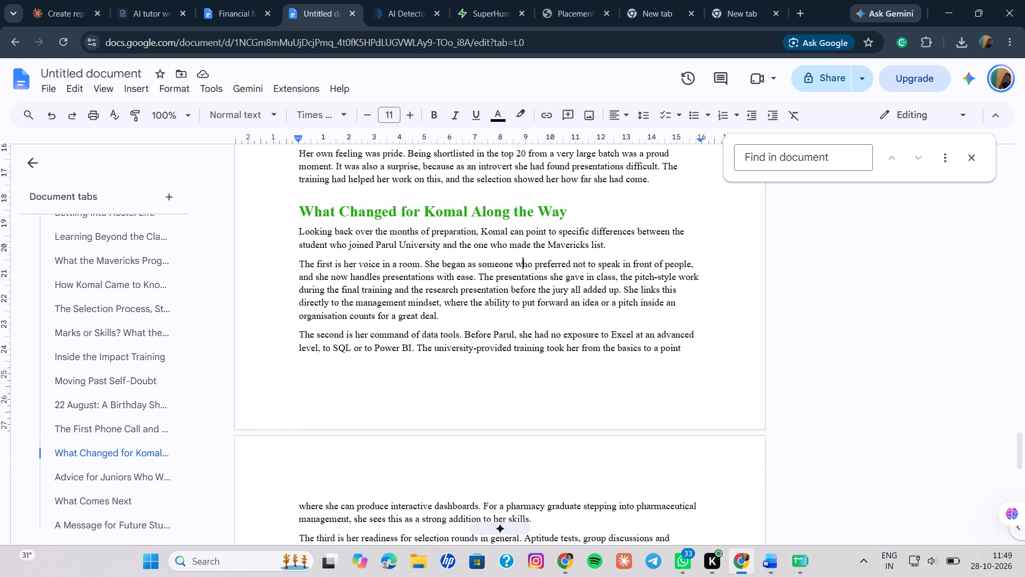
{"action": "left_click", "coordinate": [397, 282]}
{"action": "scroll", "coordinate": [397, 282], "scroll_direction": "down", "scroll_amount": 1}
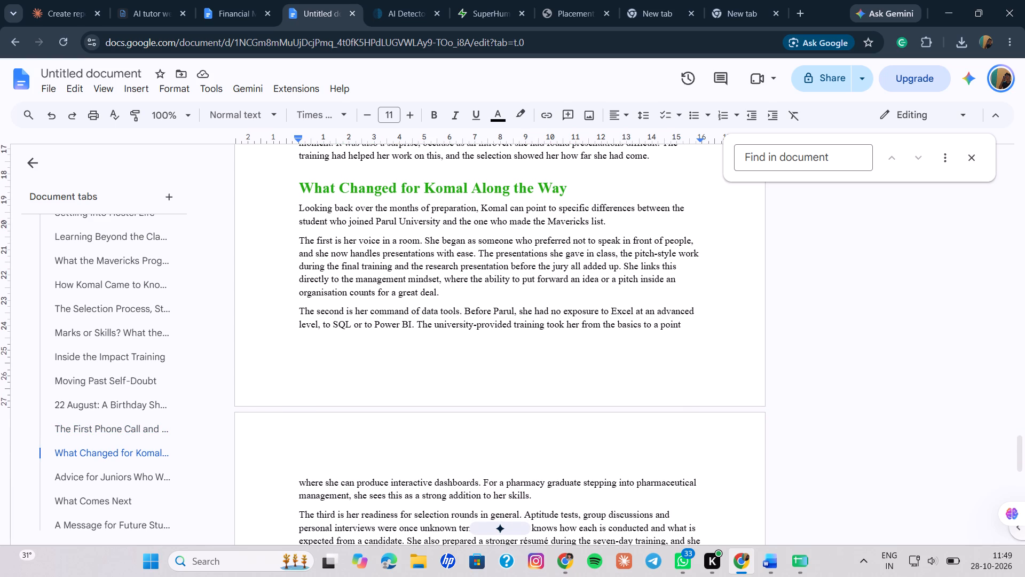
{"action": "left_click", "coordinate": [482, 291]}
{"action": "scroll", "coordinate": [482, 291], "scroll_direction": "down", "scroll_amount": 2}
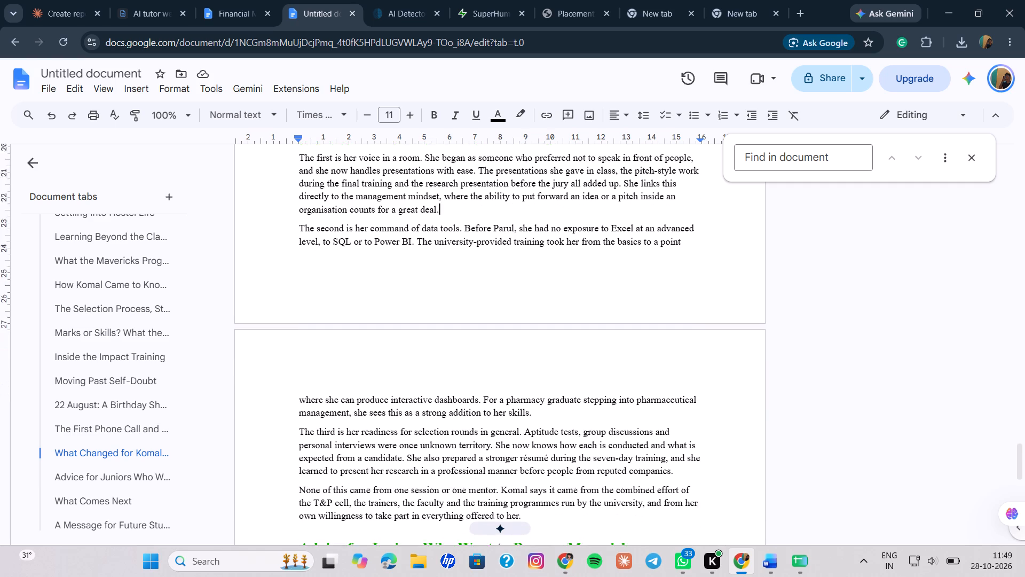
{"action": "scroll", "coordinate": [482, 291], "scroll_direction": "down", "scroll_amount": 1}
In the data-tools paragraph of "What Changed for Komal Along the Way", change "Before Parul" to "Before being at Parul University".
{"action": "left_click", "coordinate": [514, 204]}
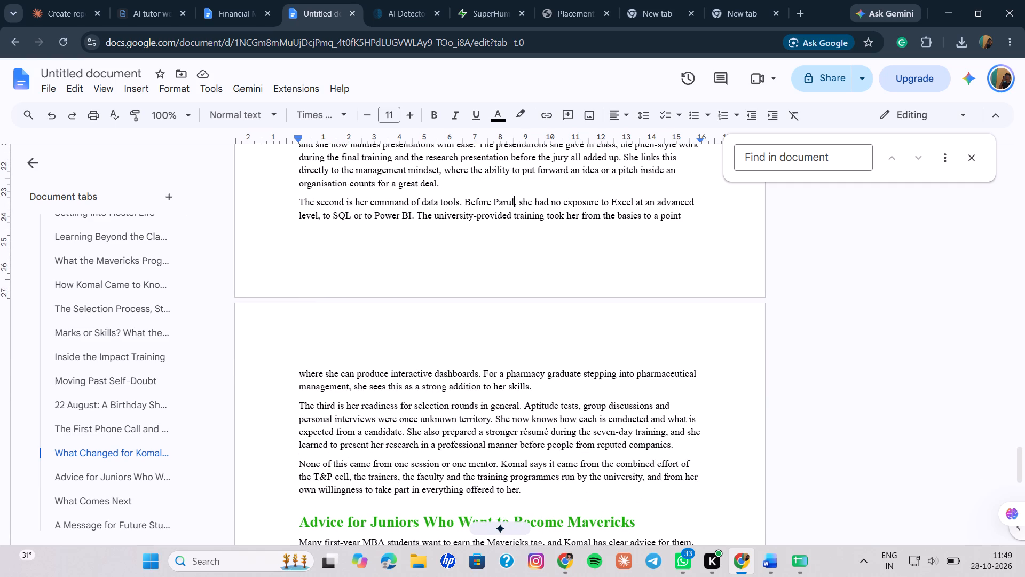
{"action": "key", "text": "BackSpace"}
{"action": "key", "text": "BackSpace"}
{"action": "key", "text": "BackSpace"}
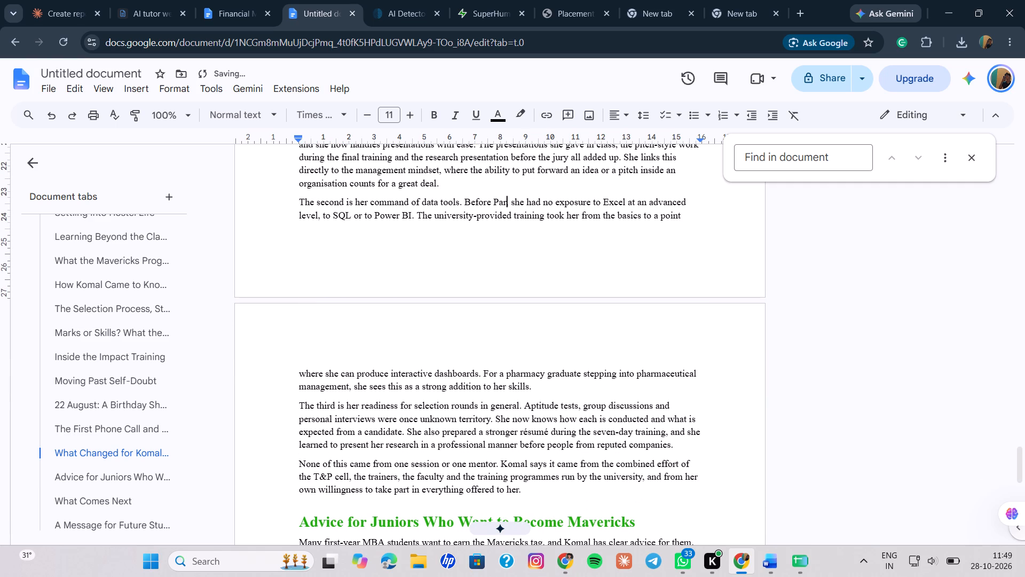
{"action": "key", "text": "BackSpace"}
{"action": "key", "text": "BackSpace"}
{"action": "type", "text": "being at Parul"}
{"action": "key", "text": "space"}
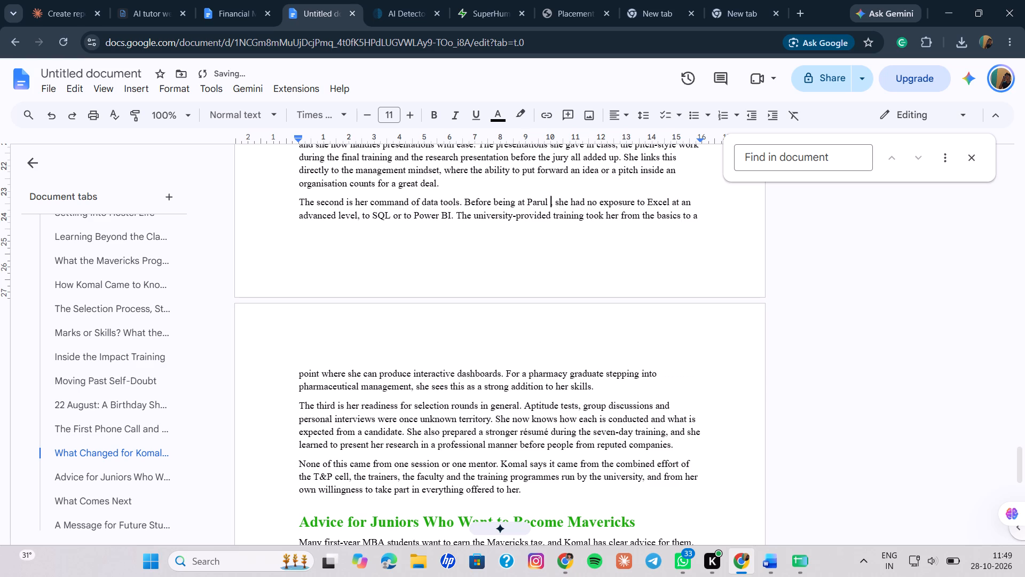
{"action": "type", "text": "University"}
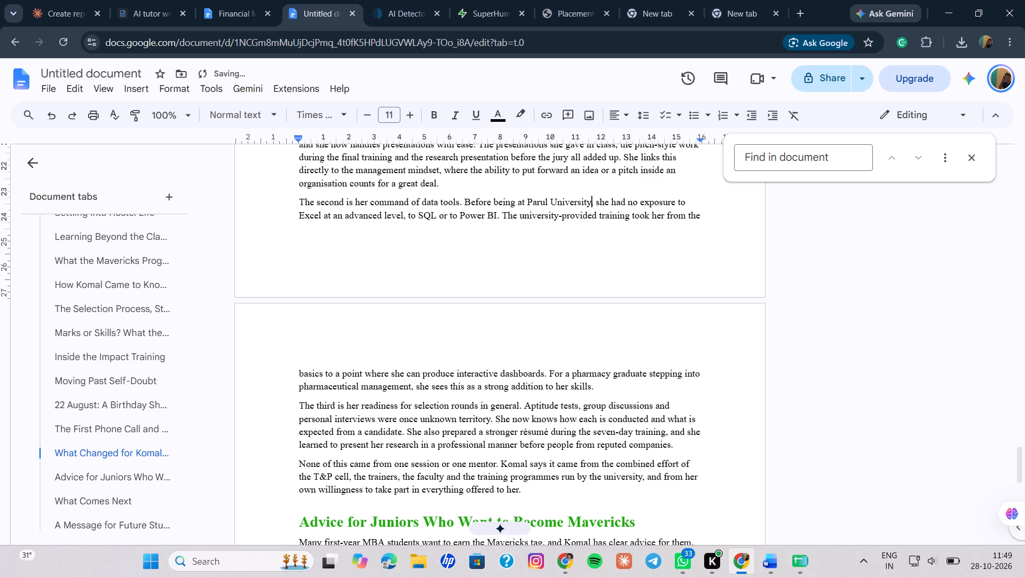
{"action": "left_click", "coordinate": [976, 160]}
{"action": "left_click", "coordinate": [590, 209]}
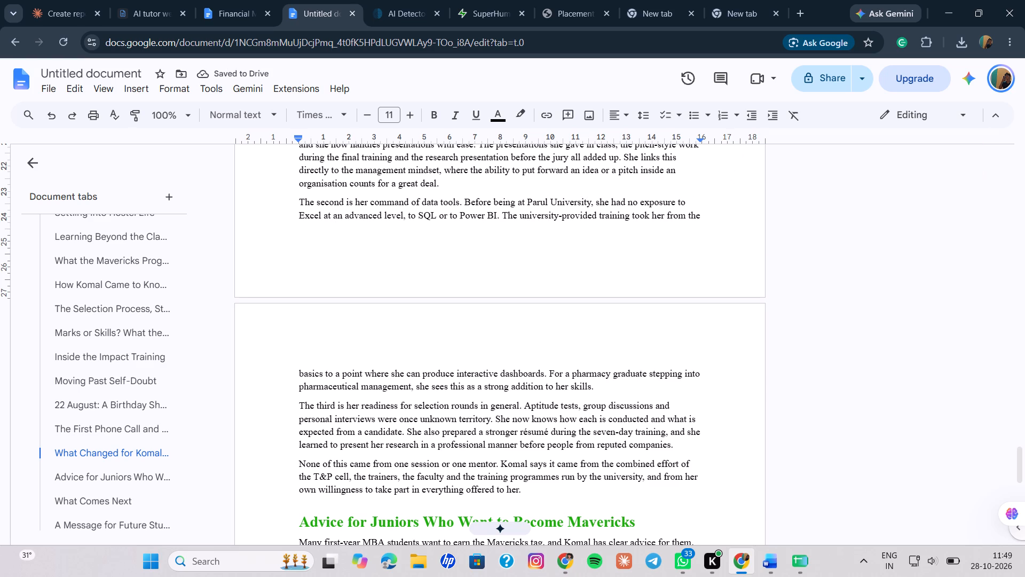
Proofread the rest of "What Changed for Komal Along the Way", the "Advice for Juniors" section and the "What Comes Next" paragraph.
{"action": "scroll", "coordinate": [590, 209], "scroll_direction": "down", "scroll_amount": 1}
{"action": "left_click", "coordinate": [436, 328]}
{"action": "scroll", "coordinate": [436, 328], "scroll_direction": "down", "scroll_amount": 1}
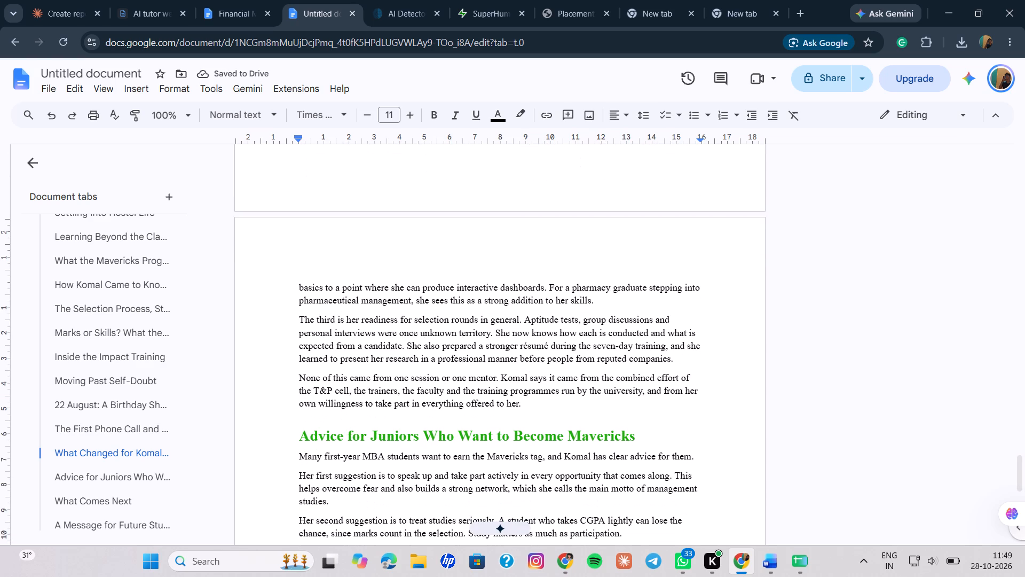
{"action": "left_click", "coordinate": [358, 346]}
{"action": "scroll", "coordinate": [358, 346], "scroll_direction": "down", "scroll_amount": 1}
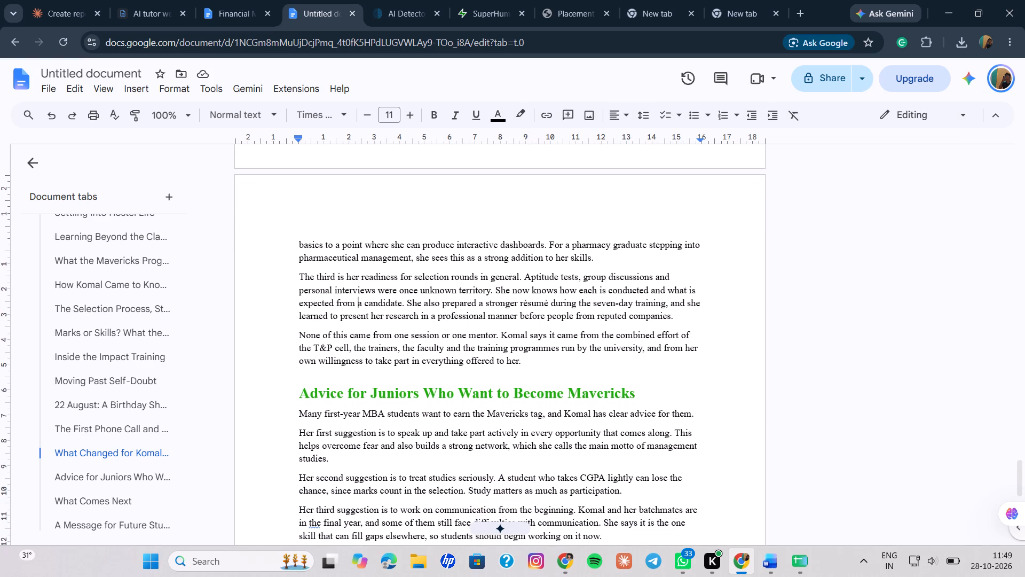
{"action": "left_click", "coordinate": [428, 350]}
{"action": "scroll", "coordinate": [428, 350], "scroll_direction": "down", "scroll_amount": 2}
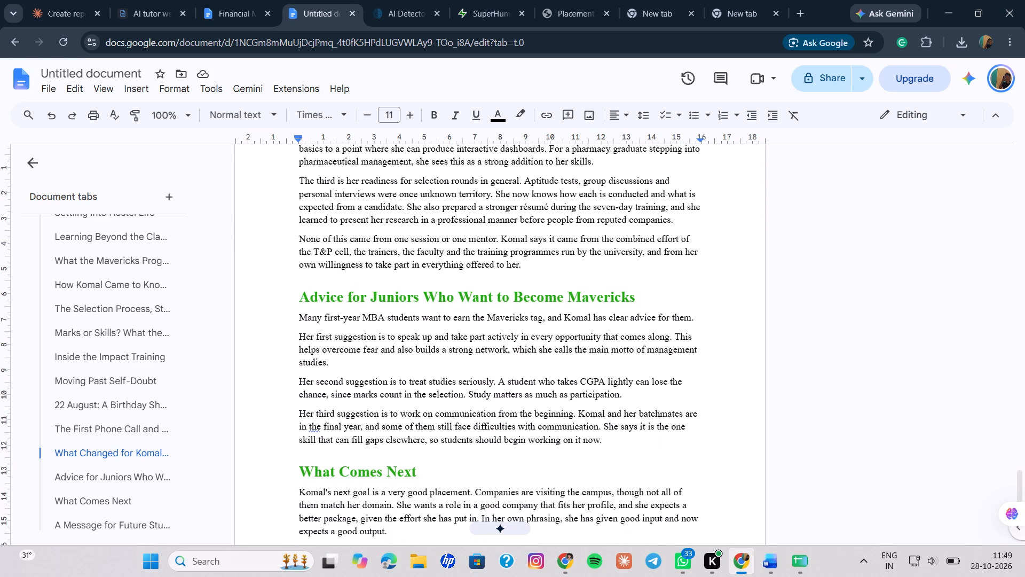
{"action": "left_click", "coordinate": [292, 341]}
{"action": "scroll", "coordinate": [292, 341], "scroll_direction": "down", "scroll_amount": 1}
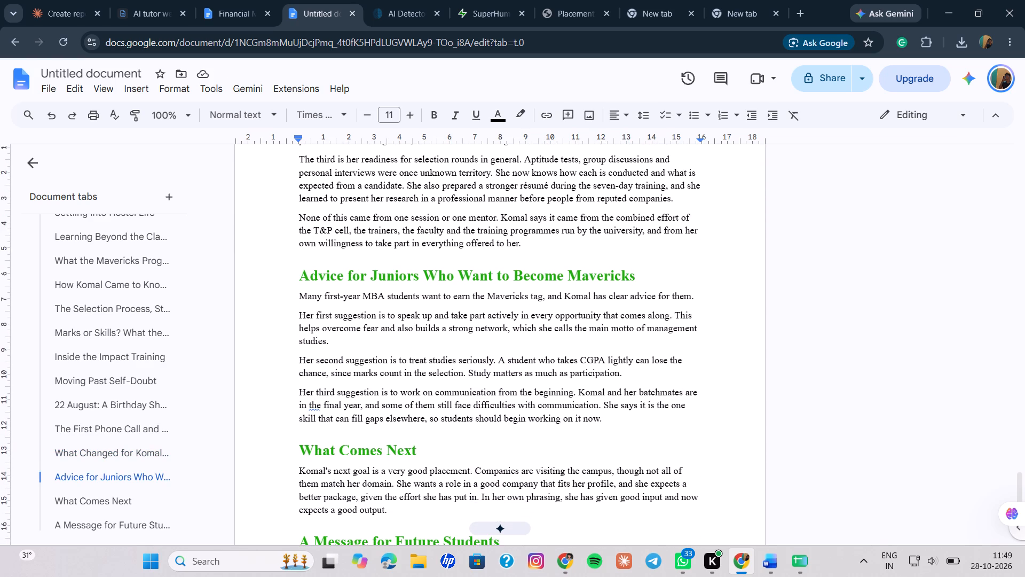
{"action": "scroll", "coordinate": [292, 341], "scroll_direction": "down", "scroll_amount": 4}
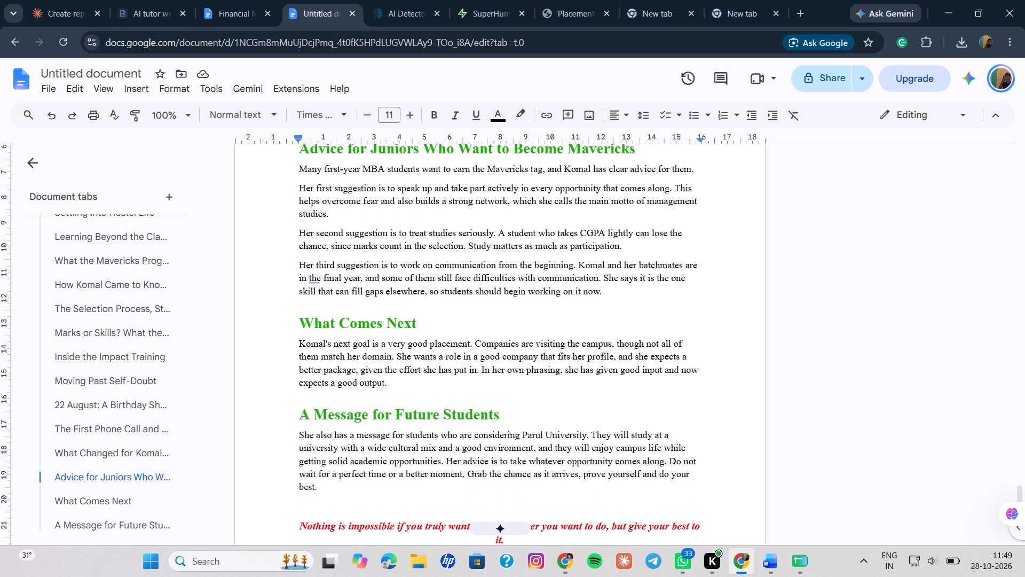
{"action": "left_click", "coordinate": [364, 350]}
{"action": "scroll", "coordinate": [364, 350], "scroll_direction": "down", "scroll_amount": 1}
{"action": "left_click", "coordinate": [447, 338]}
{"action": "scroll", "coordinate": [447, 338], "scroll_direction": "down", "scroll_amount": 1}
{"action": "left_click", "coordinate": [355, 318]}
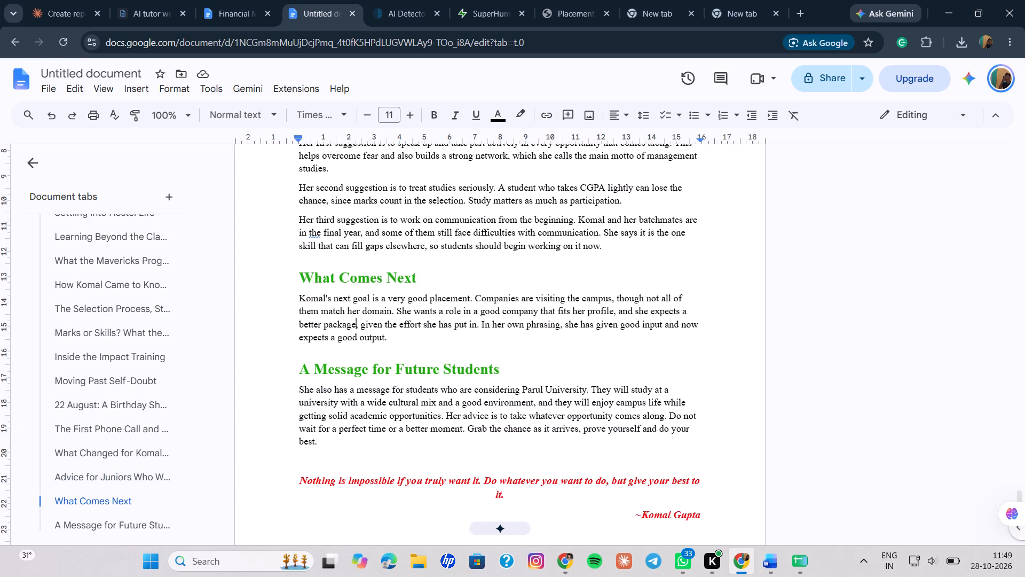
Delete the clause ", though not all of them match her domain" from the second sentence of "What Comes Next".
{"action": "left_click_drag", "start_coordinate": [392, 310], "coordinate": [606, 297]}
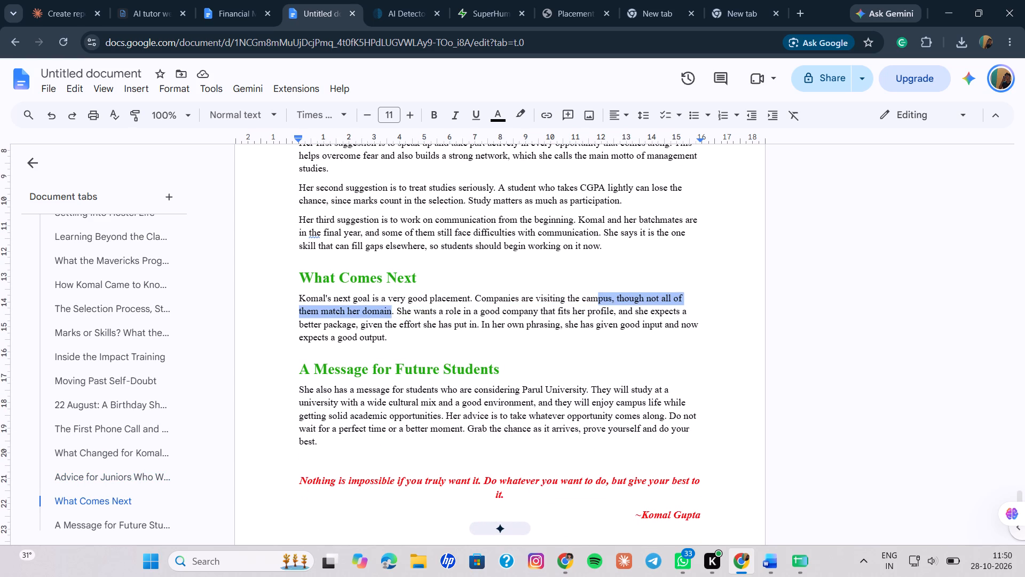
{"action": "left_click_drag", "start_coordinate": [606, 297], "coordinate": [613, 299]}
{"action": "key", "text": "BackSpace"}
{"action": "key", "text": "BackSpace"}
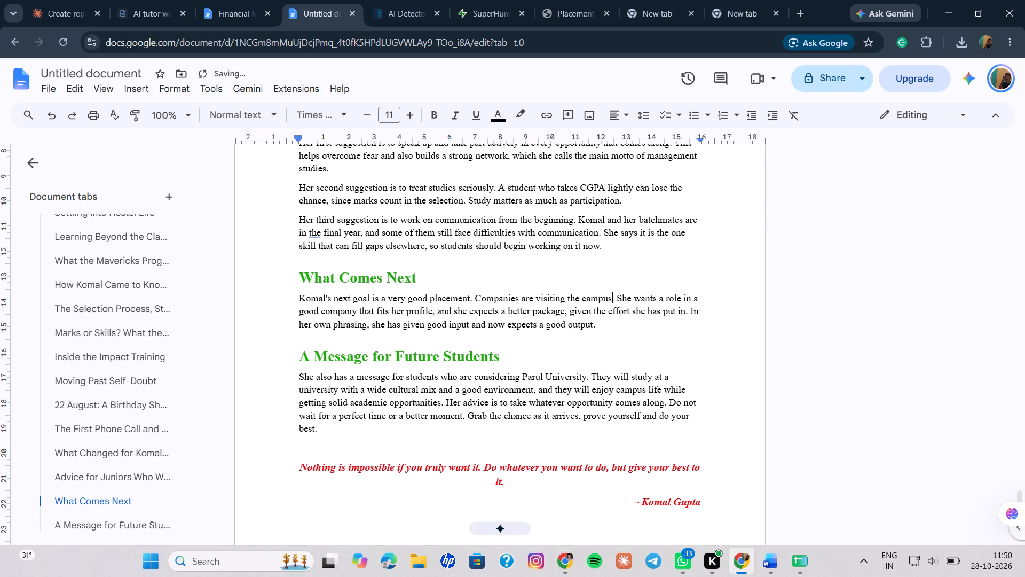
Proofread the rest of "What Comes Next", the "A Message for Future Students" section and the closing quote.
{"action": "left_click", "coordinate": [425, 311]}
{"action": "scroll", "coordinate": [425, 311], "scroll_direction": "down", "scroll_amount": 1}
{"action": "left_click", "coordinate": [443, 311]}
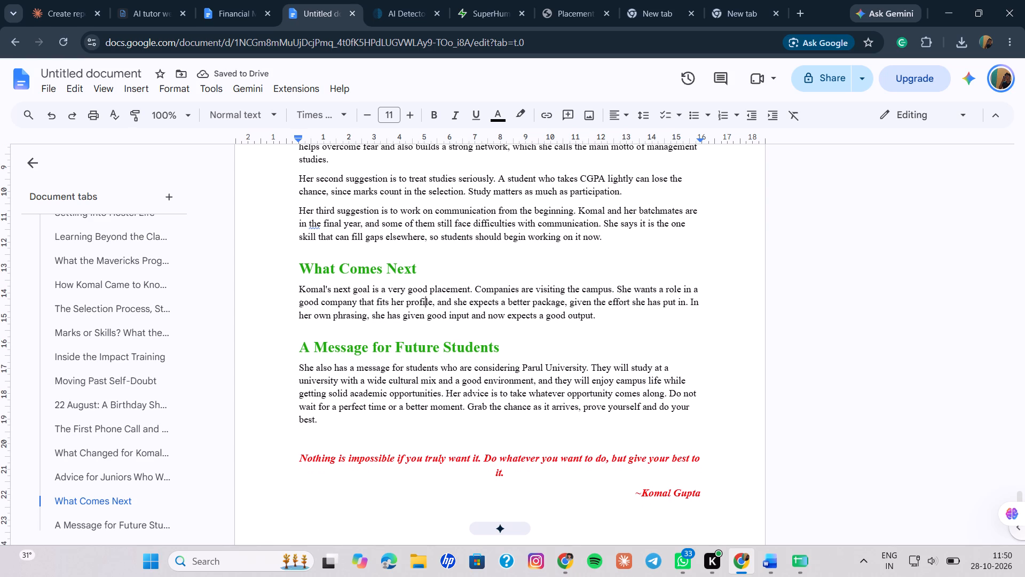
{"action": "left_click", "coordinate": [492, 306]}
{"action": "scroll", "coordinate": [492, 306], "scroll_direction": "down", "scroll_amount": 1}
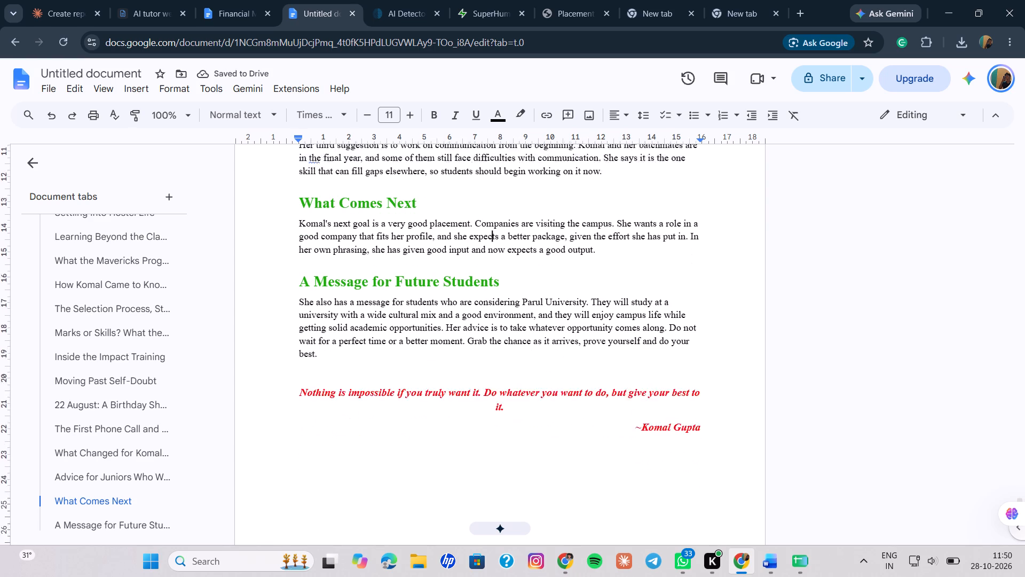
{"action": "scroll", "coordinate": [492, 306], "scroll_direction": "down", "scroll_amount": 1}
{"action": "left_click", "coordinate": [346, 298]}
{"action": "left_click", "coordinate": [407, 308]}
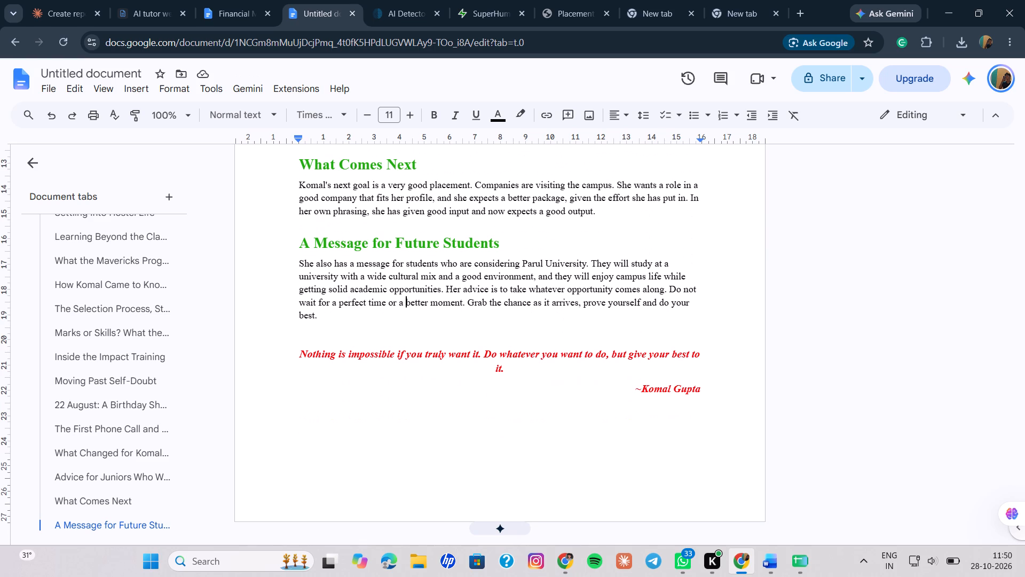
{"action": "left_click", "coordinate": [372, 321]}
{"action": "left_click_drag", "start_coordinate": [372, 321], "coordinate": [500, 295]}
{"action": "left_click", "coordinate": [500, 295]}
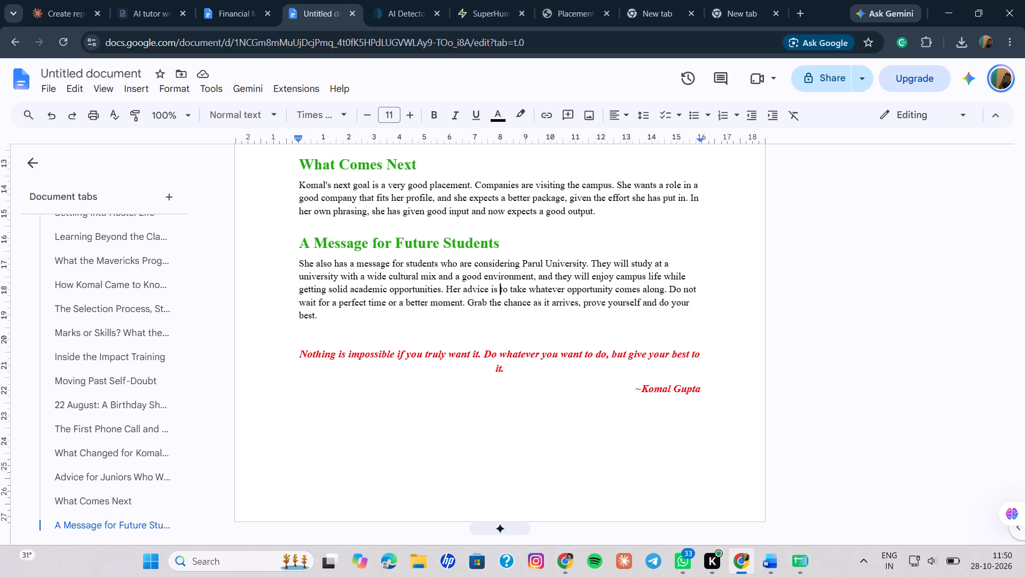
{"action": "left_click", "coordinate": [434, 293]}
{"action": "left_click", "coordinate": [490, 287]}
{"action": "scroll", "coordinate": [490, 287], "scroll_direction": "up", "scroll_amount": 5}
{"action": "scroll", "coordinate": [490, 287], "scroll_direction": "down", "scroll_amount": 2}
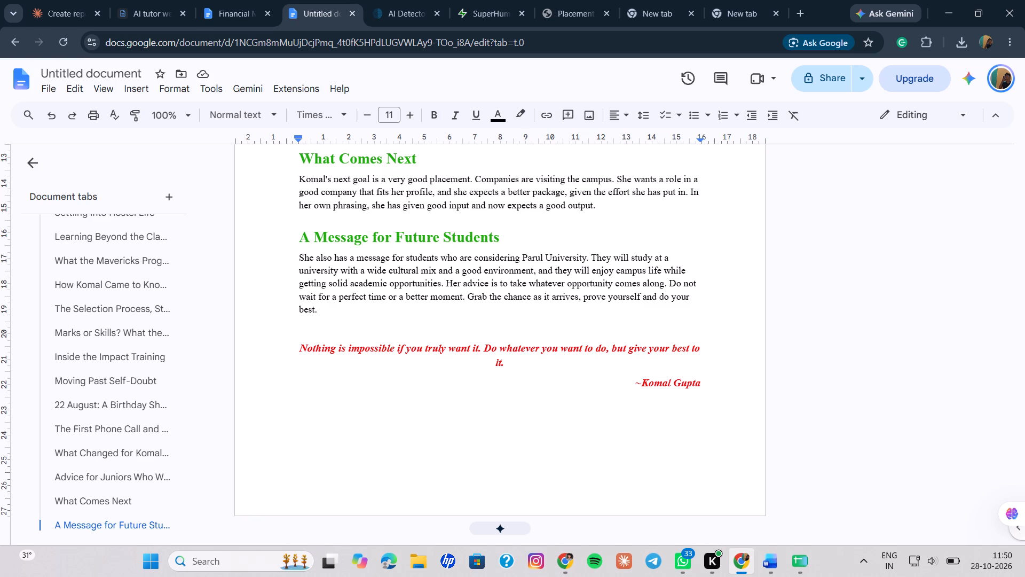
{"action": "left_click", "coordinate": [516, 349]}
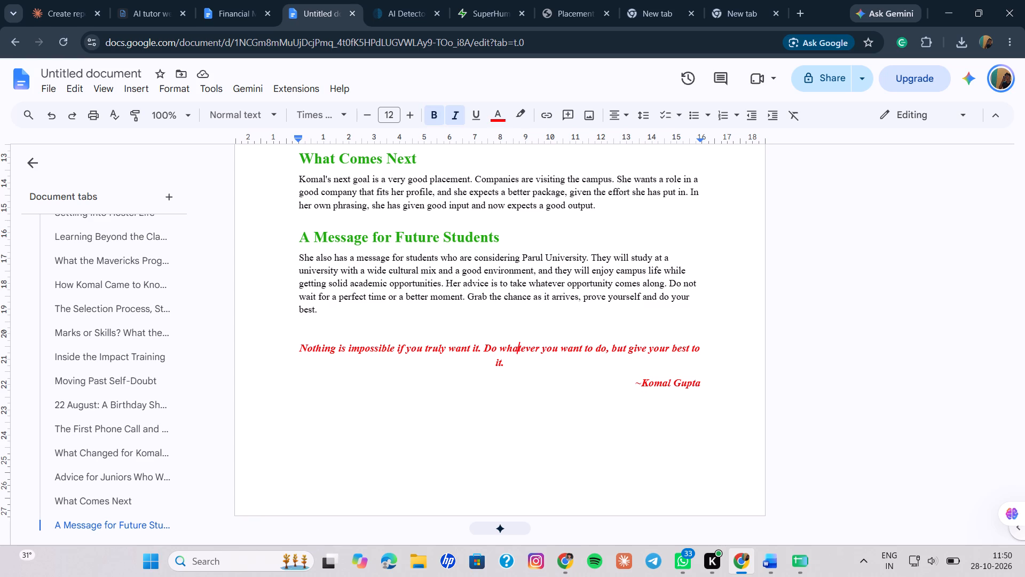
Set the headings "What Comes Next", "A Message for Future Students" and "Advice for Juniors Who Want to Become Mavericks" to font size 16.
{"action": "scroll", "coordinate": [642, 373], "scroll_direction": "up", "scroll_amount": 4}
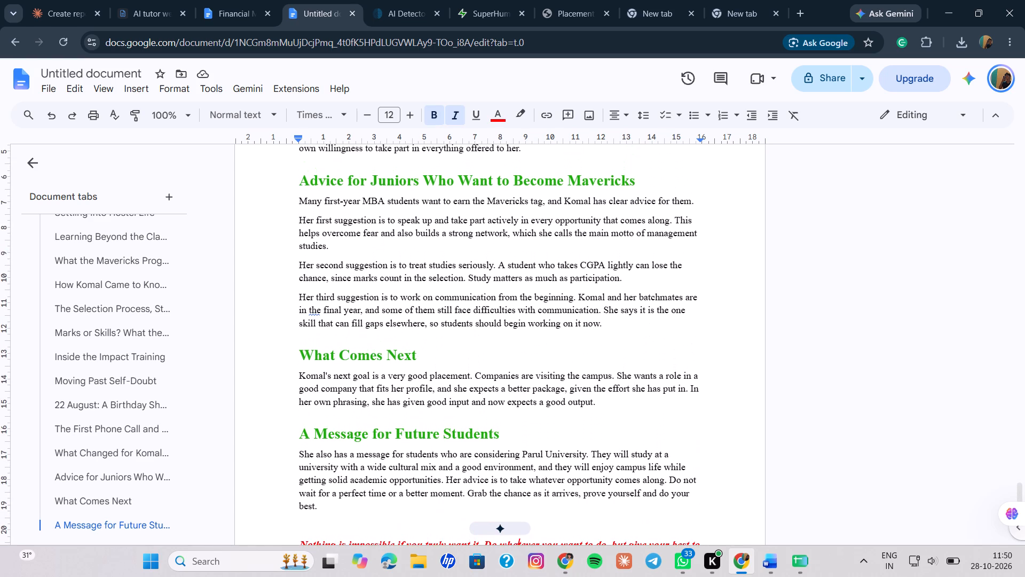
{"action": "left_click", "coordinate": [346, 346]}
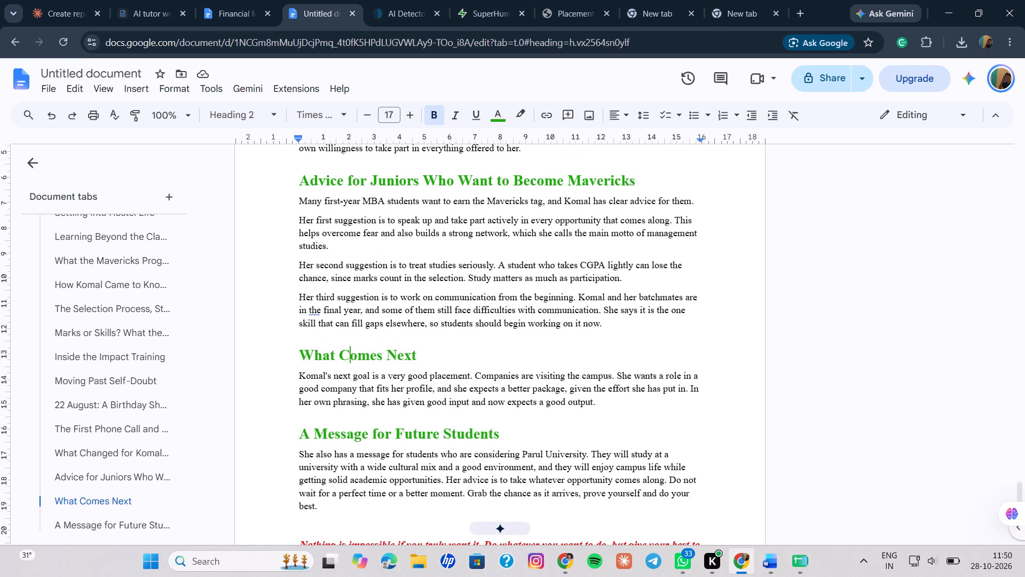
{"action": "left_click_drag", "start_coordinate": [295, 356], "coordinate": [424, 363]}
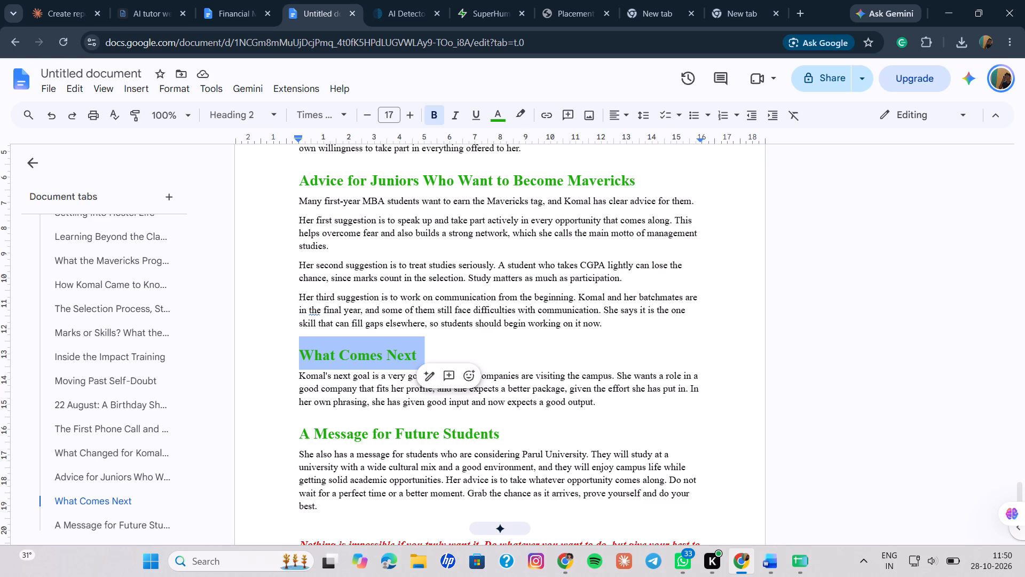
{"action": "left_click", "coordinate": [370, 113]}
{"action": "left_click_drag", "start_coordinate": [511, 438], "coordinate": [265, 438]}
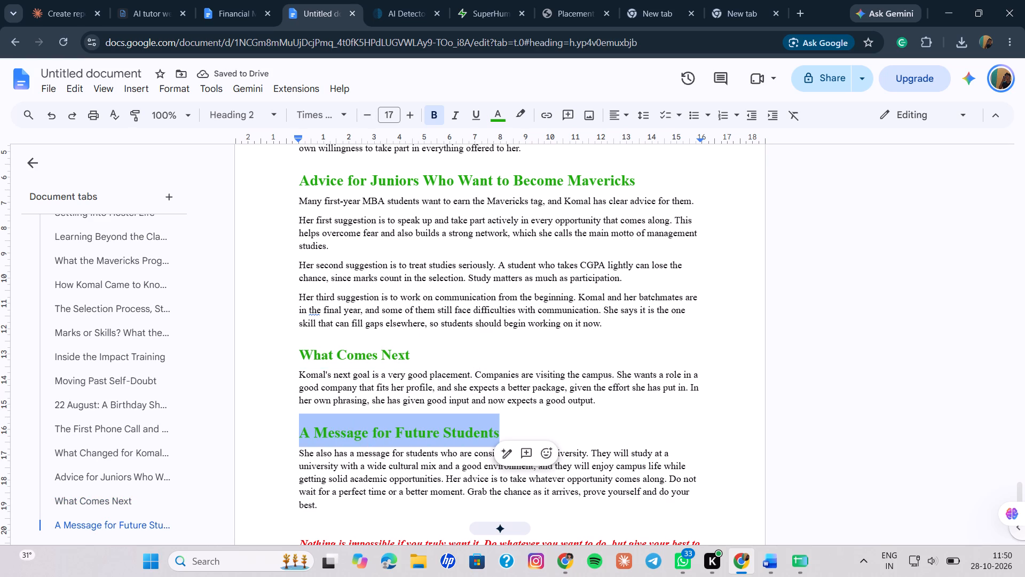
{"action": "left_click", "coordinate": [368, 124]}
{"action": "left_click", "coordinate": [367, 116]}
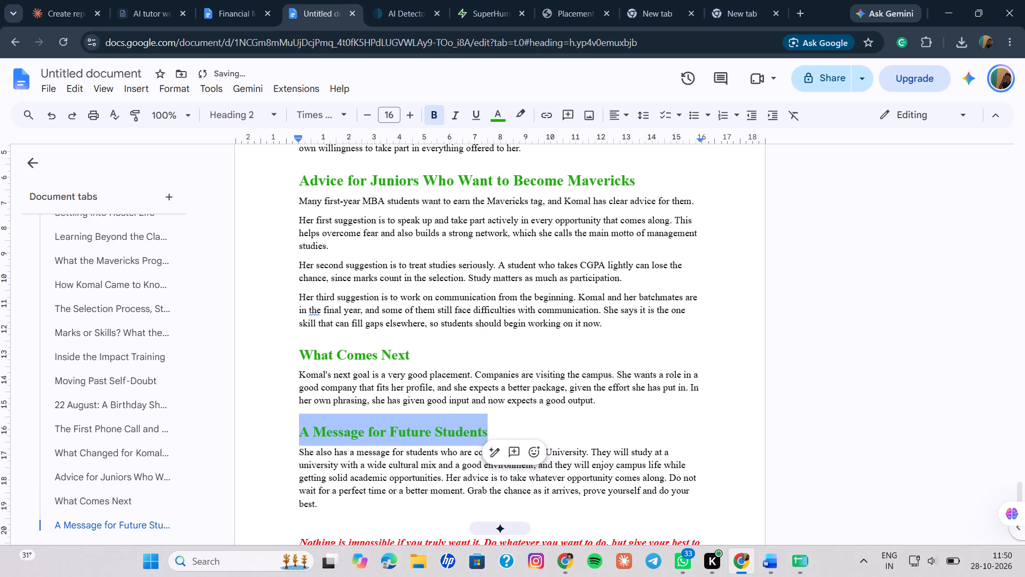
{"action": "left_click_drag", "start_coordinate": [296, 186], "coordinate": [680, 163]}
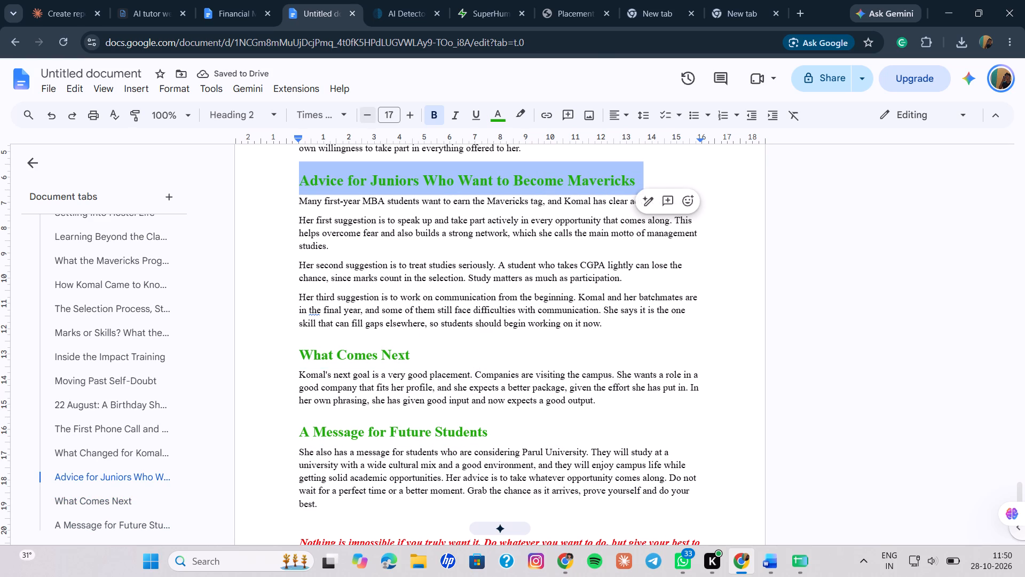
{"action": "left_click", "coordinate": [368, 110]}
{"action": "left_click", "coordinate": [418, 364]}
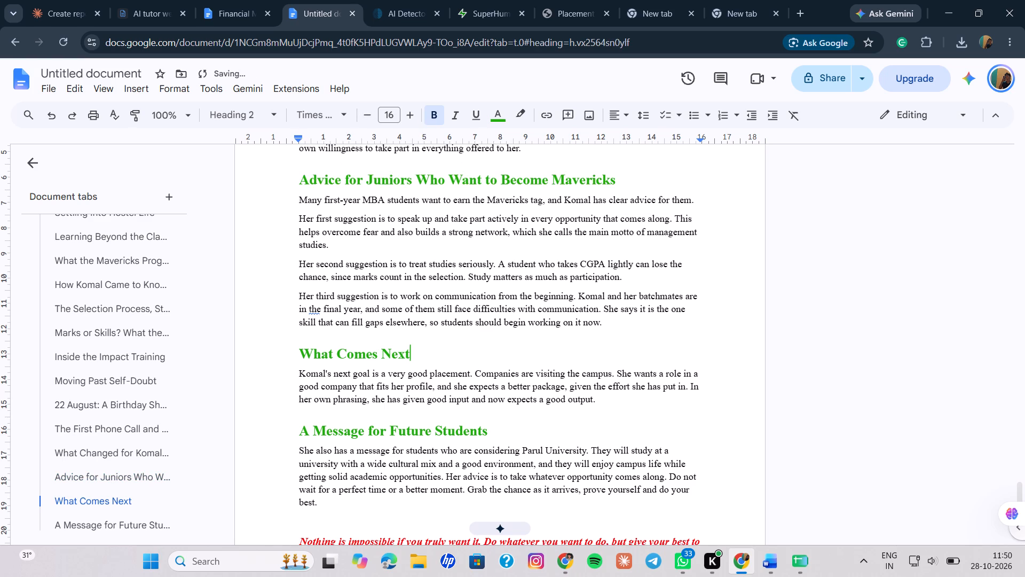
Set the headings "What Changed for Komal Along the Way" and "The First Phone Call and a Proud Moment" to font size 16.
{"action": "scroll", "coordinate": [418, 364], "scroll_direction": "up", "scroll_amount": 4}
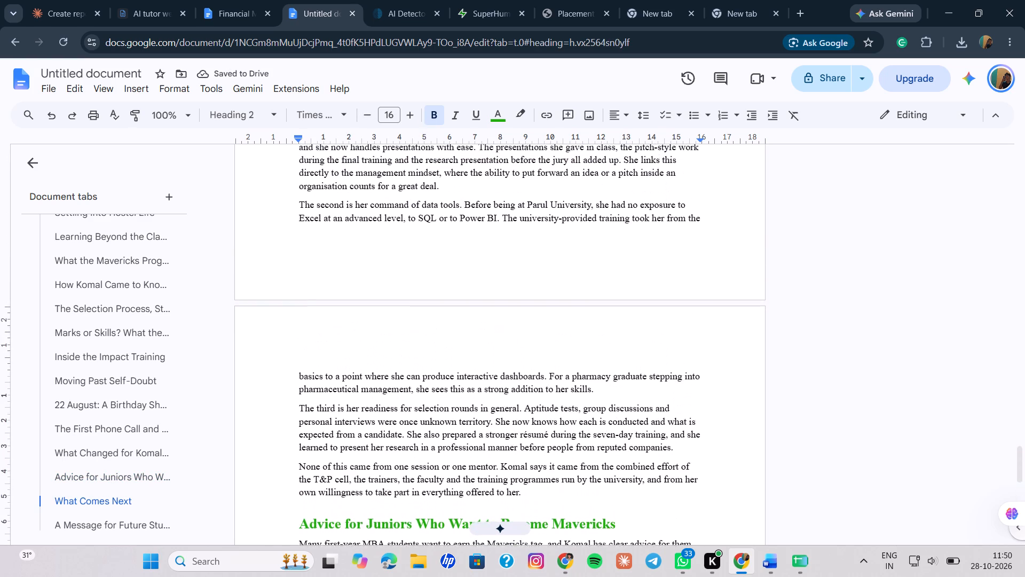
{"action": "scroll", "coordinate": [418, 364], "scroll_direction": "up", "scroll_amount": 4}
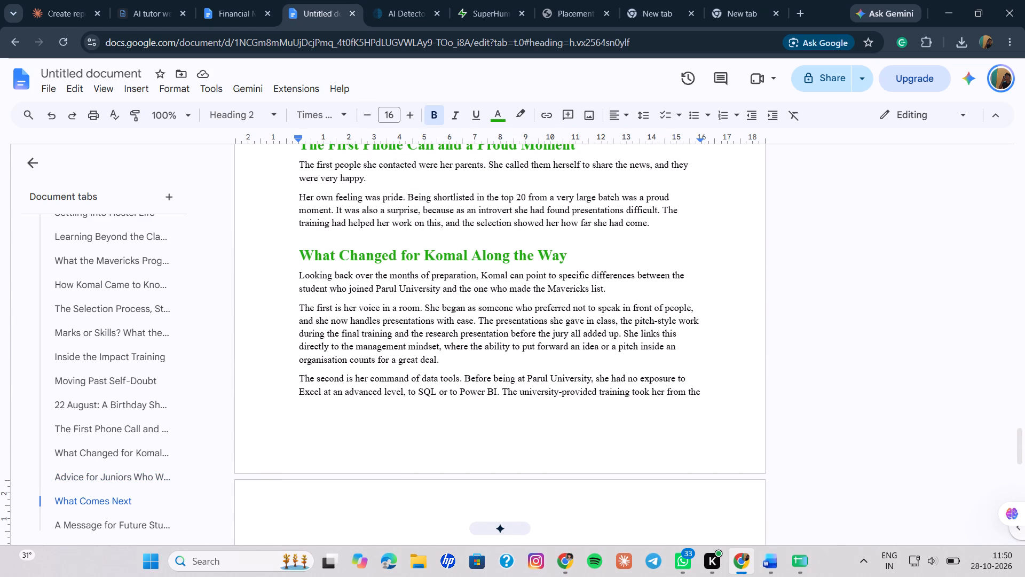
{"action": "left_click_drag", "start_coordinate": [296, 264], "coordinate": [602, 274]}
{"action": "left_click", "coordinate": [589, 265]}
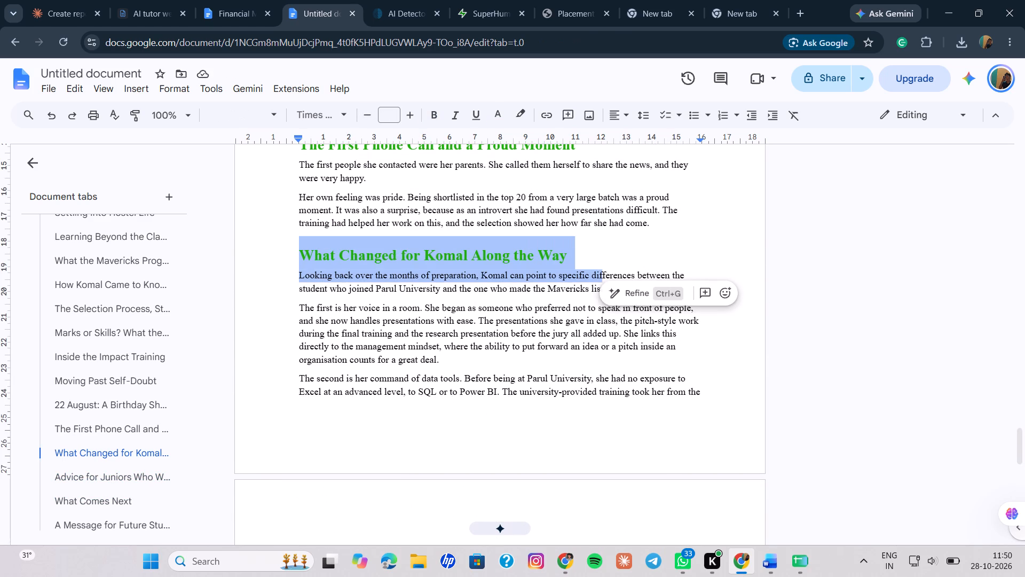
{"action": "left_click_drag", "start_coordinate": [589, 265], "coordinate": [305, 259]}
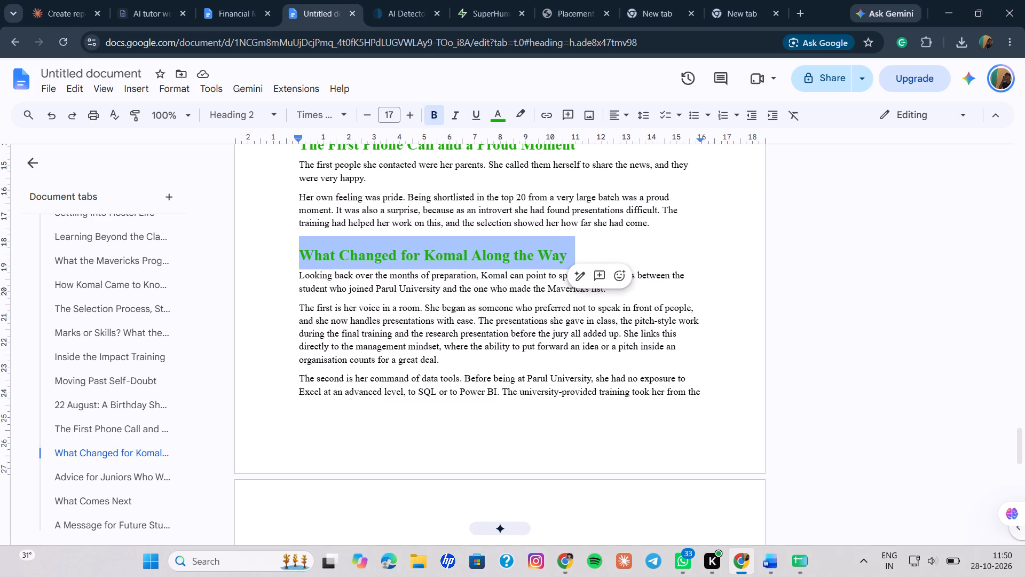
{"action": "left_click", "coordinate": [366, 118]}
{"action": "scroll", "coordinate": [363, 287], "scroll_direction": "up", "scroll_amount": 1}
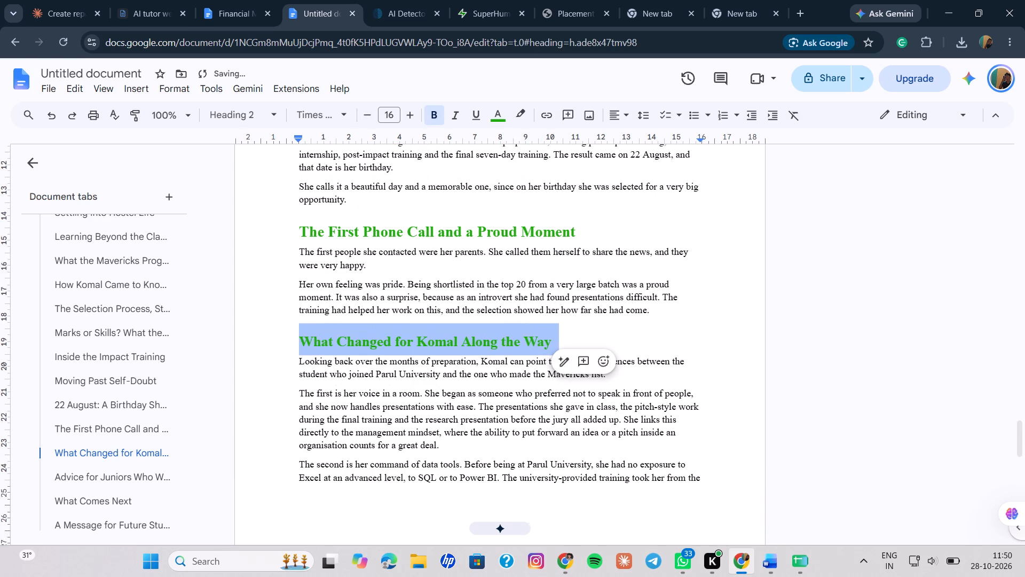
{"action": "scroll", "coordinate": [363, 287], "scroll_direction": "up", "scroll_amount": 1}
{"action": "left_click_drag", "start_coordinate": [296, 243], "coordinate": [552, 246]}
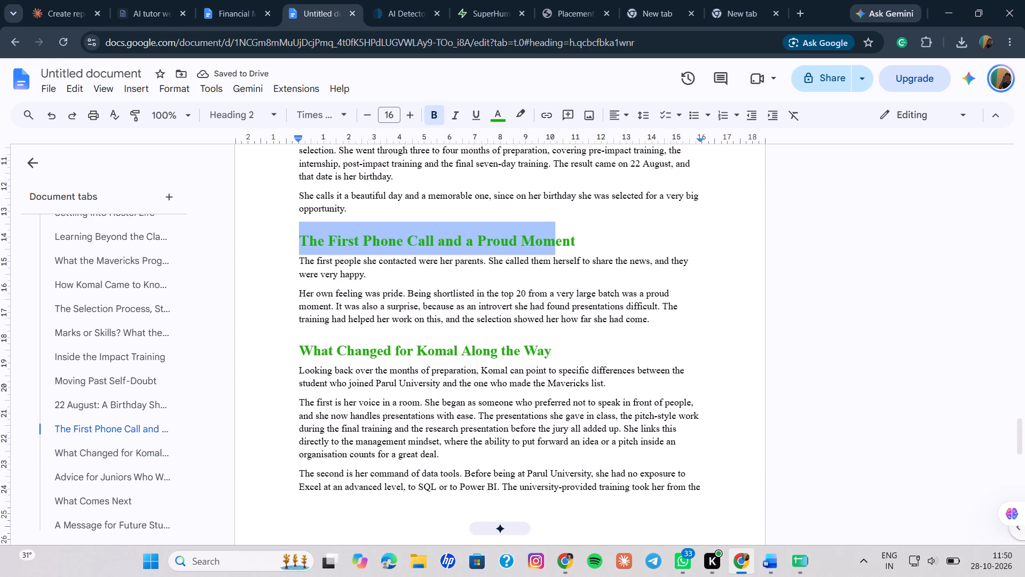
{"action": "left_click_drag", "start_coordinate": [552, 246], "coordinate": [582, 245]}
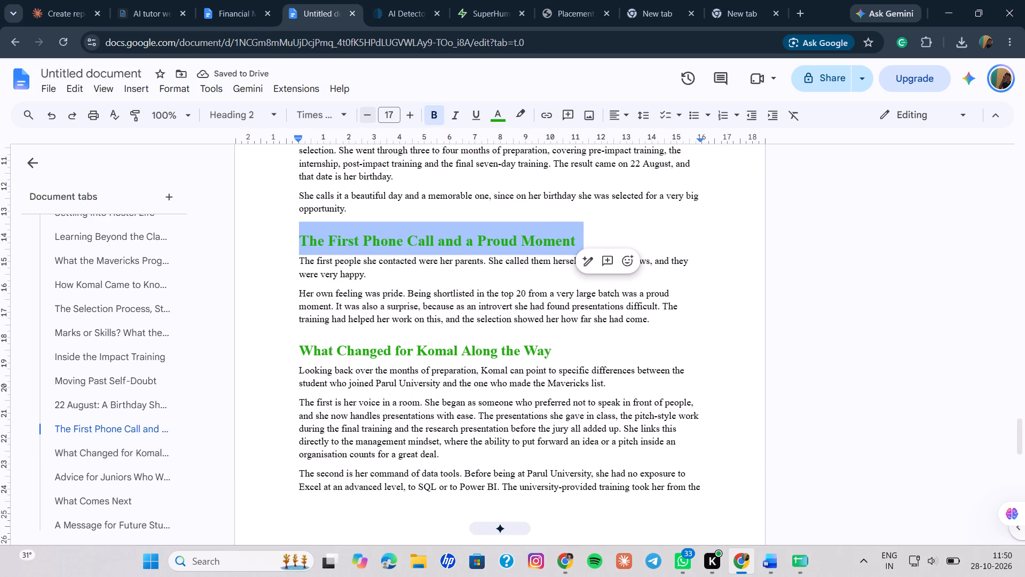
{"action": "left_click", "coordinate": [364, 115]}
Check the font size of the earlier section headings, including "22 August: A Birthday She Will Remember" and "Moving Past Self-Doubt", back to the document's start.
{"action": "scroll", "coordinate": [364, 213], "scroll_direction": "up", "scroll_amount": 3}
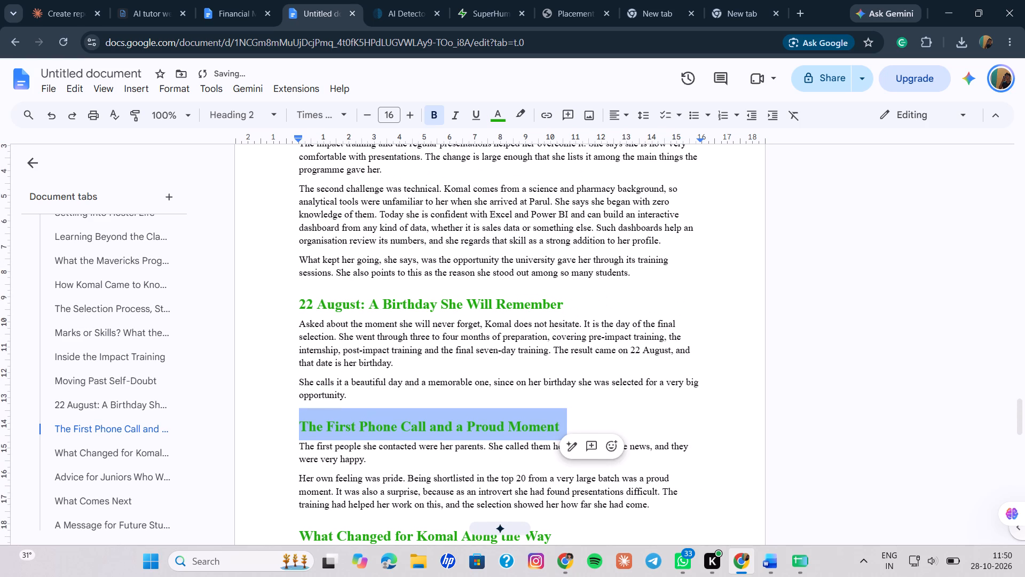
{"action": "left_click_drag", "start_coordinate": [299, 307], "coordinate": [582, 304]}
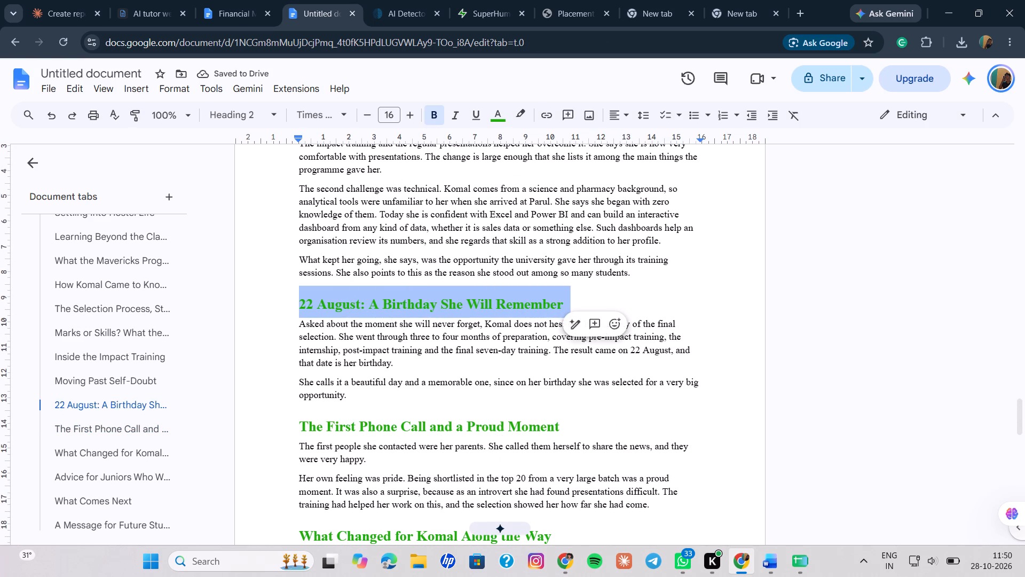
{"action": "scroll", "coordinate": [439, 299], "scroll_direction": "up", "scroll_amount": 4}
{"action": "left_click", "coordinate": [294, 313]}
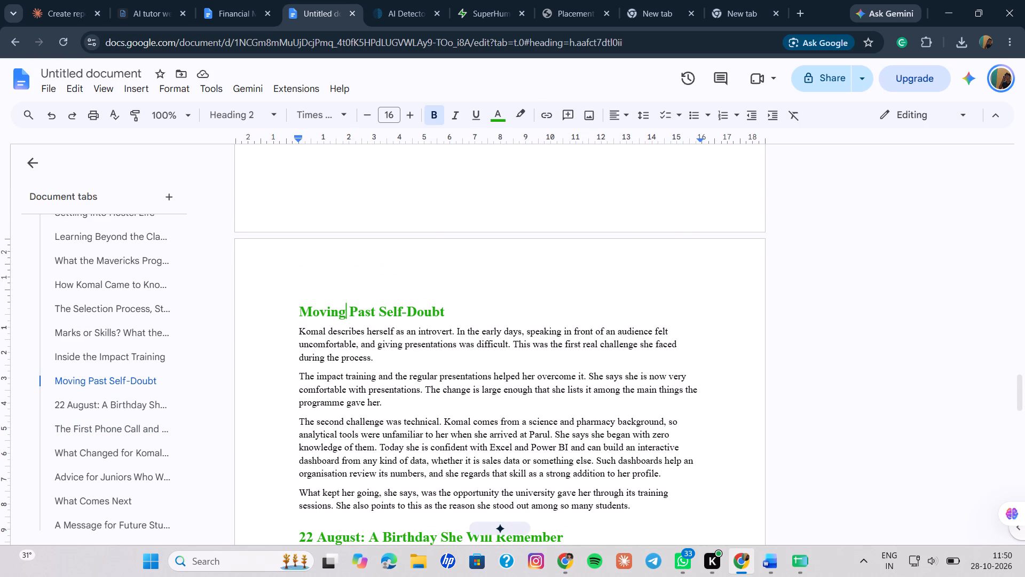
{"action": "left_click", "coordinate": [346, 309]}
{"action": "scroll", "coordinate": [346, 309], "scroll_direction": "down", "scroll_amount": 6}
{"action": "scroll", "coordinate": [346, 309], "scroll_direction": "up", "scroll_amount": 16}
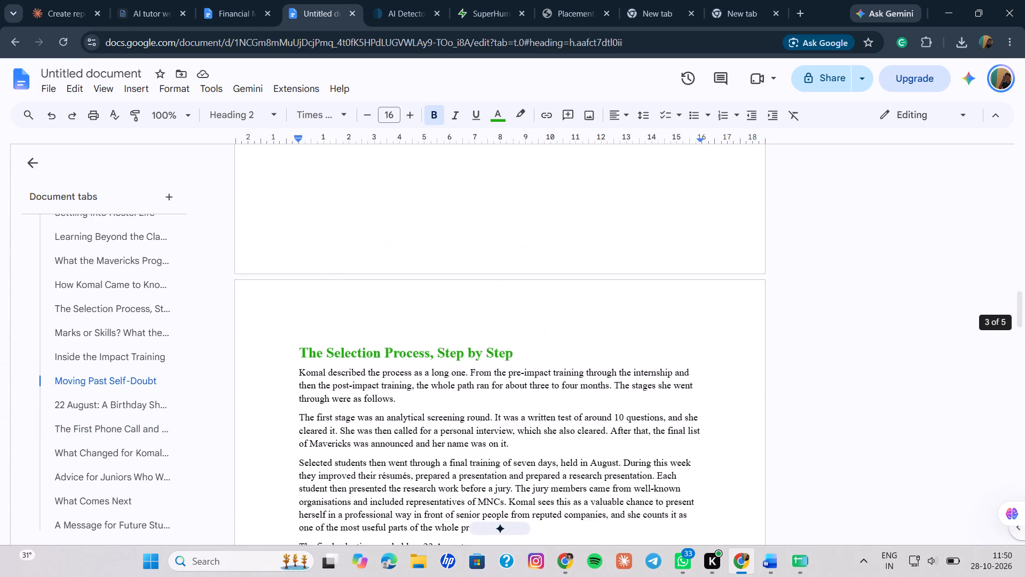
{"action": "scroll", "coordinate": [346, 309], "scroll_direction": "up", "scroll_amount": 2}
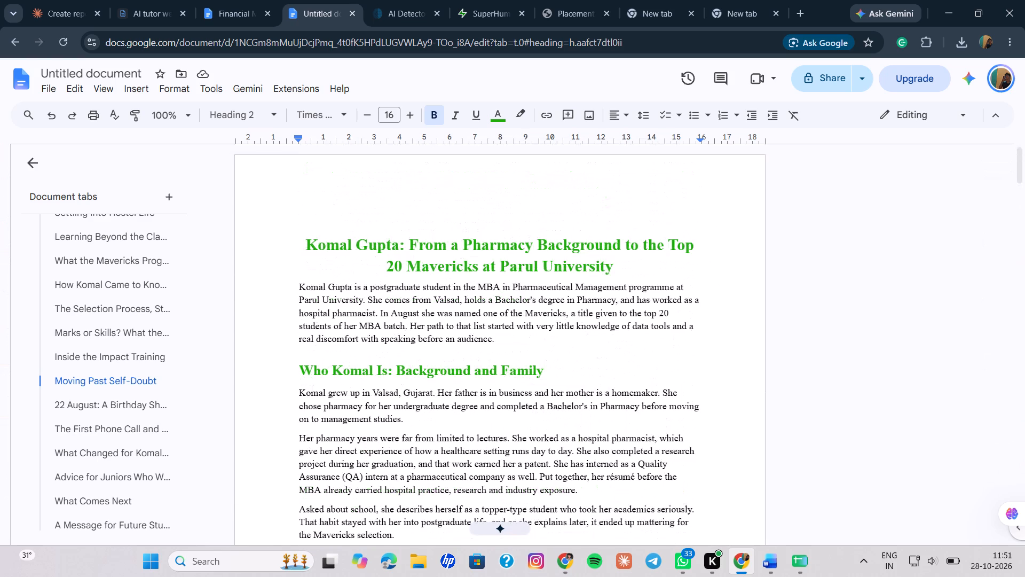
Save the document.
{"action": "key", "text": "ctrl+s"}
{"action": "key", "text": "ctrl+s"}
{"action": "key", "text": "ctrl+s"}
{"action": "key", "text": "ctrl+s"}
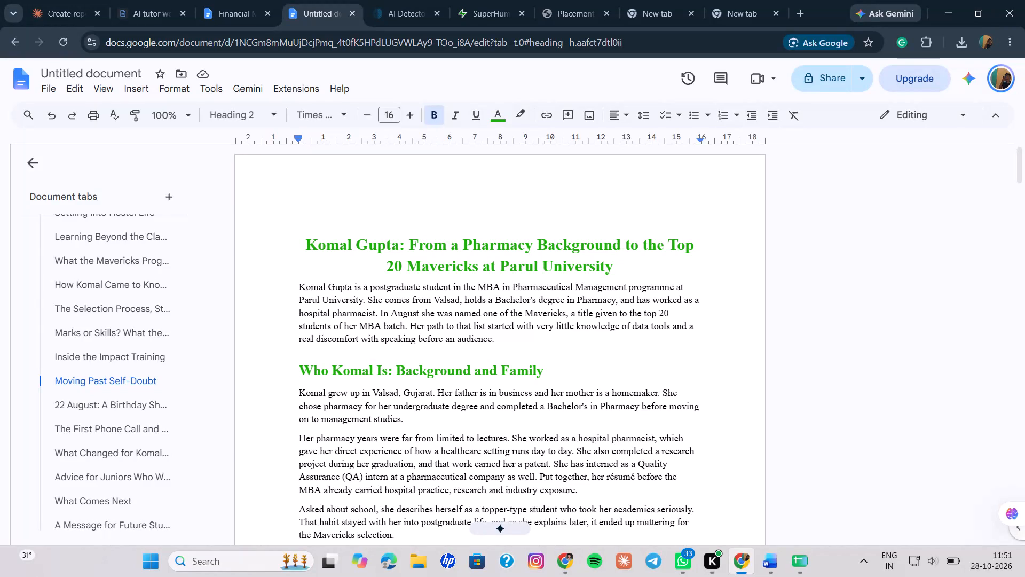
Insert an empty line between the report title and the introductory paragraph.
{"action": "left_click_drag", "start_coordinate": [606, 262], "coordinate": [613, 262]}
{"action": "left_click", "coordinate": [613, 262]}
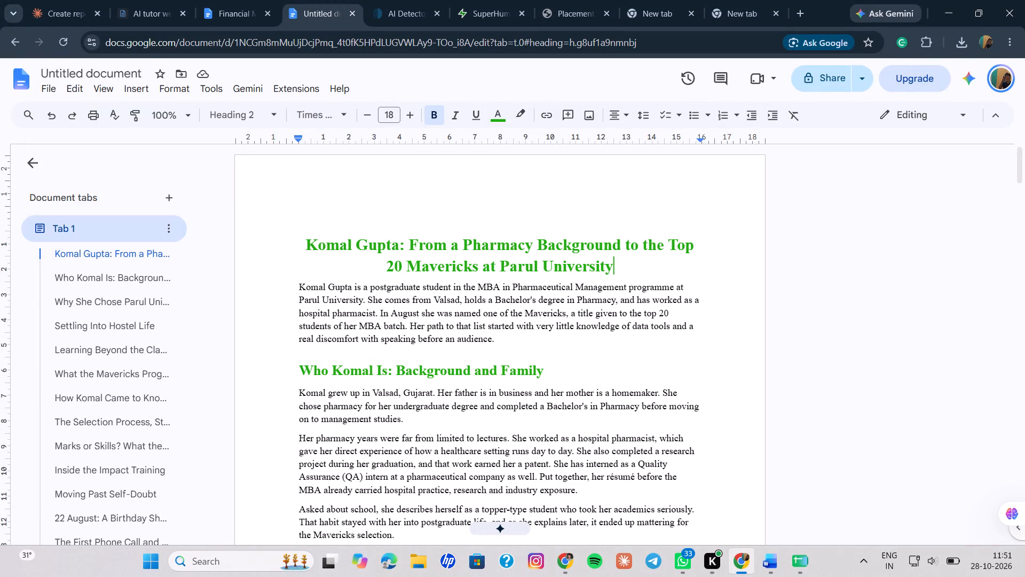
{"action": "key", "text": "Return"}
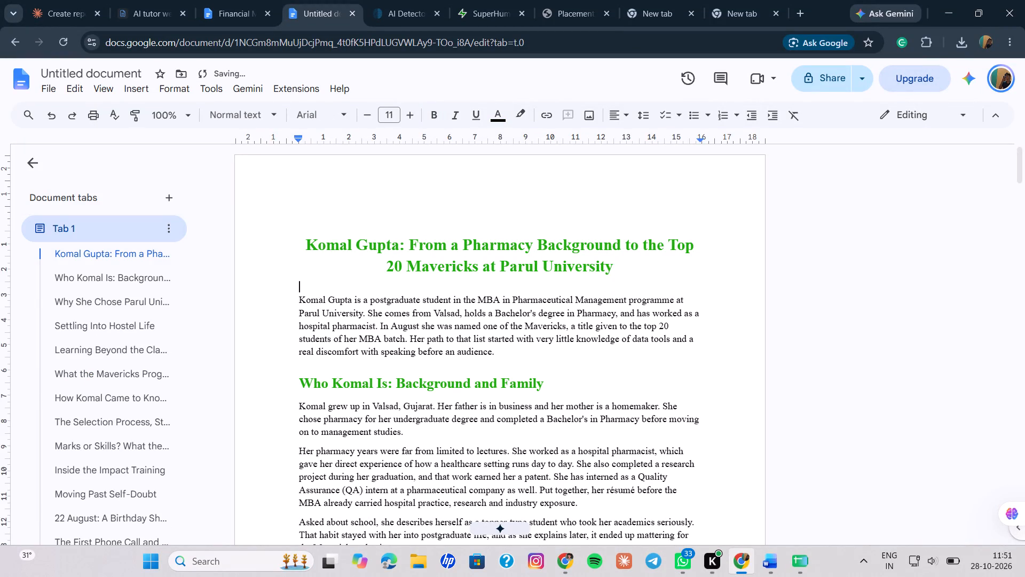
Switch to the Raw material content tracker spreadsheet and open the linked interview document in row 555 near the end of the Doc column.
{"action": "key", "text": "alt+Tab"}
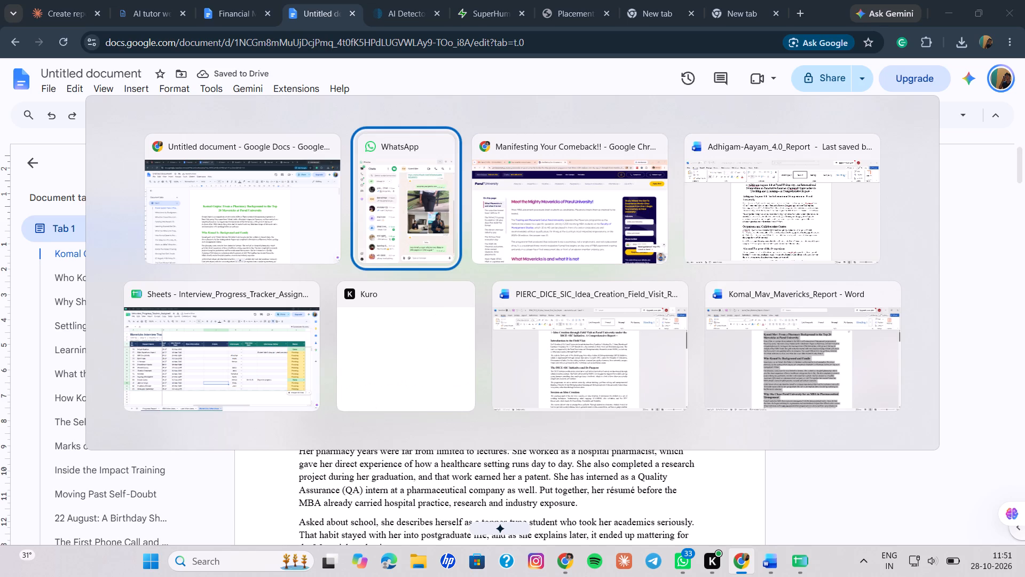
{"action": "key", "text": "alt+Tab"}
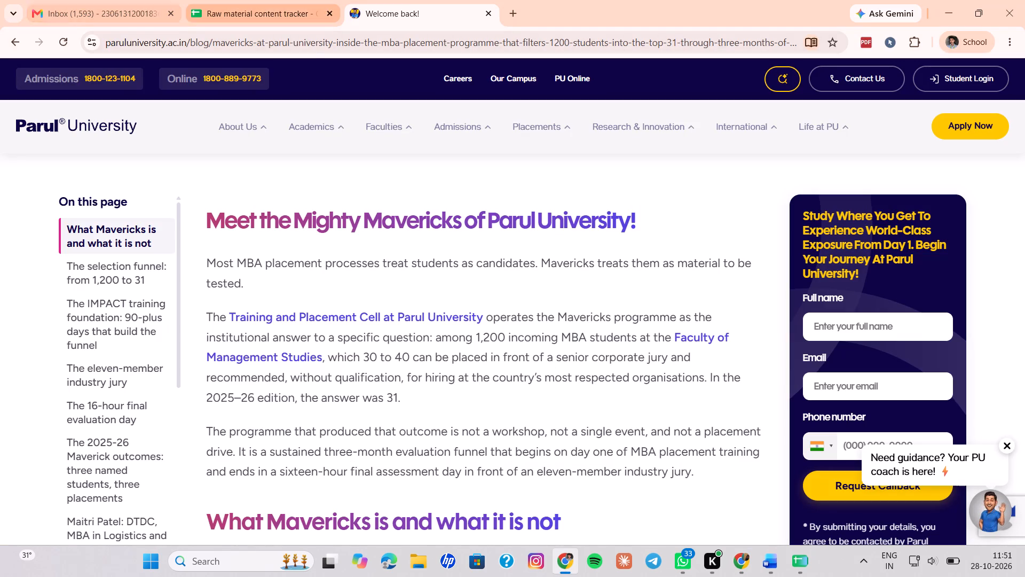
{"action": "left_click", "coordinate": [246, 4]}
{"action": "scroll", "coordinate": [292, 230], "scroll_direction": "down", "scroll_amount": 8}
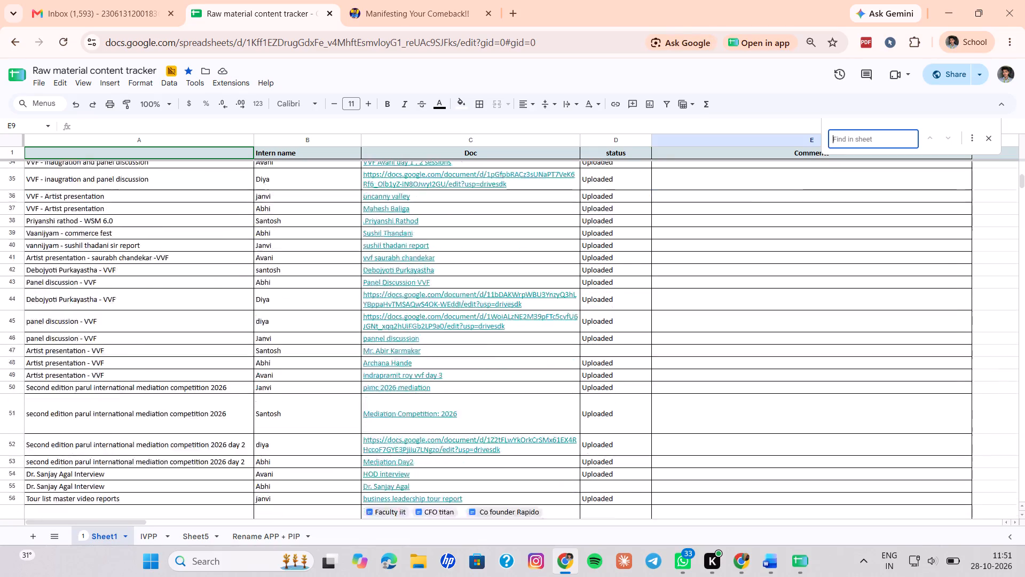
{"action": "scroll", "coordinate": [292, 230], "scroll_direction": "down", "scroll_amount": 15}
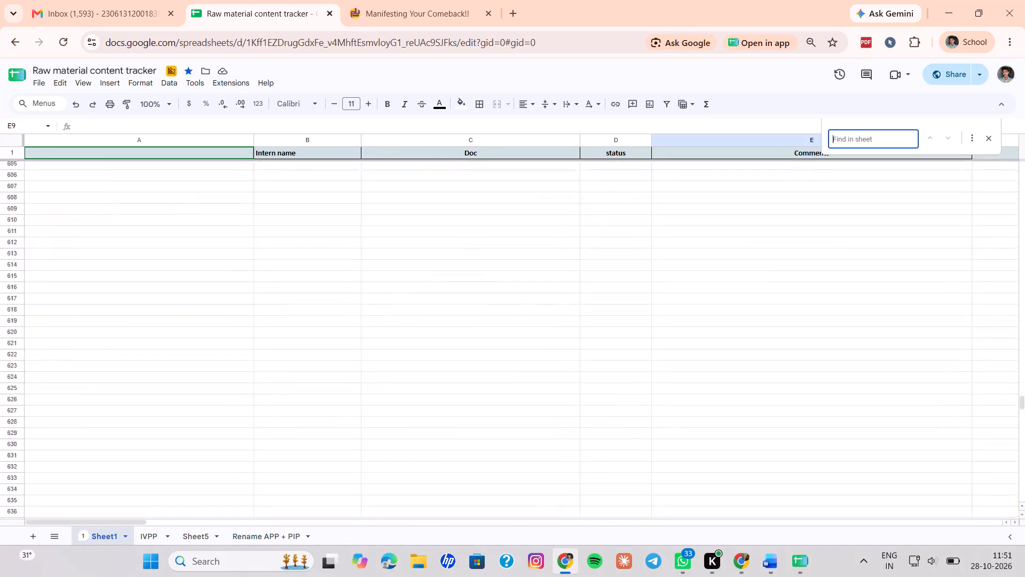
{"action": "scroll", "coordinate": [292, 230], "scroll_direction": "up", "scroll_amount": 7}
{"action": "scroll", "coordinate": [292, 230], "scroll_direction": "down", "scroll_amount": 3}
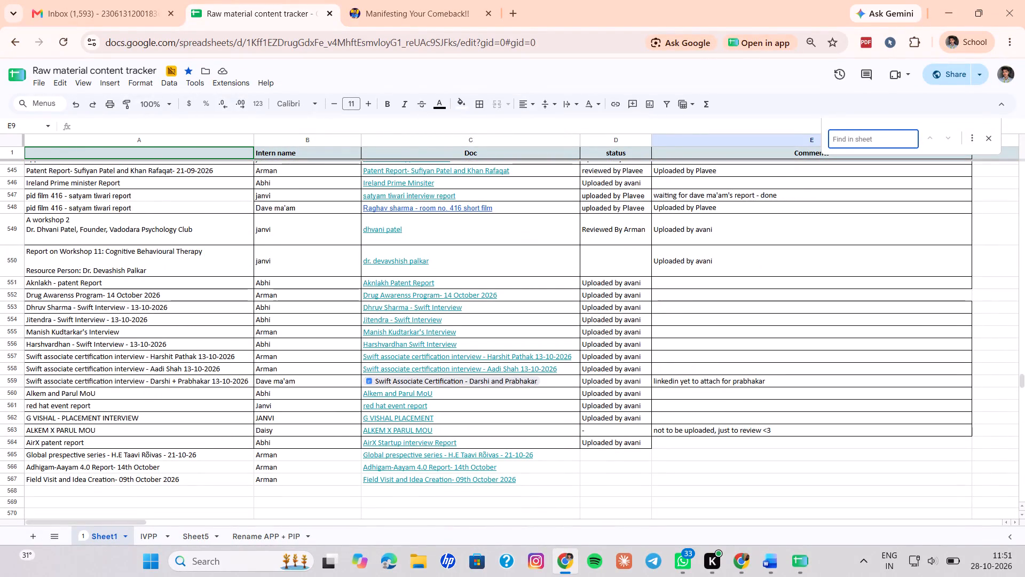
{"action": "left_click", "coordinate": [392, 333]}
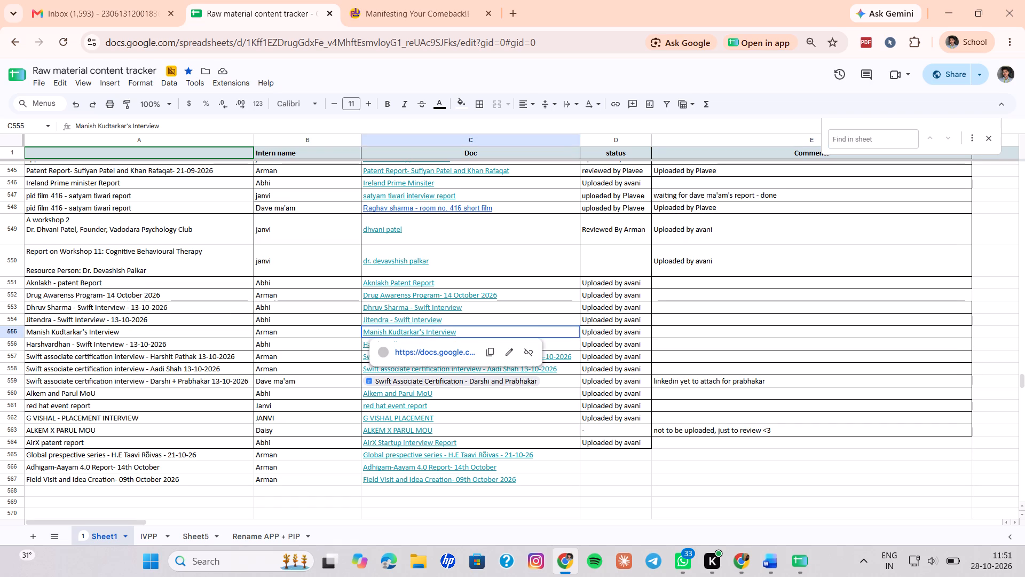
{"action": "left_click", "coordinate": [414, 354]}
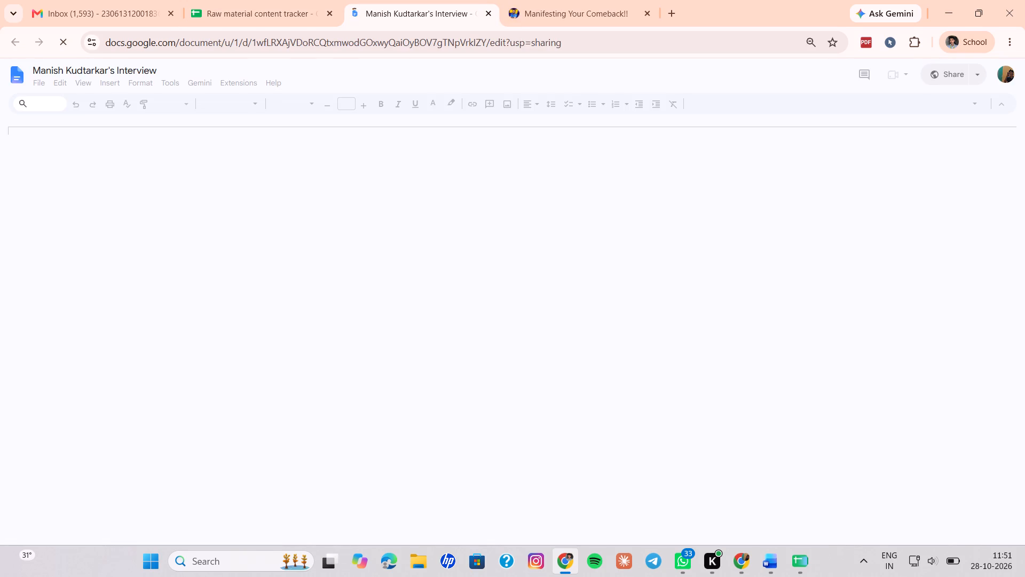
Copy the Name, Batch, Department and Designation lines from the interview document and paste them below the title of the Mavericks report.
{"action": "scroll", "coordinate": [316, 314], "scroll_direction": "down", "scroll_amount": 1}
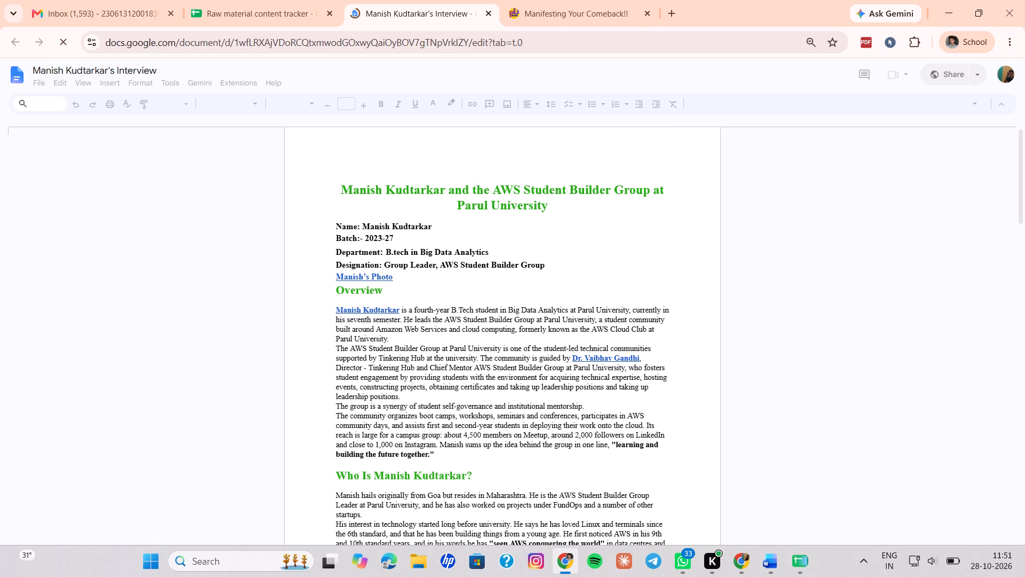
{"action": "left_click_drag", "start_coordinate": [332, 223], "coordinate": [548, 271]}
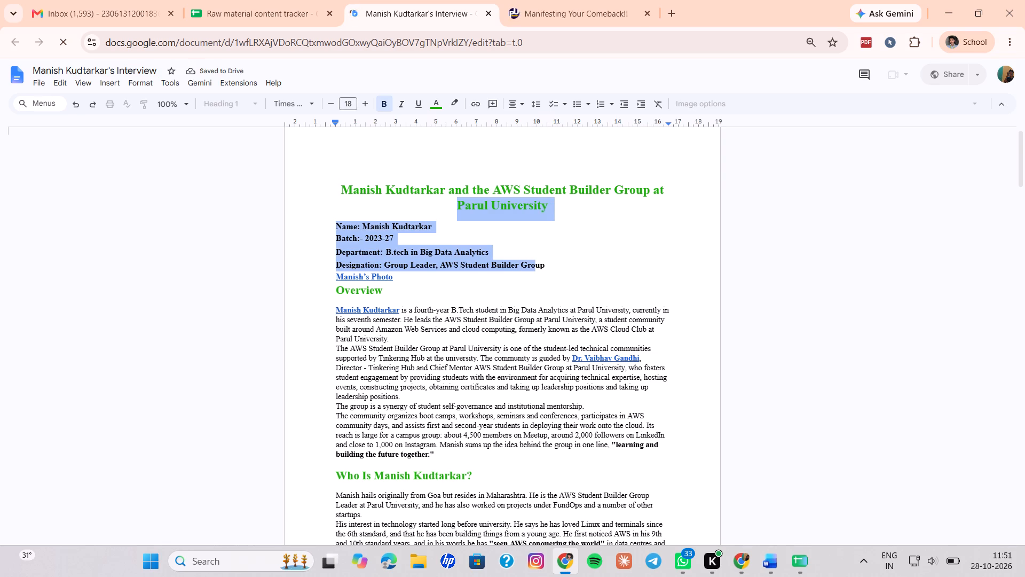
{"action": "left_click_drag", "start_coordinate": [548, 271], "coordinate": [547, 269]}
{"action": "left_click", "coordinate": [547, 269]}
{"action": "left_click_drag", "start_coordinate": [547, 269], "coordinate": [395, 248]}
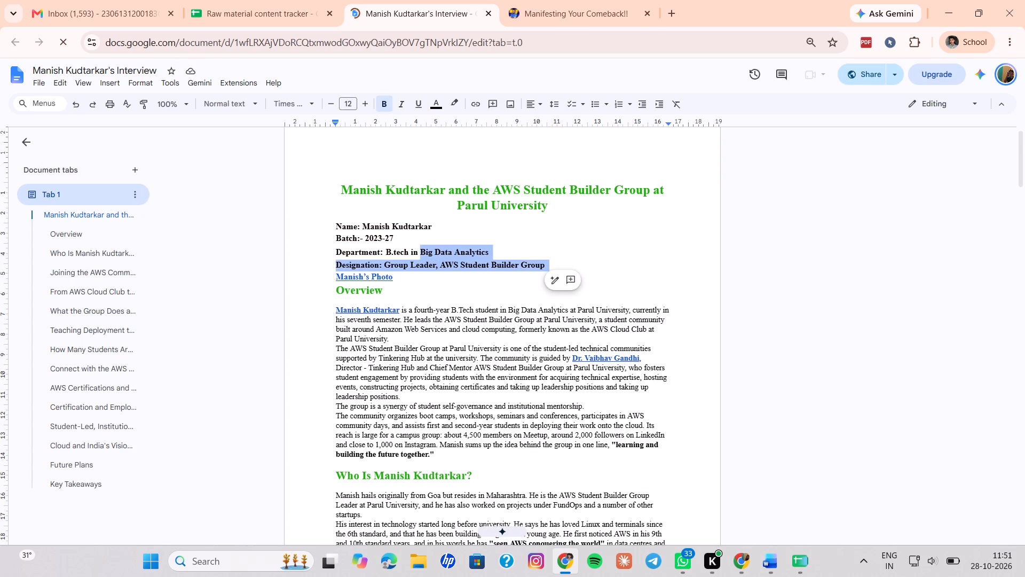
{"action": "left_click_drag", "start_coordinate": [395, 248], "coordinate": [328, 228]}
{"action": "key", "text": "ctrl+c"}
{"action": "key", "text": "alt+Tab"}
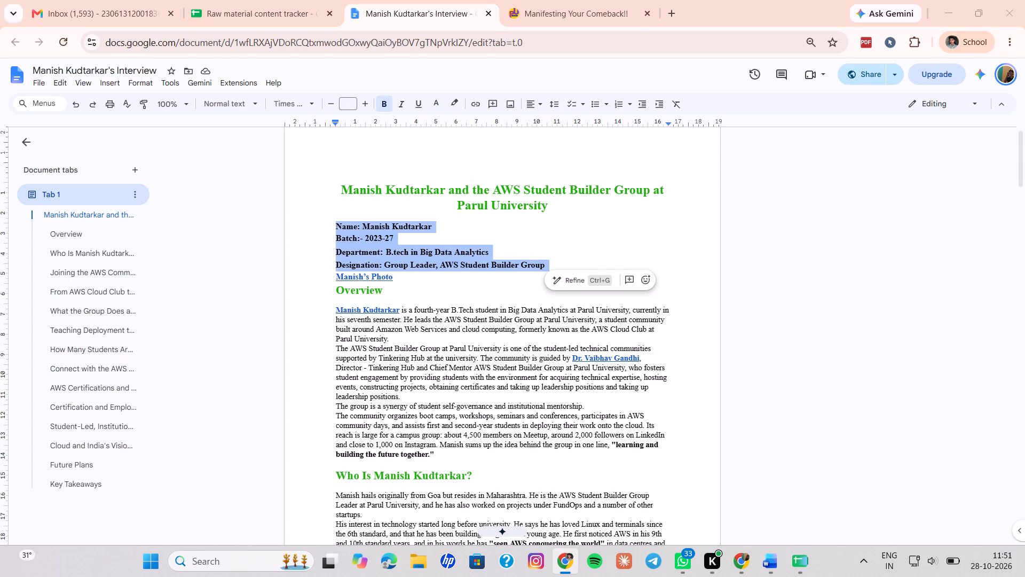
{"action": "key", "text": "ctrl+v"}
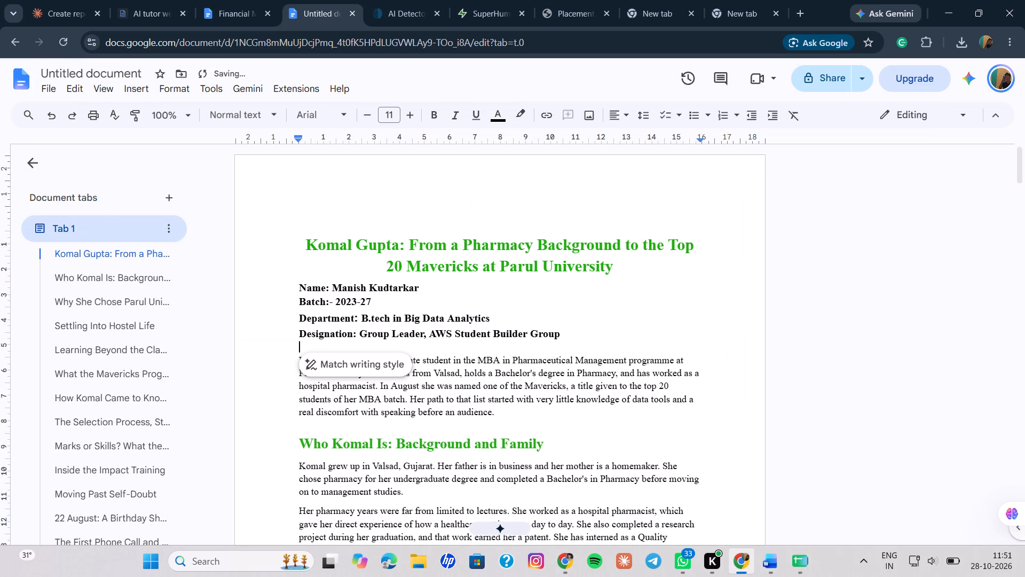
Replace the name in the Name line with the name of the student featured in the report title.
{"action": "left_click", "coordinate": [422, 290]}
{"action": "key", "text": "BackSpace"}
{"action": "key", "text": "BackSpace"}
{"action": "key", "text": "BackSpace"}
{"action": "key", "text": "BackSpace"}
{"action": "key", "text": "BackSpace"}
{"action": "key", "text": "BackSpace"}
{"action": "key", "text": "BackSpace"}
{"action": "key", "text": "BackSpace"}
{"action": "key", "text": "BackSpace"}
{"action": "key", "text": "BackSpace"}
{"action": "key", "text": "BackSpace"}
{"action": "key", "text": "BackSpace"}
{"action": "key", "text": "BackSpace"}
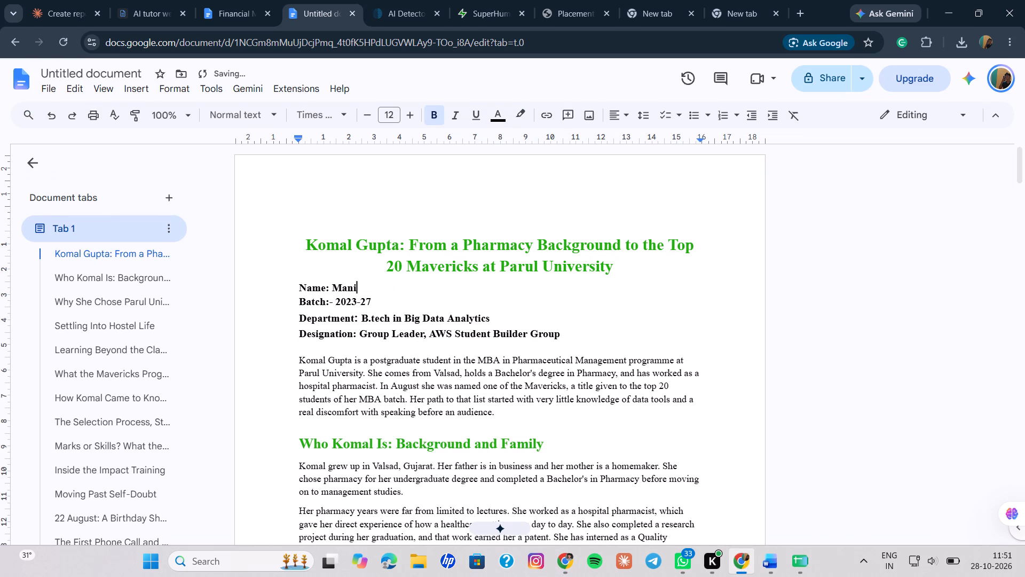
{"action": "key", "text": "BackSpace"}
{"action": "key", "text": "BackSpace"}
{"action": "key", "text": "BackSpace"}
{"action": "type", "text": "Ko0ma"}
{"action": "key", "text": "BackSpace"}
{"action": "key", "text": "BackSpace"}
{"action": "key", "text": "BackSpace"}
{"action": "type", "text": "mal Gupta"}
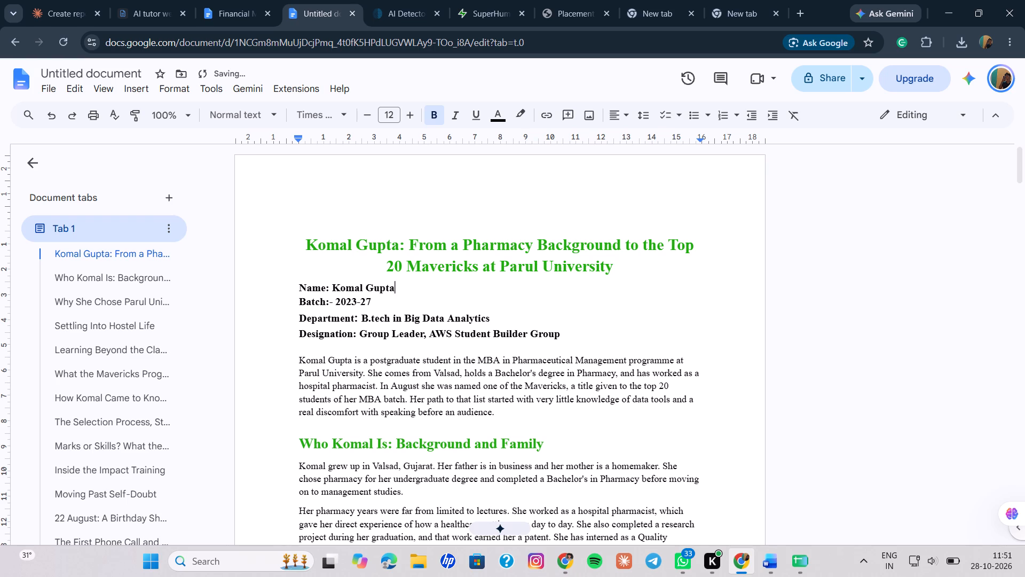
Change the Batch line in the student details to 2025-27.
{"action": "double_click", "coordinate": [408, 309]}
{"action": "left_click", "coordinate": [357, 302]}
{"action": "key", "text": "BackSpace"}
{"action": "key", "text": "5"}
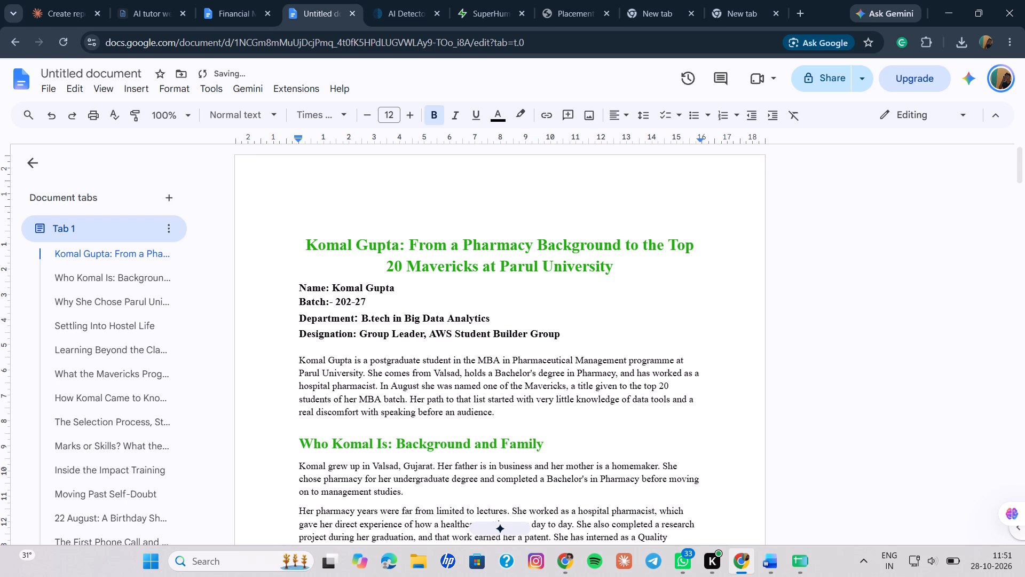
{"action": "left_click", "coordinate": [380, 300]}
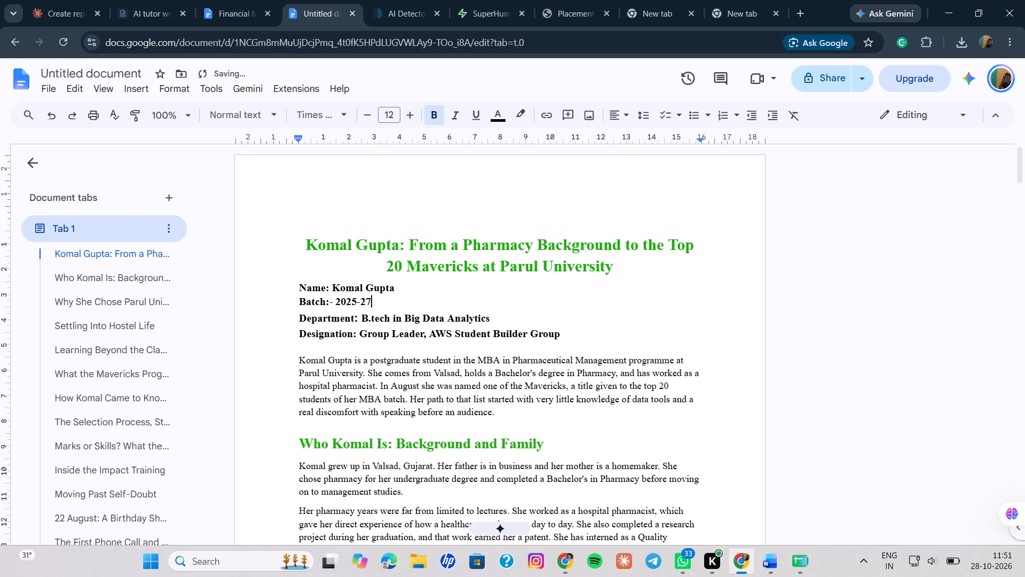
Set the Department in the student details to "MBA in Pharmaceutical Management".
{"action": "left_click", "coordinate": [497, 320]}
{"action": "key", "text": "BackSpace"}
{"action": "key", "text": "BackSpace"}
{"action": "key", "text": "BackSpace"}
{"action": "key", "text": "BackSpace"}
{"action": "key", "text": "BackSpace"}
{"action": "key", "text": "BackSpace"}
{"action": "key", "text": "BackSpace"}
{"action": "key", "text": "BackSpace"}
{"action": "key", "text": "BackSpace"}
{"action": "key", "text": "BackSpace"}
{"action": "key", "text": "BackSpace"}
{"action": "key", "text": "BackSpace"}
{"action": "key", "text": "BackSpace"}
{"action": "key", "text": "BackSpace"}
{"action": "key", "text": "BackSpace"}
{"action": "key", "text": "BackSpace"}
{"action": "key", "text": "BackSpace"}
{"action": "key", "text": "BackSpace"}
{"action": "key", "text": "BackSpace"}
{"action": "key", "text": "BackSpace"}
{"action": "key", "text": "BackSpace"}
{"action": "key", "text": "BackSpace"}
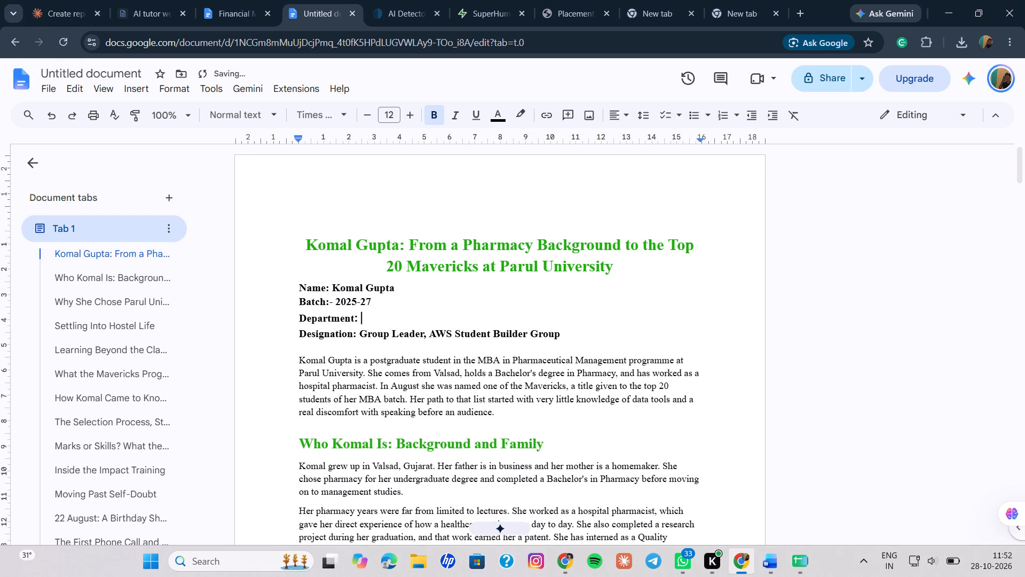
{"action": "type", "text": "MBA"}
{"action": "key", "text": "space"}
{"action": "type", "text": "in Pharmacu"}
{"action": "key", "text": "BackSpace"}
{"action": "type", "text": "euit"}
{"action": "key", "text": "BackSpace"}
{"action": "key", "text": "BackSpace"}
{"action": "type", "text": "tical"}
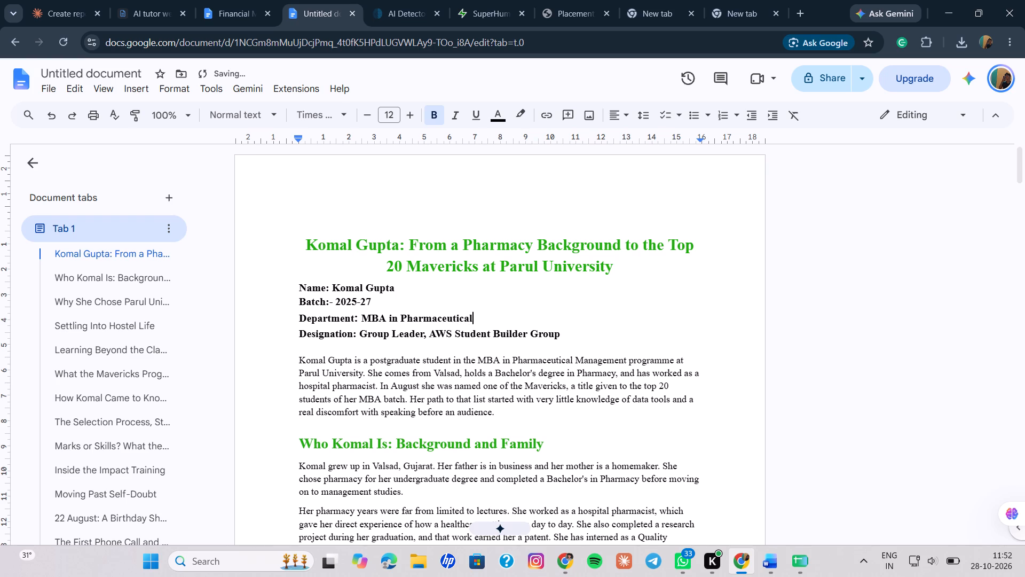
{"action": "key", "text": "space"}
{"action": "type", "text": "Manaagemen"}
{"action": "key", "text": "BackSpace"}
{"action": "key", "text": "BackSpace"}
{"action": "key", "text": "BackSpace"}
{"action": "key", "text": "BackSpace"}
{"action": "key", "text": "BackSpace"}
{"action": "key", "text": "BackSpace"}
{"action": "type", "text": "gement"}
Replace the whole Designation line with "Achievement: Selected in Mavericks'", correcting the spelling of the label.
{"action": "left_click", "coordinate": [584, 338]}
{"action": "key", "text": "BackSpace"}
{"action": "key", "text": "BackSpace"}
{"action": "key", "text": "BackSpace"}
{"action": "key", "text": "BackSpace"}
{"action": "key", "text": "BackSpace"}
{"action": "key", "text": "BackSpace"}
{"action": "key", "text": "BackSpace"}
{"action": "key", "text": "BackSpace"}
{"action": "key", "text": "BackSpace"}
{"action": "key", "text": "BackSpace"}
{"action": "key", "text": "BackSpace"}
{"action": "key", "text": "BackSpace"}
{"action": "key", "text": "BackSpace"}
{"action": "key", "text": "BackSpace"}
{"action": "key", "text": "BackSpace"}
{"action": "key", "text": "BackSpace"}
{"action": "key", "text": "BackSpace"}
{"action": "key", "text": "BackSpace"}
{"action": "key", "text": "BackSpace"}
{"action": "key", "text": "BackSpace"}
{"action": "key", "text": "BackSpace"}
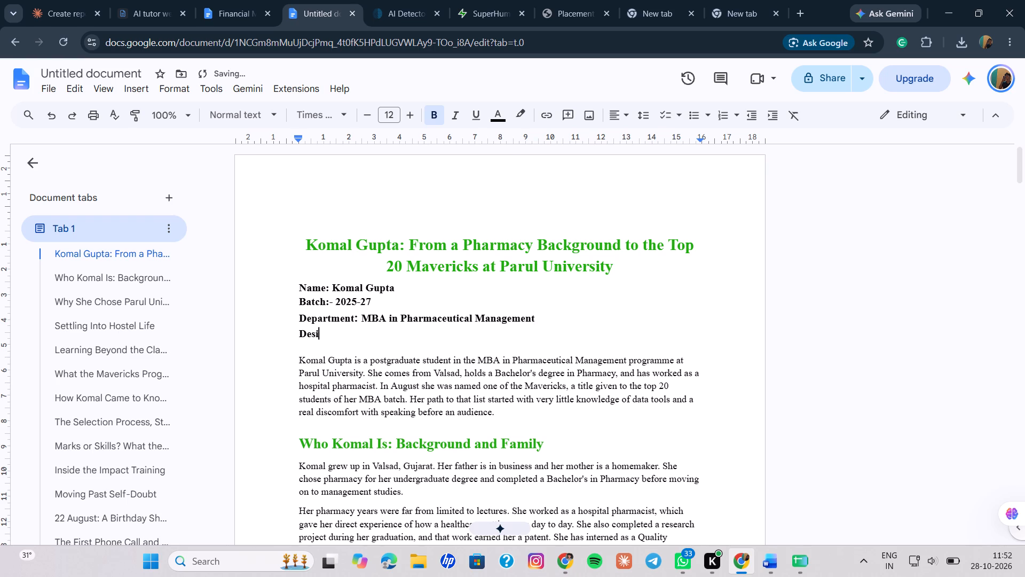
{"action": "key", "text": "BackSpace"}
{"action": "key", "text": "BackSpace"}
{"action": "key", "text": "BackSpace"}
{"action": "key", "text": "BackSpace"}
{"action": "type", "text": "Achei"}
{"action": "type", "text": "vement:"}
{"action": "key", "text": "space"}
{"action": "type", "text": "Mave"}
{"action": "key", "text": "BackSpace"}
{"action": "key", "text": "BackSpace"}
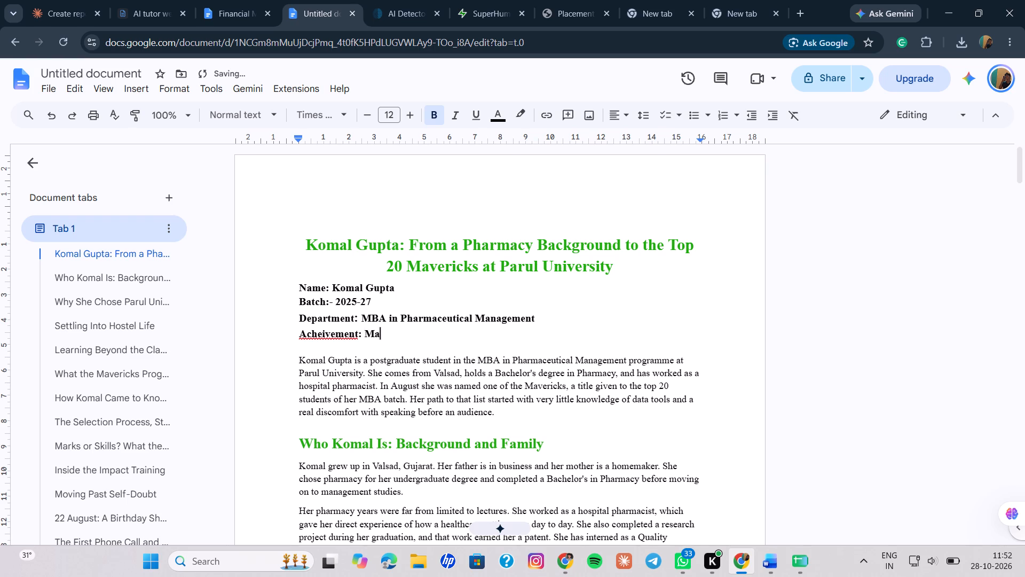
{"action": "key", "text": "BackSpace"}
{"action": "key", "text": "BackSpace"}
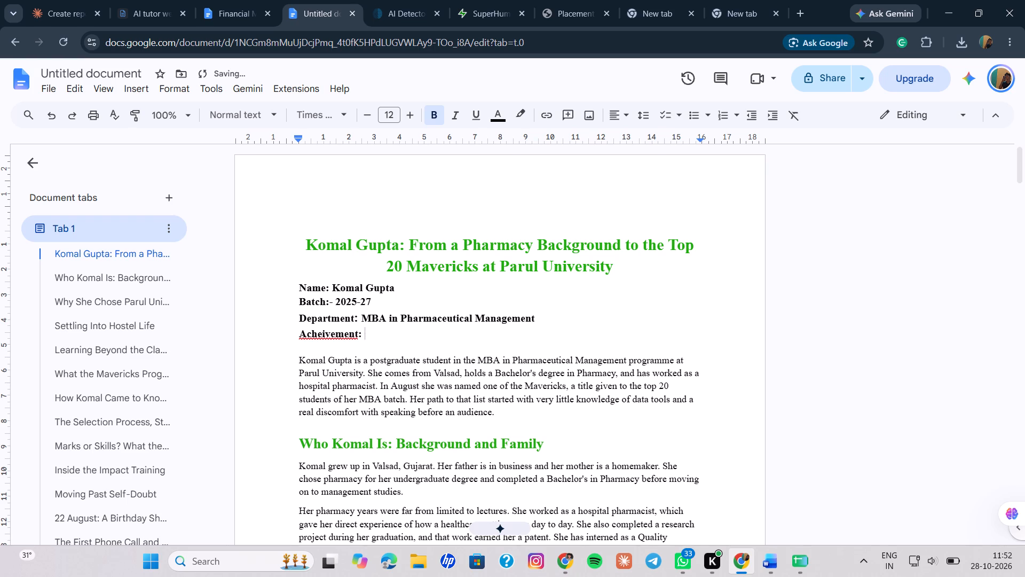
{"action": "left_click", "coordinate": [328, 332]}
{"action": "left_click", "coordinate": [322, 306]}
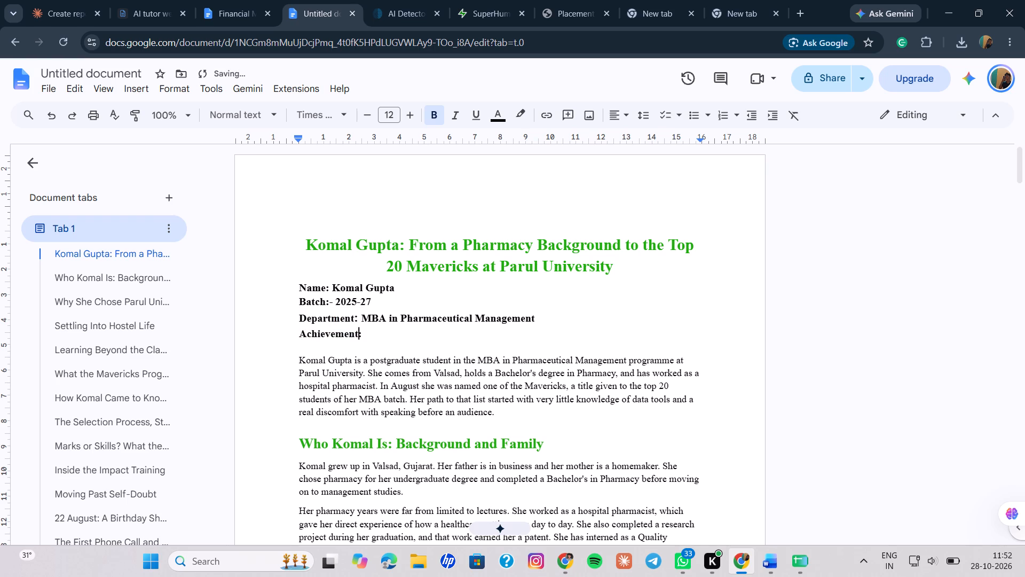
{"action": "left_click", "coordinate": [375, 344]}
{"action": "left_click", "coordinate": [373, 332]}
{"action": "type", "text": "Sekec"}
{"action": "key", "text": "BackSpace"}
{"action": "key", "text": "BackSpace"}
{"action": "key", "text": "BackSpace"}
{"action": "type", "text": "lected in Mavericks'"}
Add a new line below the Achievement line in the student details, starting with "L".
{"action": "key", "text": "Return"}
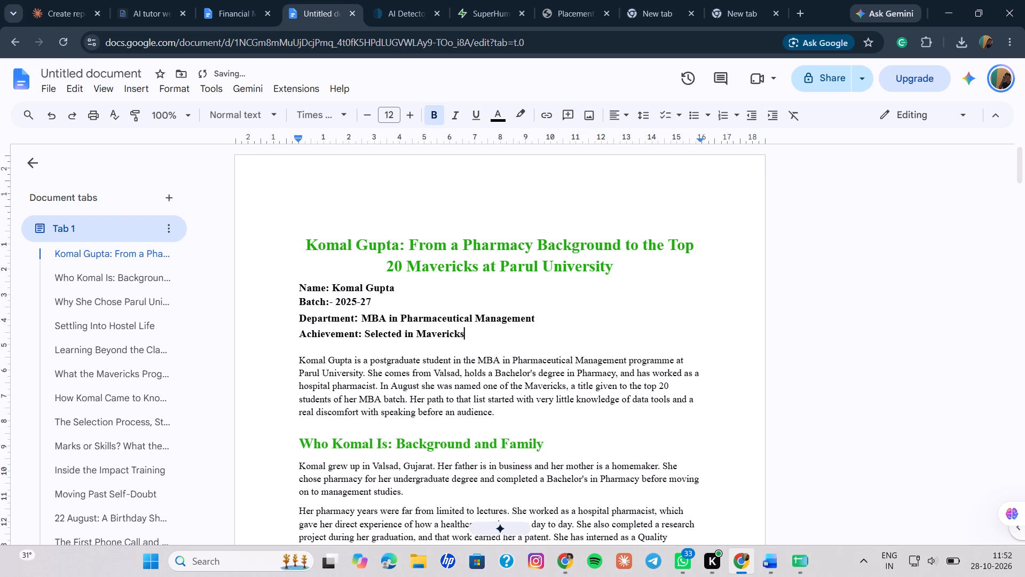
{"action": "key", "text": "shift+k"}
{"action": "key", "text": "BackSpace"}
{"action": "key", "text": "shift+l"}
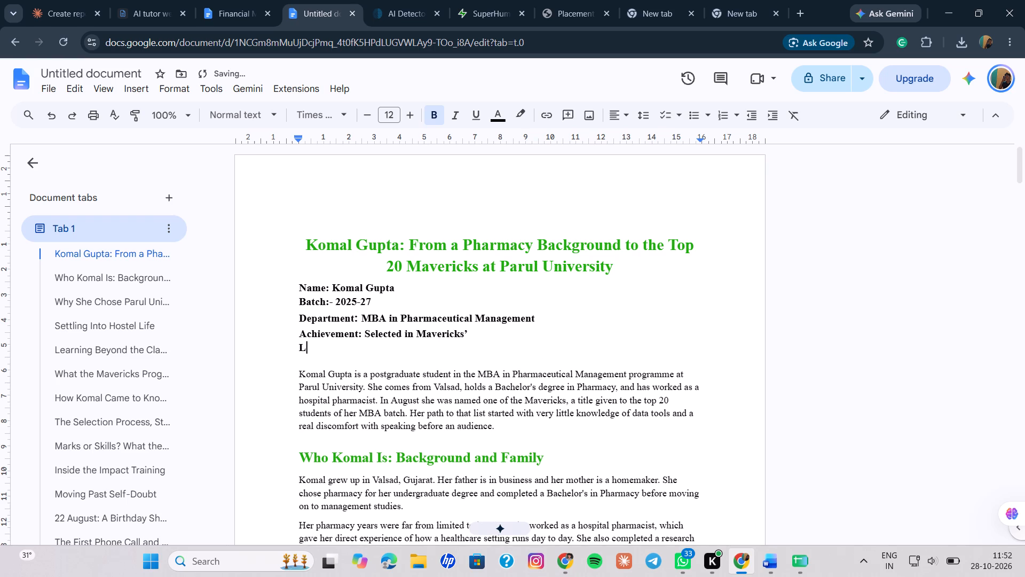
Replace the started line below Achievement with the label "Komal's LinkedIn" and add a new line beneath it.
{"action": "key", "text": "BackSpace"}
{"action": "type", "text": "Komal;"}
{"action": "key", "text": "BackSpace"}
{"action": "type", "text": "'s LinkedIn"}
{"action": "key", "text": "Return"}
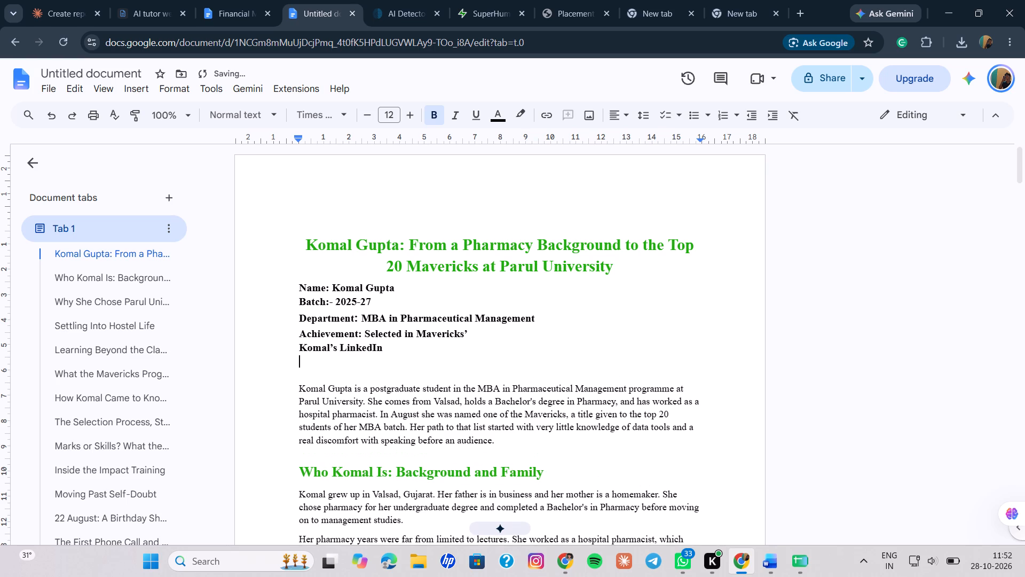
Enter the label "Komal's Photos" on the line below the LinkedIn label, correcting the misspelling of the last word.
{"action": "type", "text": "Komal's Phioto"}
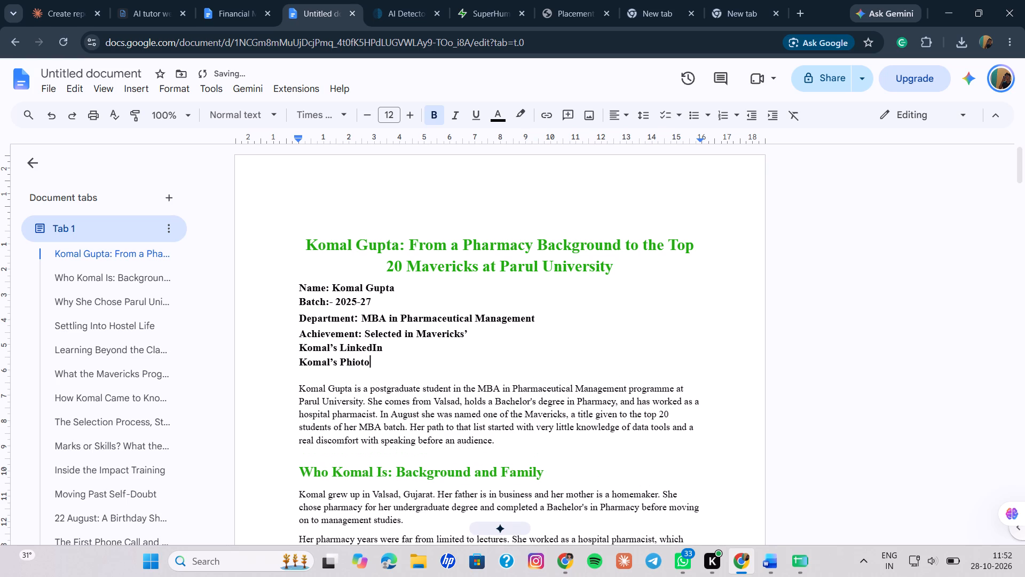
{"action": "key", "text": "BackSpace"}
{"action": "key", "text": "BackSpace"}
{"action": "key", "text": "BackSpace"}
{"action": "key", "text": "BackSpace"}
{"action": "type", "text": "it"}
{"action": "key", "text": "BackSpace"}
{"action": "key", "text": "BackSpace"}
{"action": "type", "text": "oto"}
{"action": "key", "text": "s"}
Switch to the browser window showing the interview document about the AWS Student Builder Group.
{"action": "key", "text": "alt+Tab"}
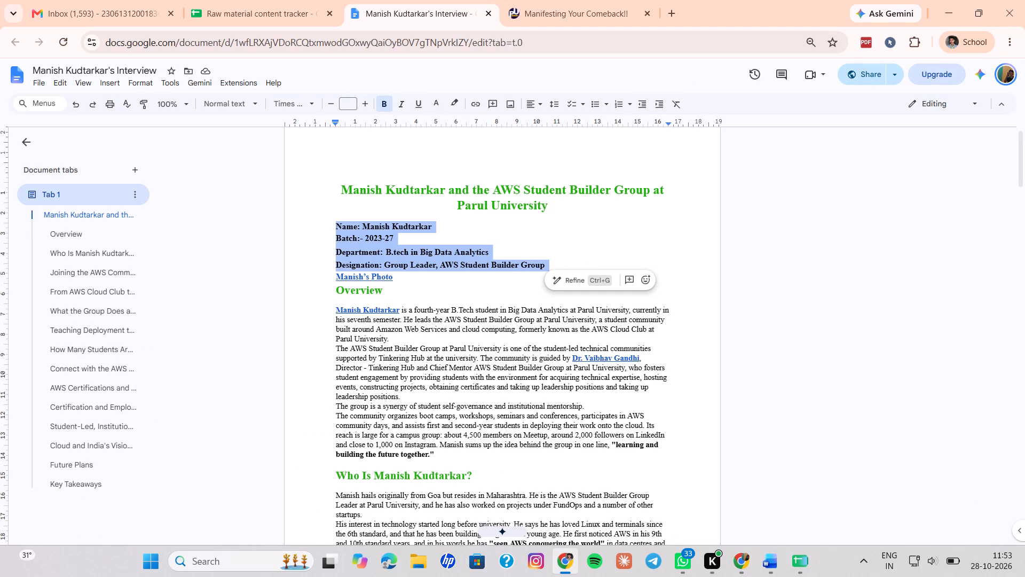
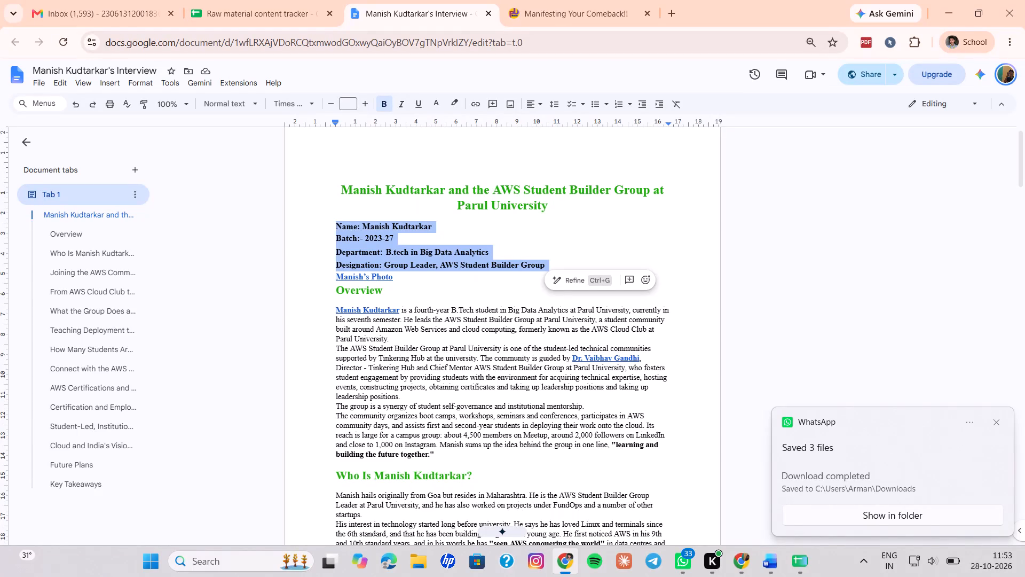
Close the reference interview document and link the "Komal's LinkedIn" line in the student details using the copied link.
{"action": "left_click", "coordinate": [488, 16]}
{"action": "key", "text": "alt+Tab"}
{"action": "key", "text": "alt+Tab"}
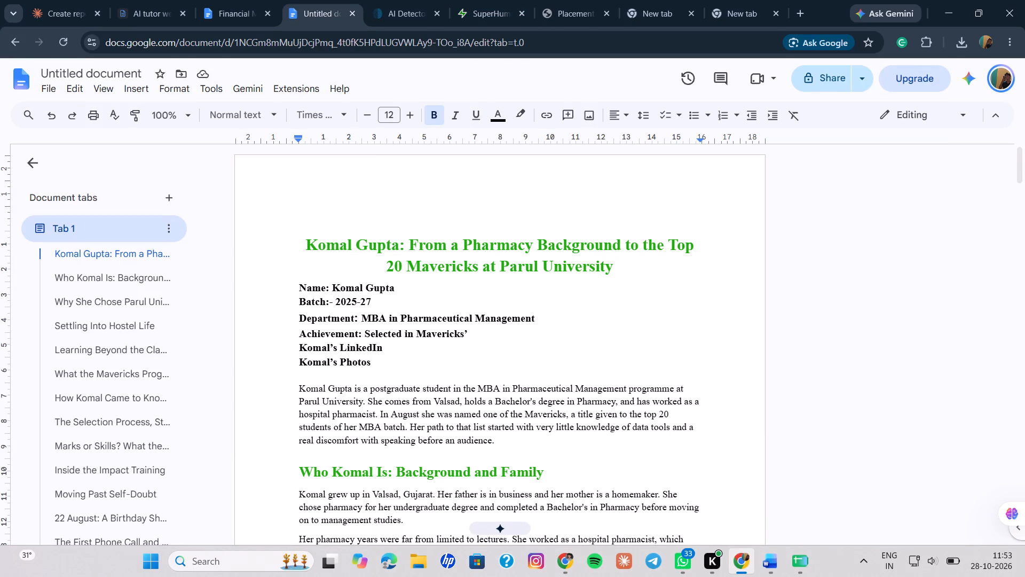
{"action": "left_click_drag", "start_coordinate": [303, 349], "coordinate": [384, 354]}
{"action": "key", "text": "ctrl+k"}
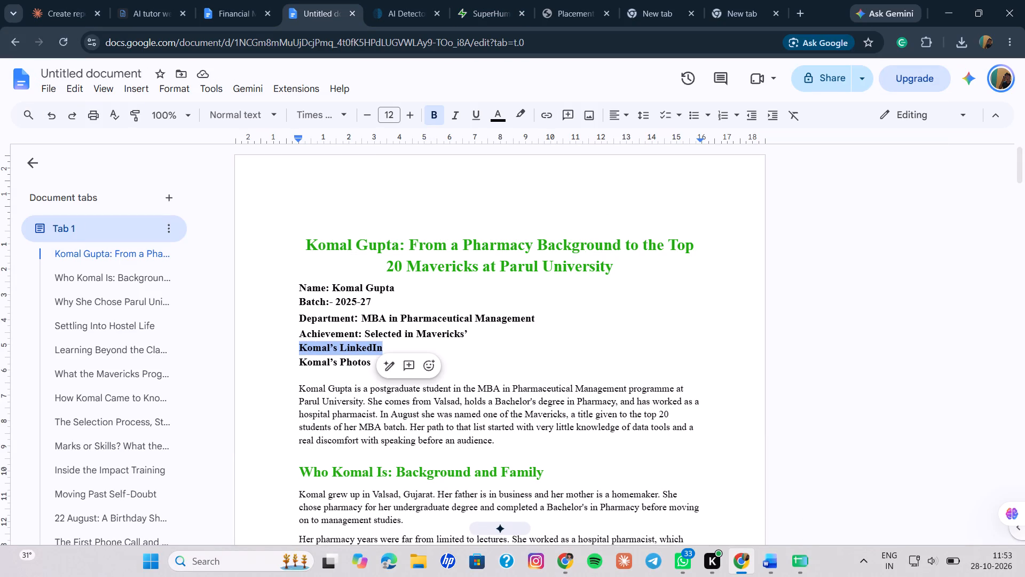
{"action": "key", "text": "ctrl+v"}
{"action": "key", "text": "ctrl+Return"}
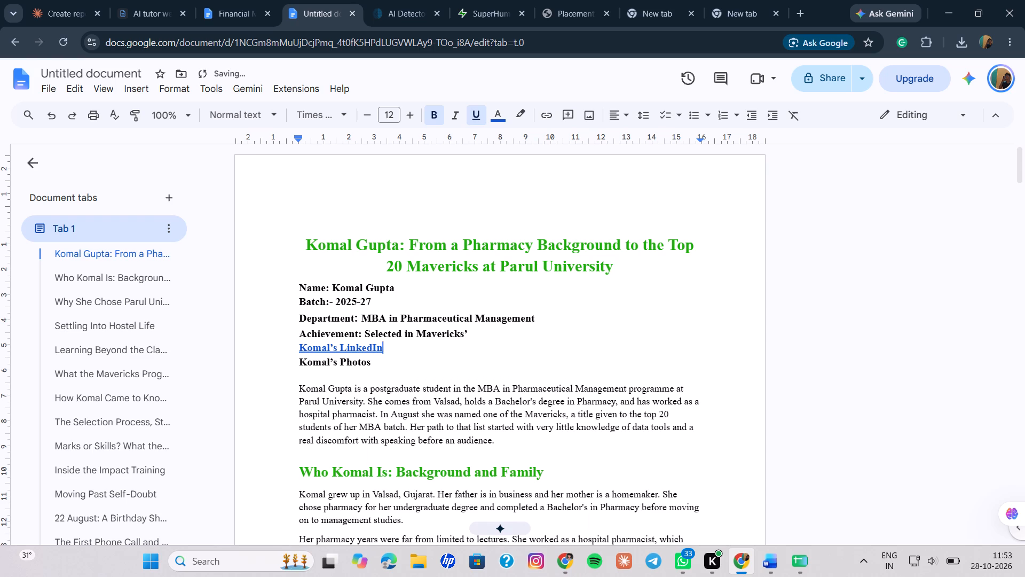
Add the copied link to the student's full name at the start of the opening paragraph.
{"action": "left_click_drag", "start_coordinate": [296, 388], "coordinate": [352, 388]}
{"action": "key", "text": "ctrl+k"}
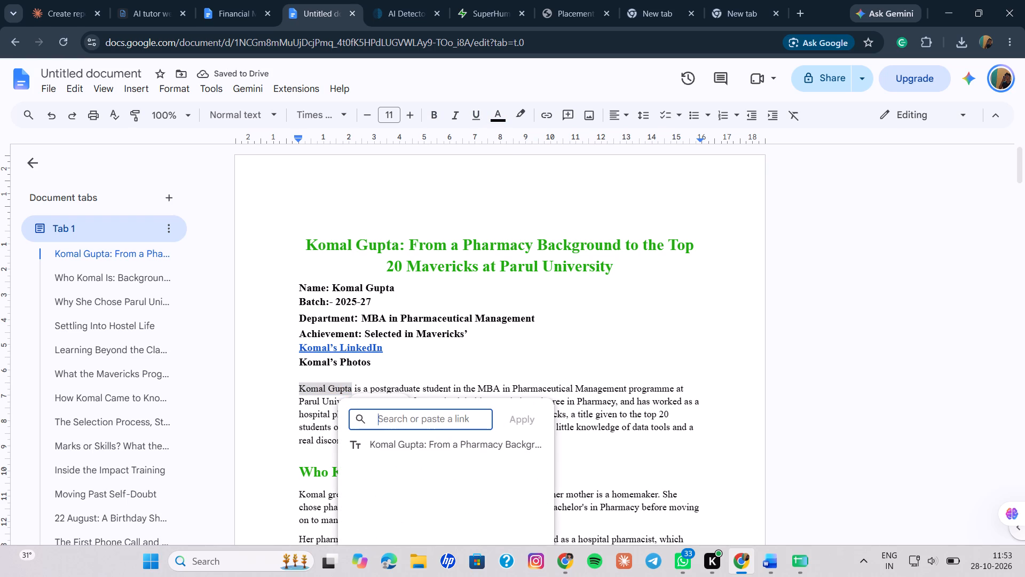
{"action": "key", "text": "ctrl+b"}
{"action": "key", "text": "ctrl+Return"}
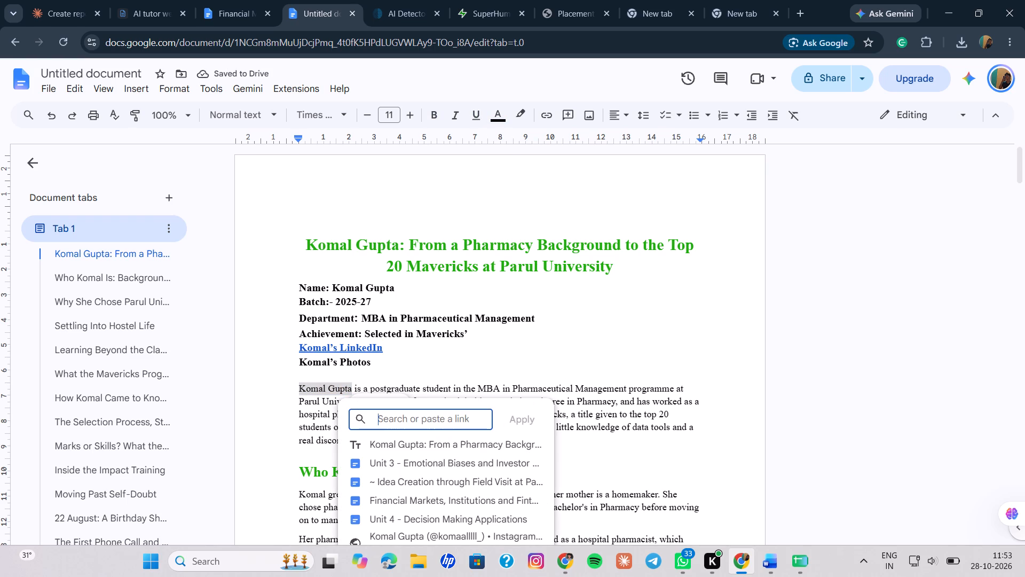
Link the student's name at the start of the introductory paragraph to the copied URL and make it bold.
{"action": "key", "text": "ctrl+v"}
{"action": "key", "text": "ctrl+Return"}
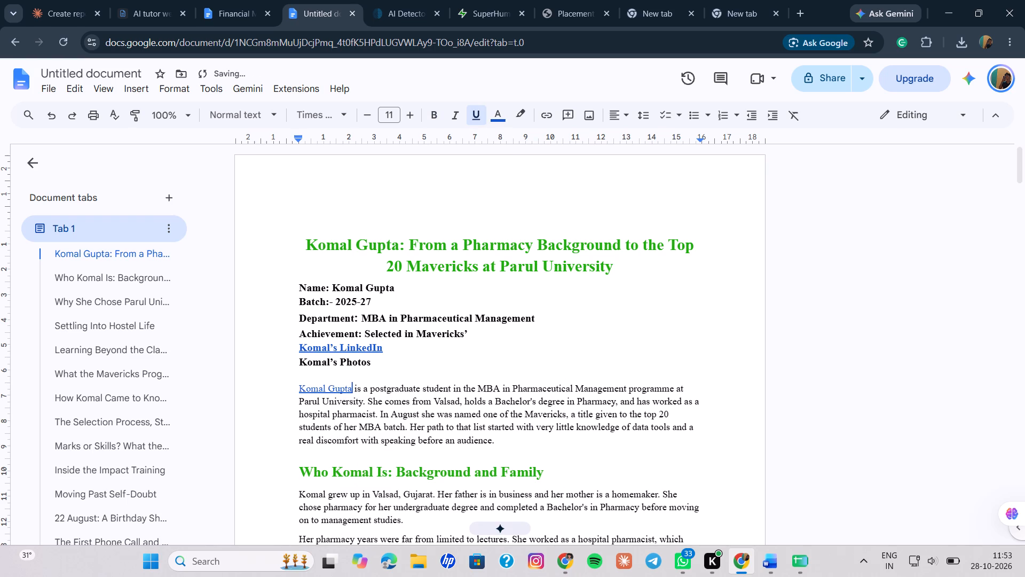
{"action": "left_click_drag", "start_coordinate": [296, 390], "coordinate": [354, 387]}
{"action": "key", "text": "ctrl+b"}
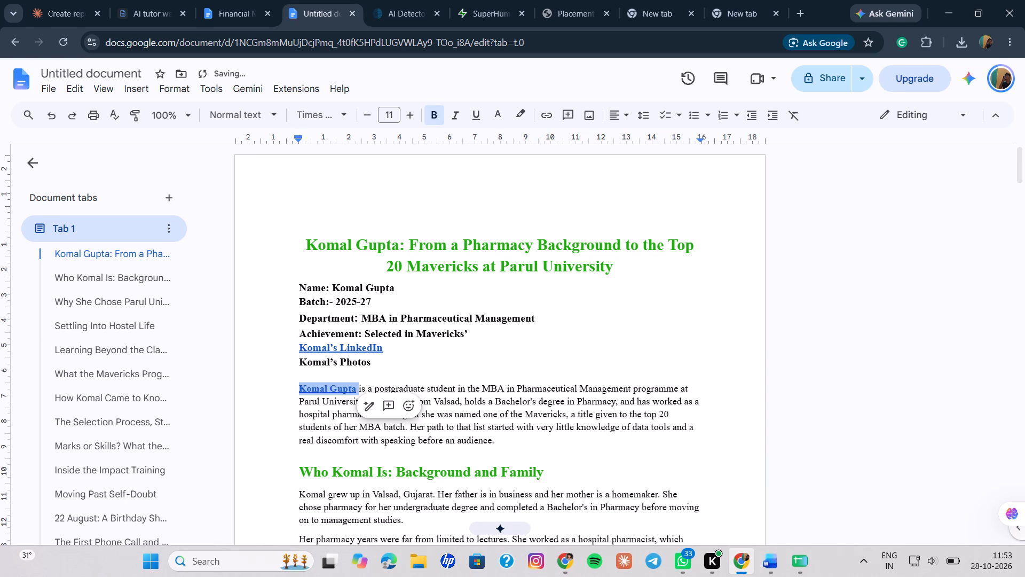
{"action": "left_click", "coordinate": [439, 381]}
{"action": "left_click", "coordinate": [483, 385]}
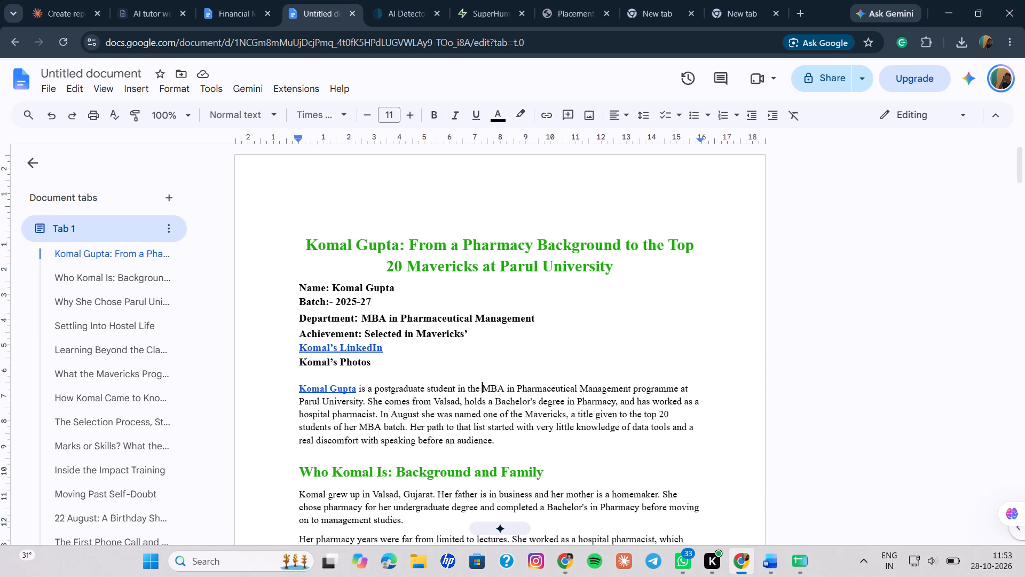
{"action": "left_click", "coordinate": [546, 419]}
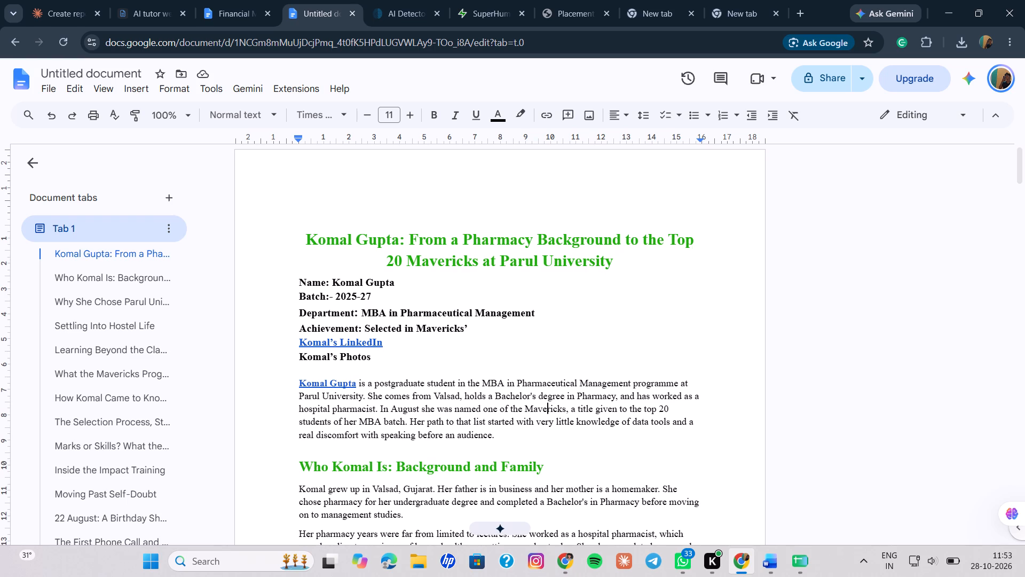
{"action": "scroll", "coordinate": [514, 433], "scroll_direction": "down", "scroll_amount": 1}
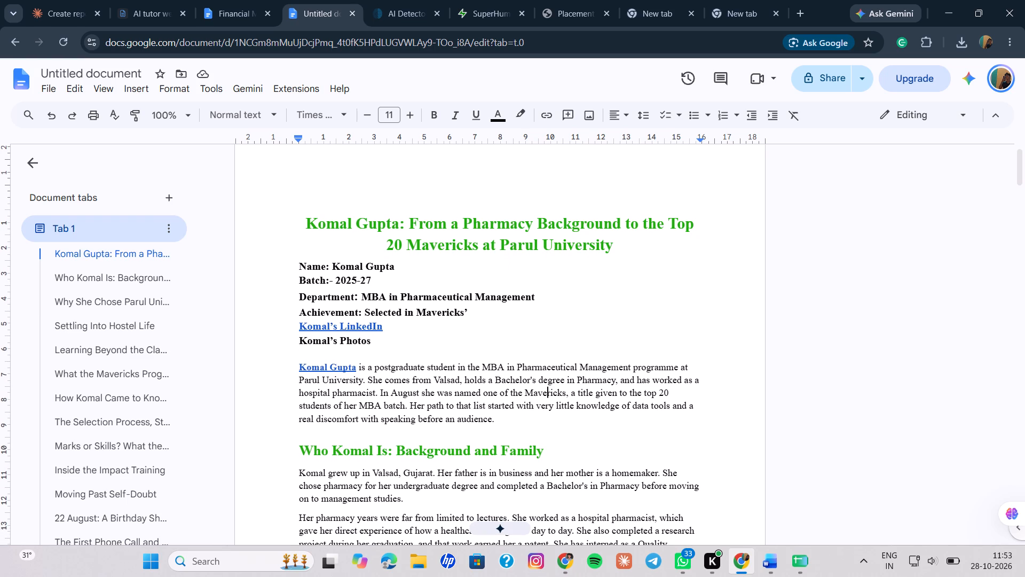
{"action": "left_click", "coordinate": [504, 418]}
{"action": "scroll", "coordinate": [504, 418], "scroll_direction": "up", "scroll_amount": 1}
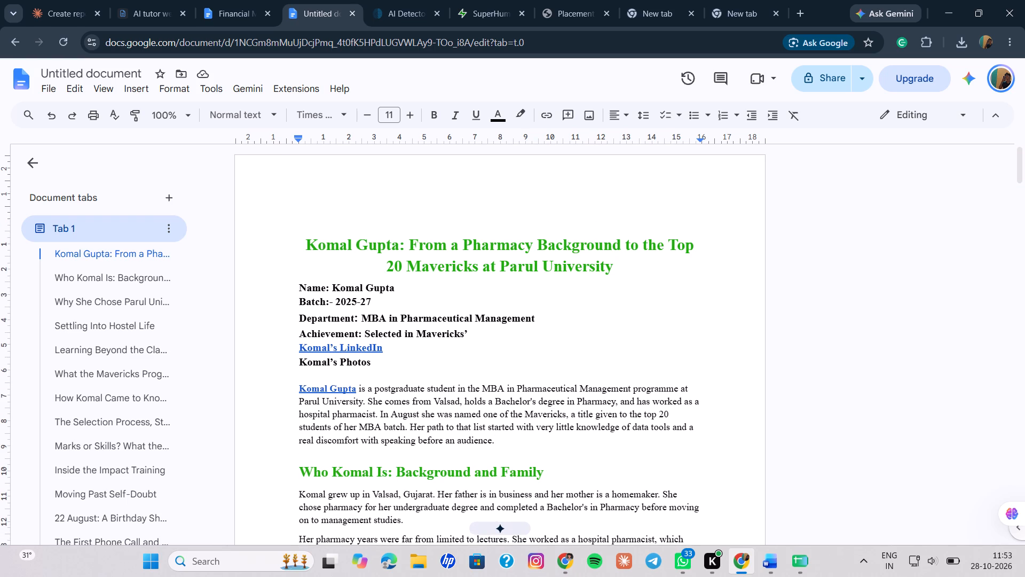
Switch to the browser window with the School profile and open Google Drive in a new tab.
{"action": "left_click", "coordinate": [750, 564]}
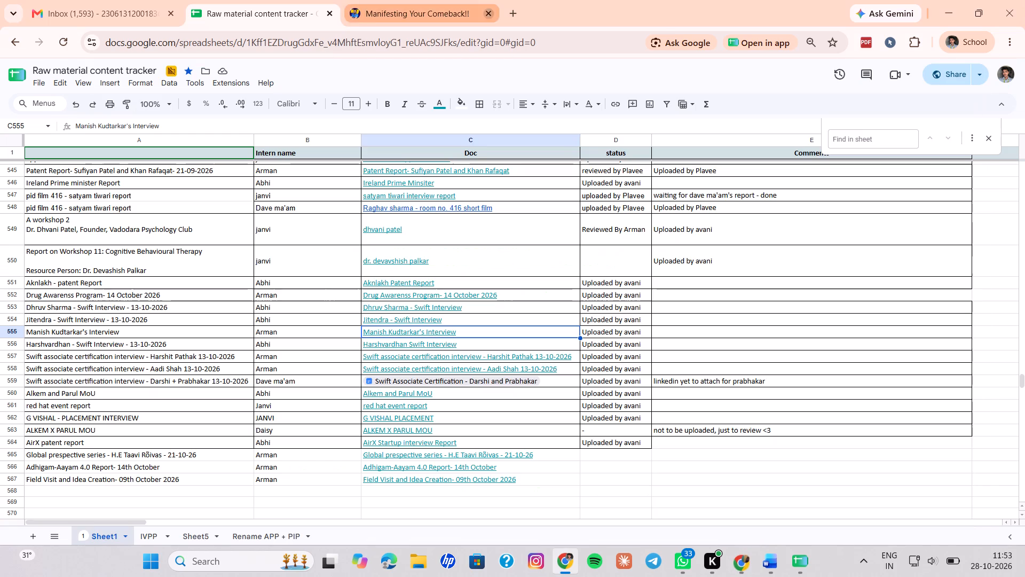
{"action": "left_click", "coordinate": [516, 13]}
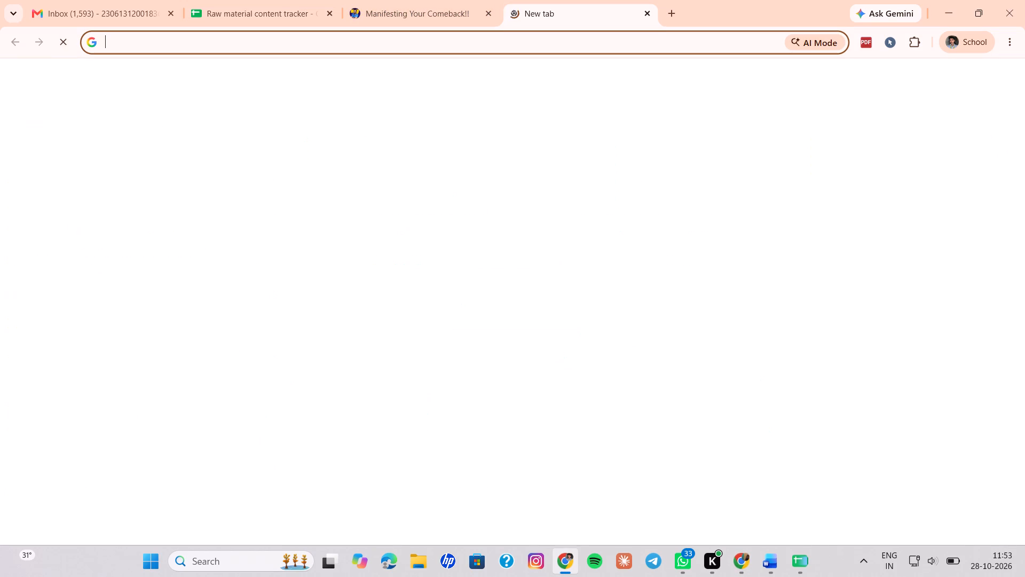
{"action": "left_click", "coordinate": [974, 81]}
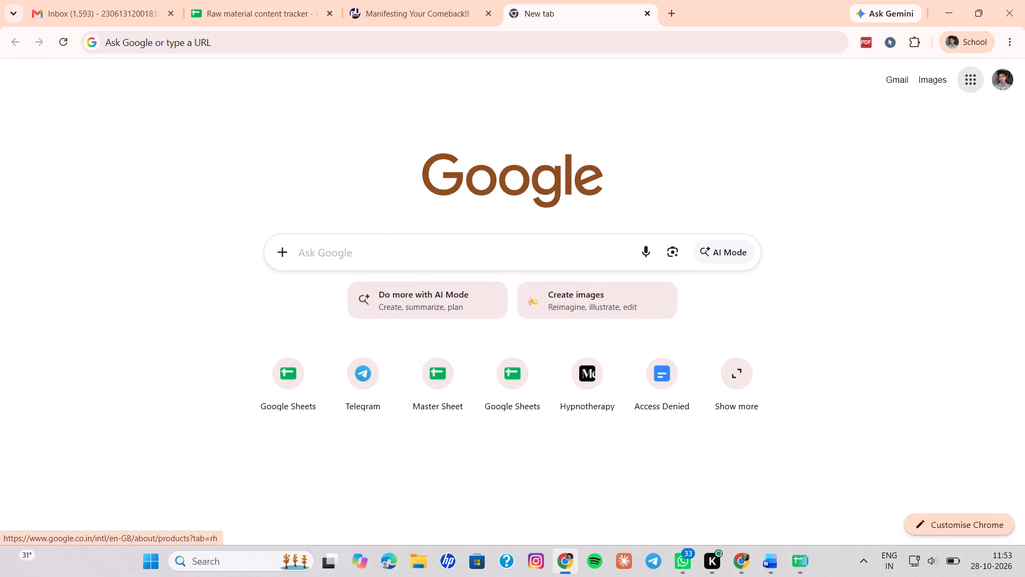
{"action": "left_click", "coordinate": [954, 182]}
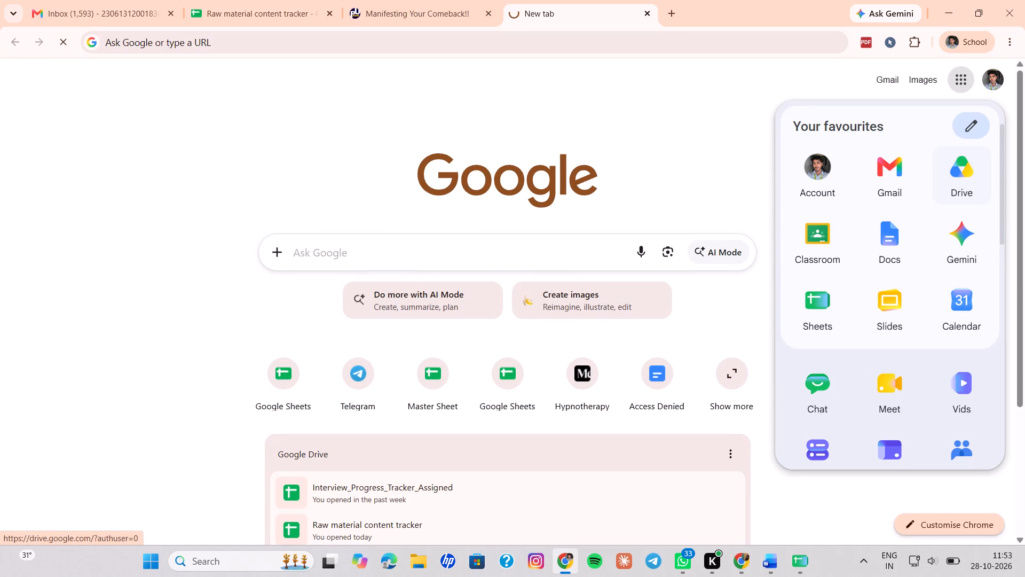
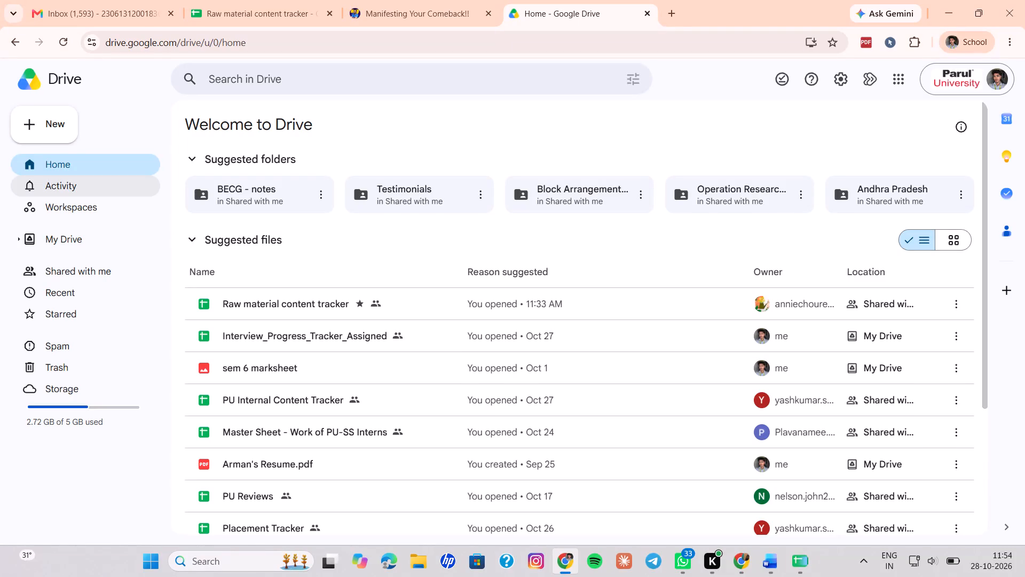
Create a new Drive folder named with the student's full name followed by "Mavericks".
{"action": "left_click", "coordinate": [58, 133]}
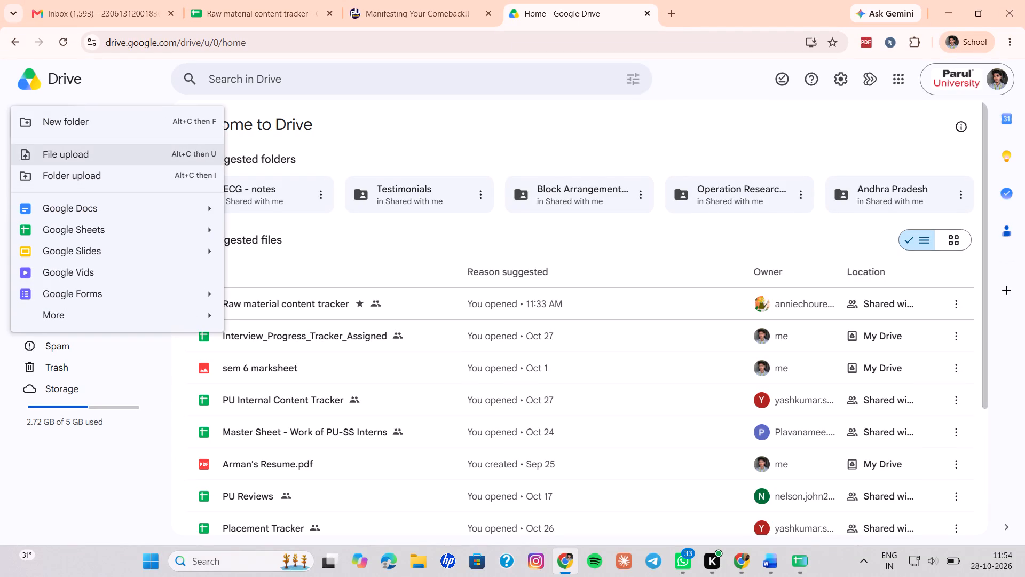
{"action": "left_click", "coordinate": [85, 129]}
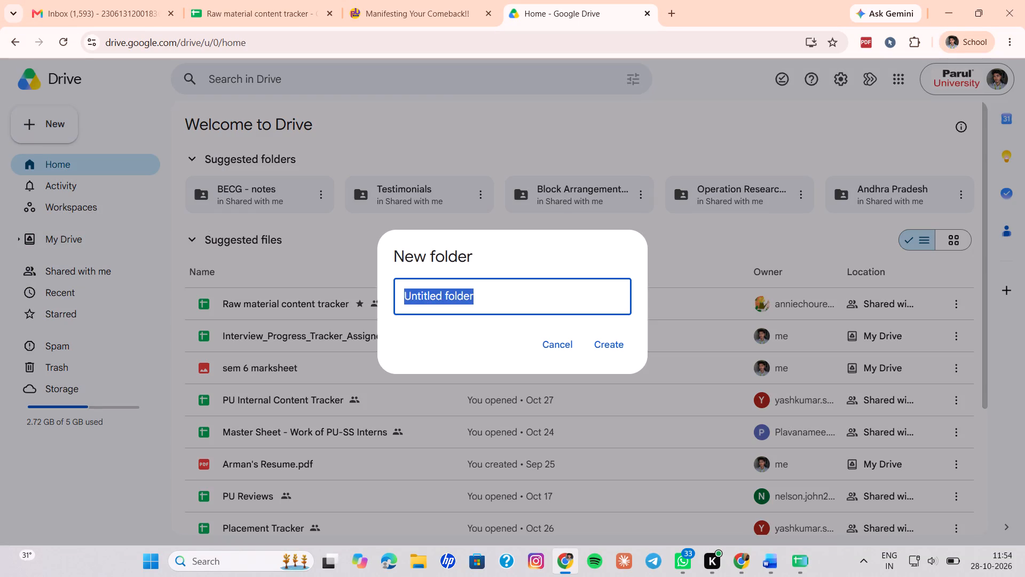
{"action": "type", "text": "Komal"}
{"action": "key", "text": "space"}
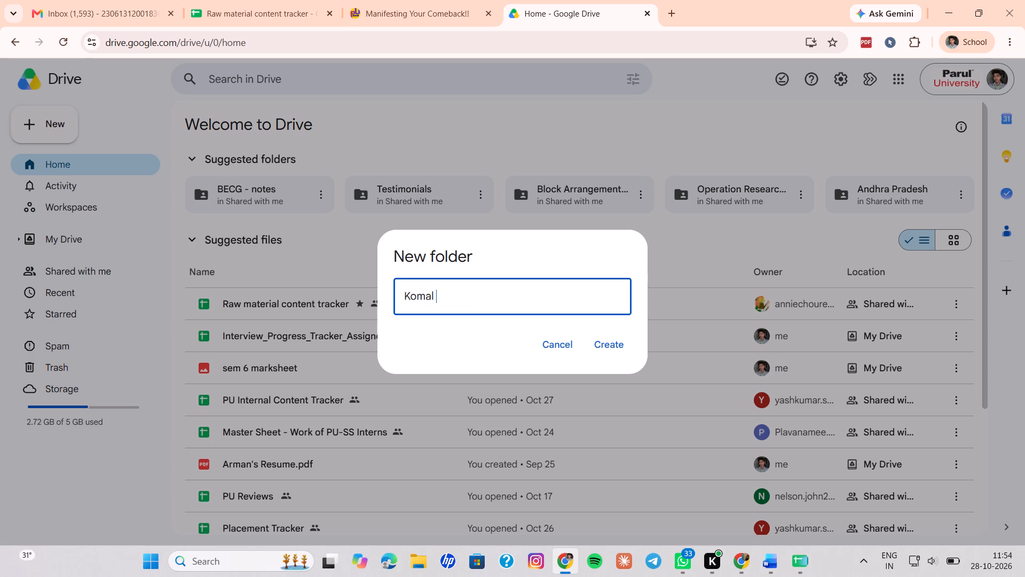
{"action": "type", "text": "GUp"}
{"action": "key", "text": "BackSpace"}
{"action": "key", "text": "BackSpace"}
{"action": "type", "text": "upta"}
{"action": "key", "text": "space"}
Finish naming the new Drive folder with the student's full name followed by "Mavericks", create it and open it.
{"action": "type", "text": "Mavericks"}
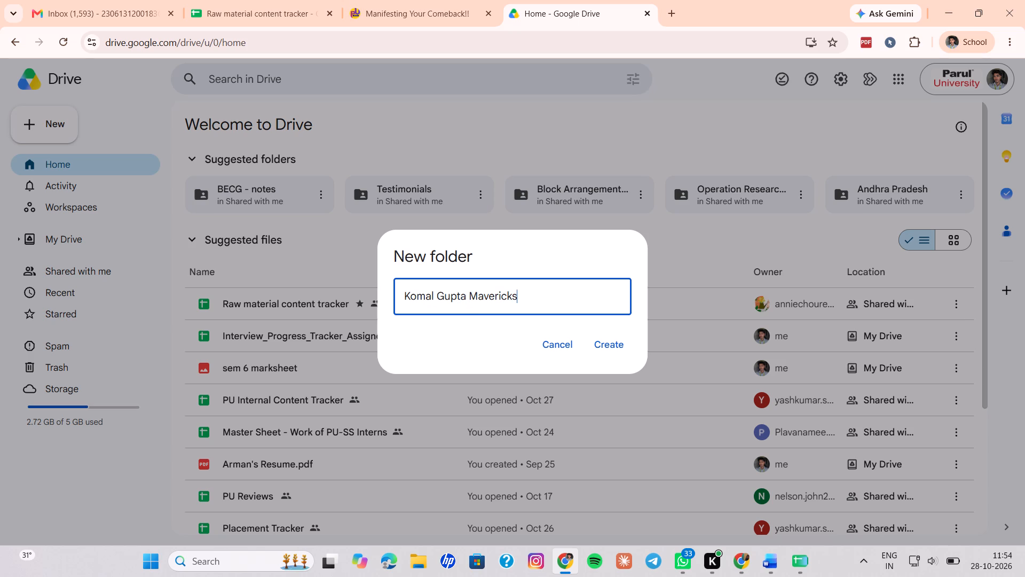
{"action": "left_click", "coordinate": [601, 348]}
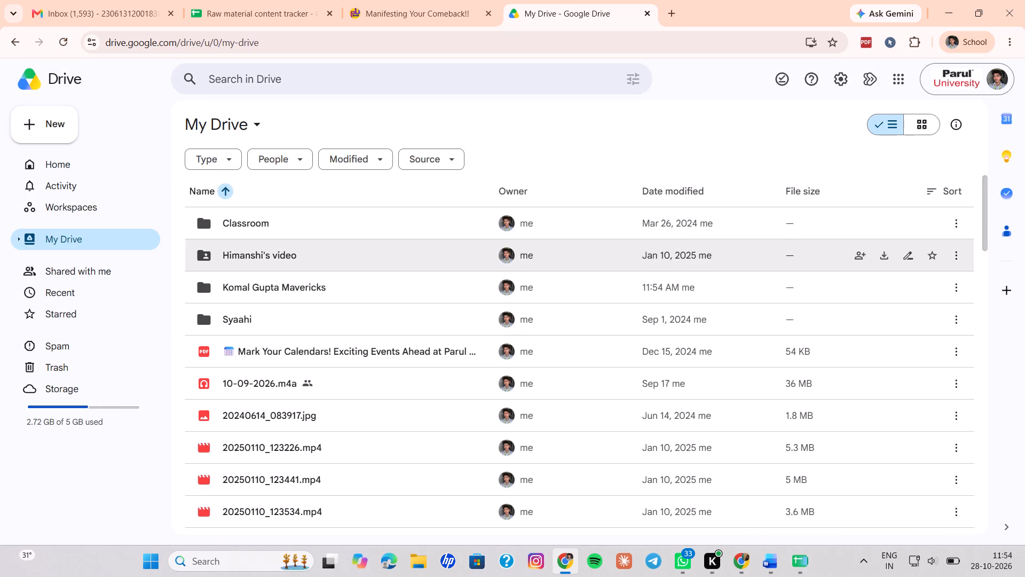
{"action": "triple_click", "coordinate": [305, 290]}
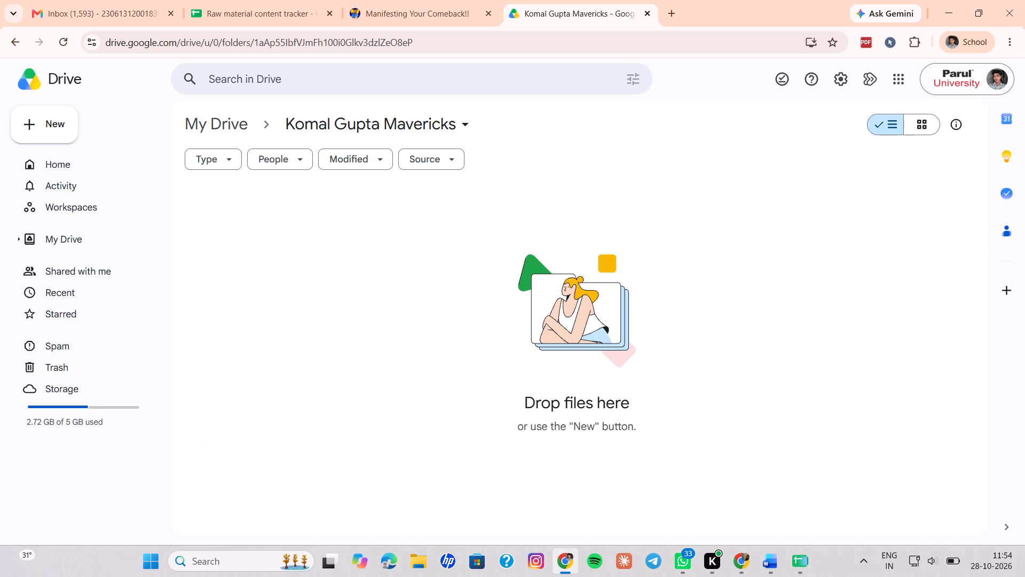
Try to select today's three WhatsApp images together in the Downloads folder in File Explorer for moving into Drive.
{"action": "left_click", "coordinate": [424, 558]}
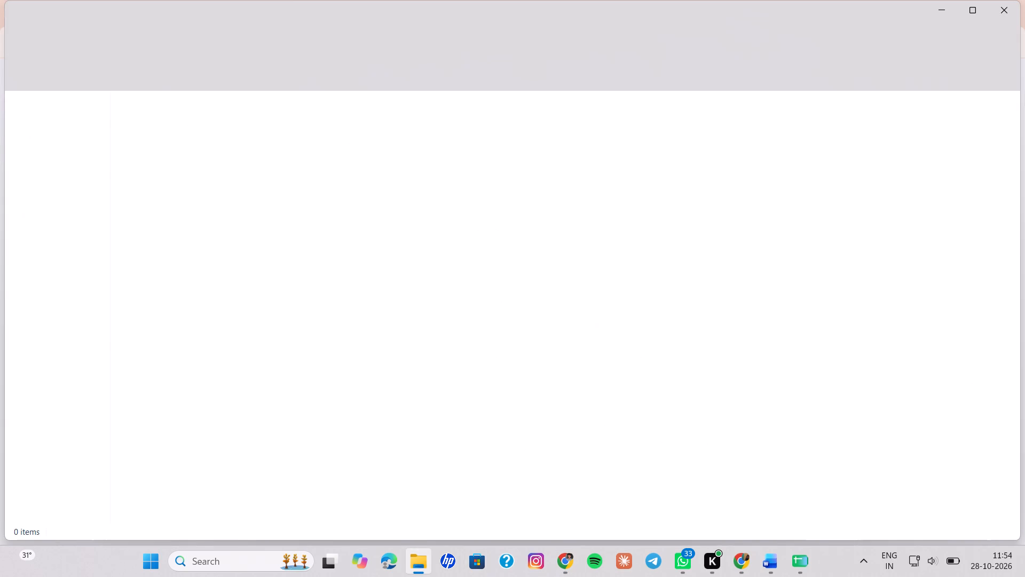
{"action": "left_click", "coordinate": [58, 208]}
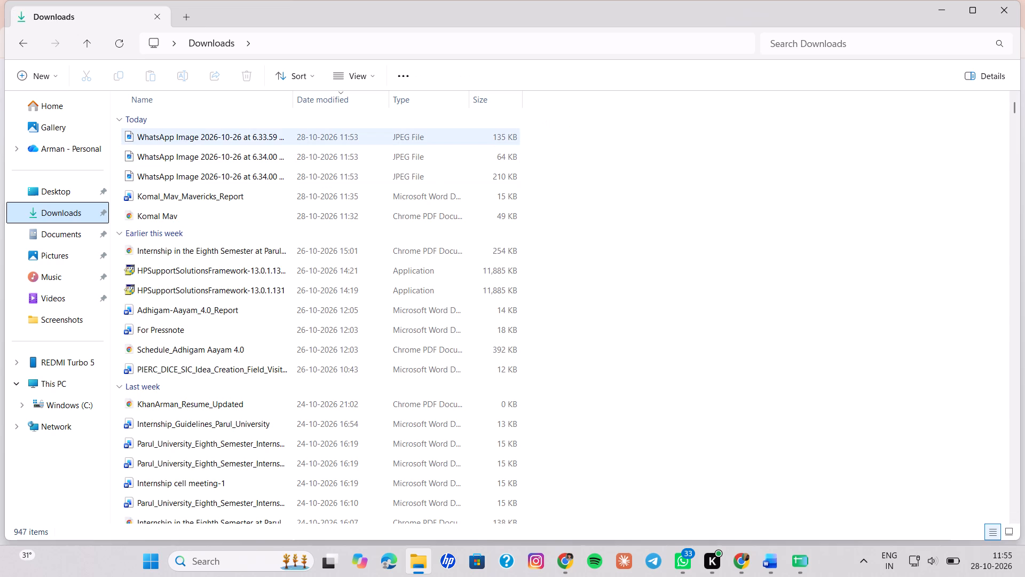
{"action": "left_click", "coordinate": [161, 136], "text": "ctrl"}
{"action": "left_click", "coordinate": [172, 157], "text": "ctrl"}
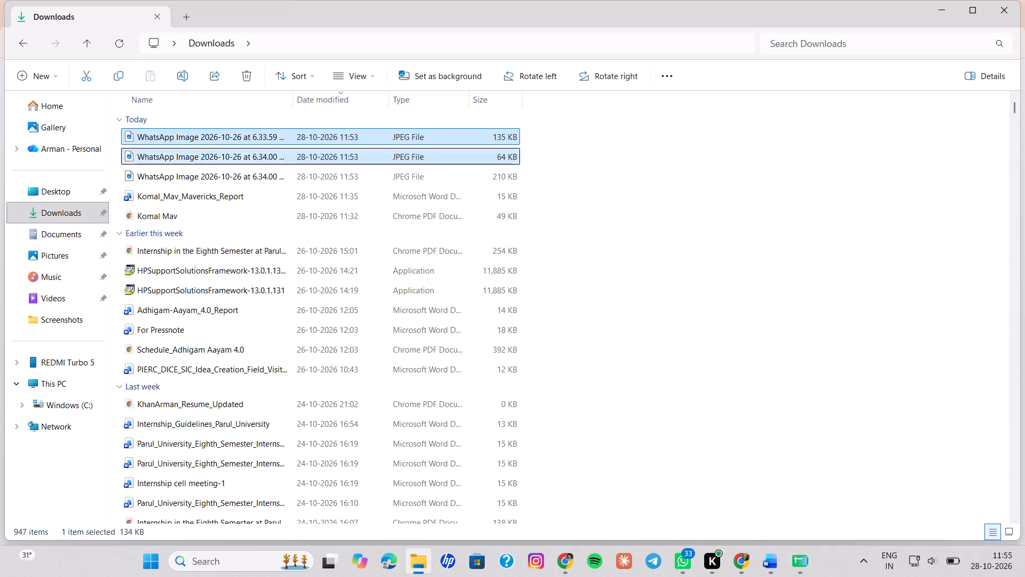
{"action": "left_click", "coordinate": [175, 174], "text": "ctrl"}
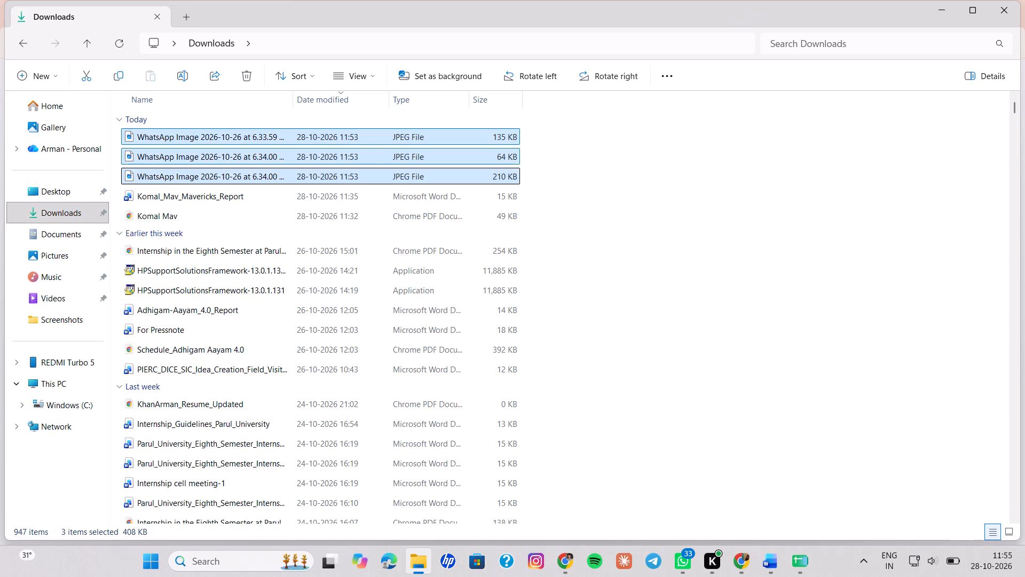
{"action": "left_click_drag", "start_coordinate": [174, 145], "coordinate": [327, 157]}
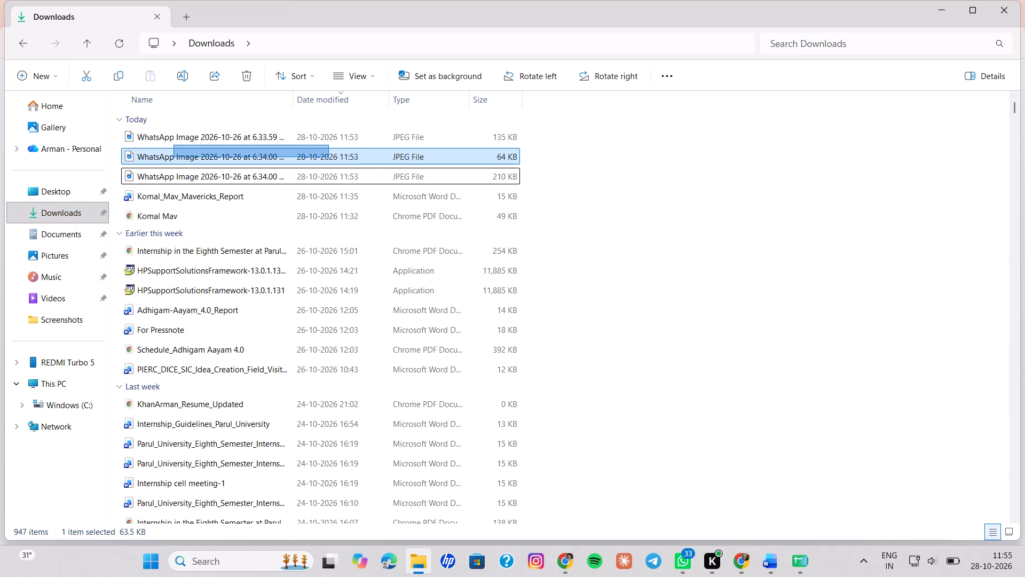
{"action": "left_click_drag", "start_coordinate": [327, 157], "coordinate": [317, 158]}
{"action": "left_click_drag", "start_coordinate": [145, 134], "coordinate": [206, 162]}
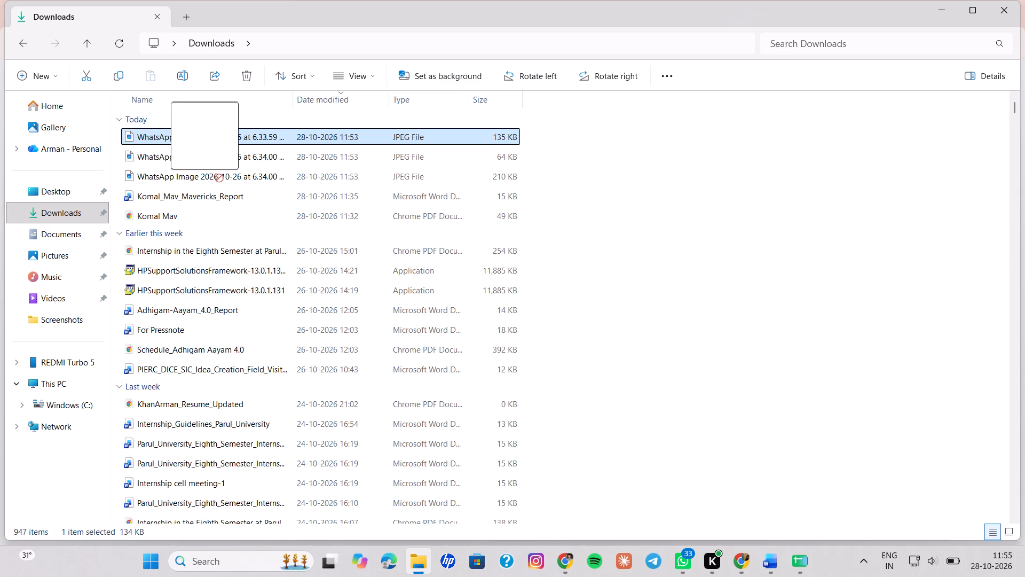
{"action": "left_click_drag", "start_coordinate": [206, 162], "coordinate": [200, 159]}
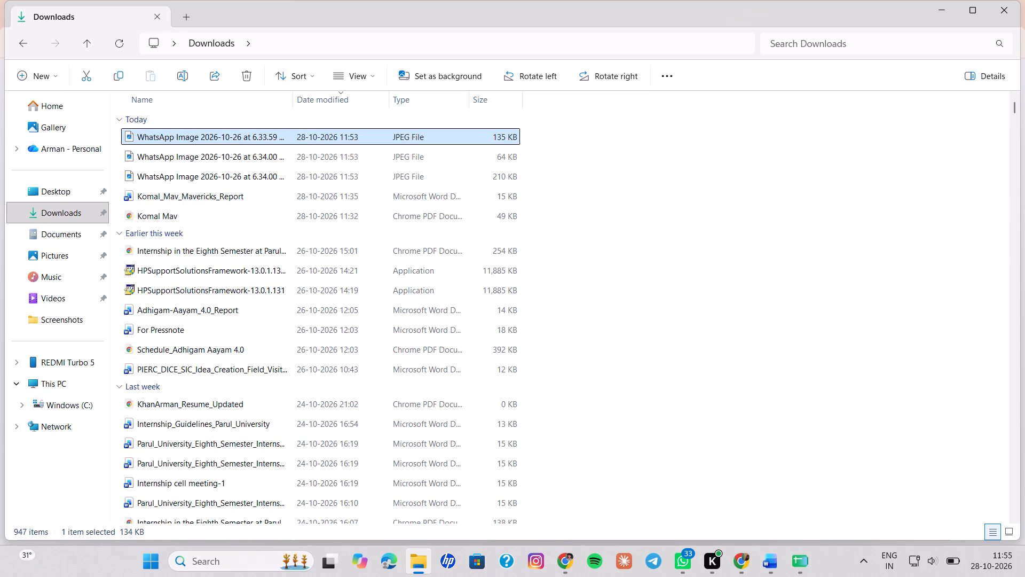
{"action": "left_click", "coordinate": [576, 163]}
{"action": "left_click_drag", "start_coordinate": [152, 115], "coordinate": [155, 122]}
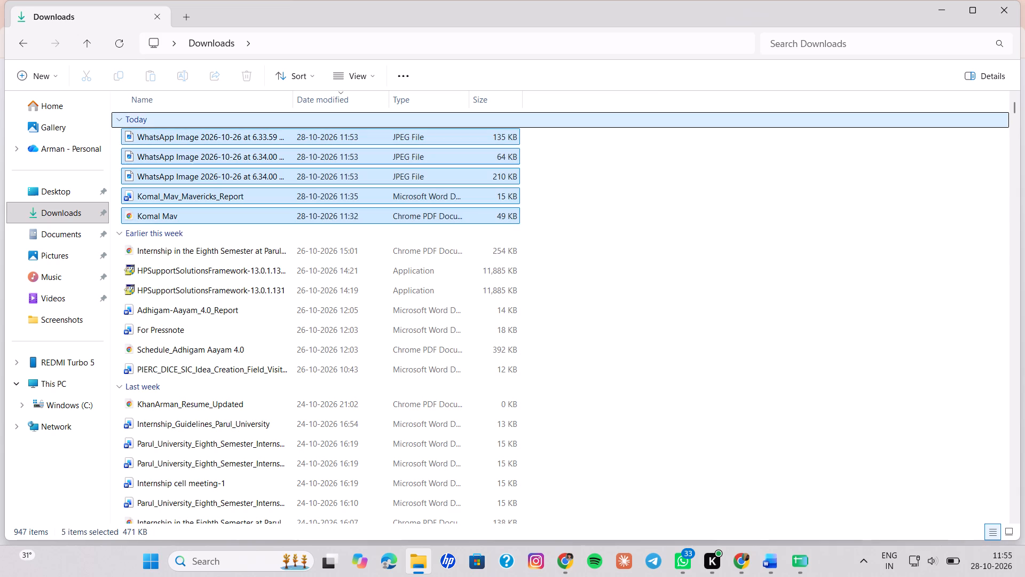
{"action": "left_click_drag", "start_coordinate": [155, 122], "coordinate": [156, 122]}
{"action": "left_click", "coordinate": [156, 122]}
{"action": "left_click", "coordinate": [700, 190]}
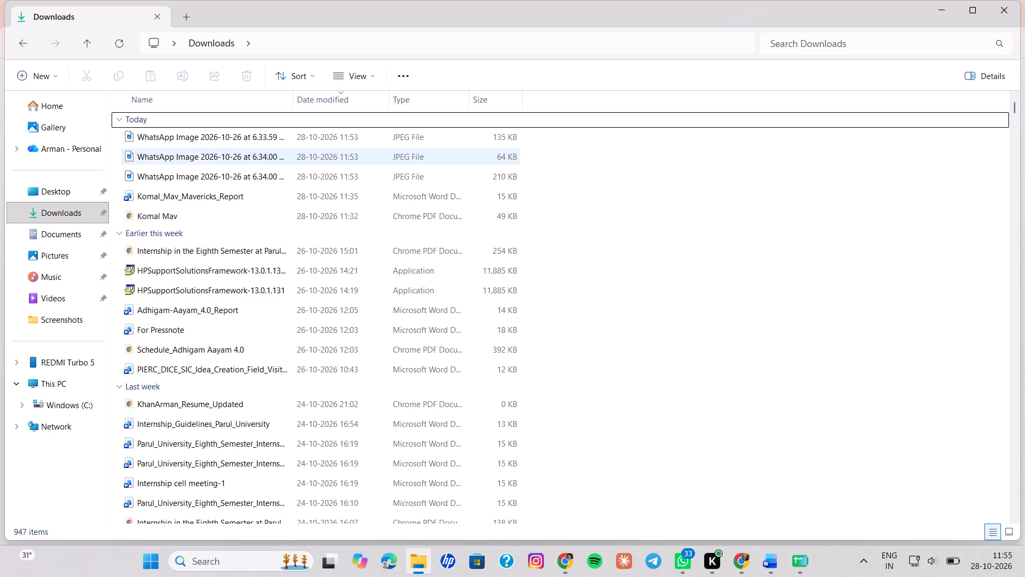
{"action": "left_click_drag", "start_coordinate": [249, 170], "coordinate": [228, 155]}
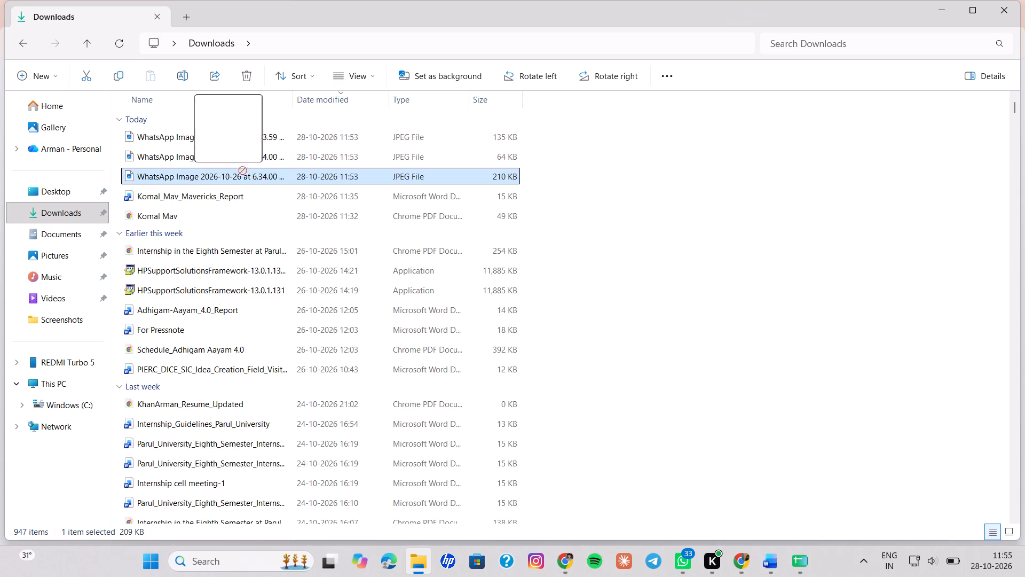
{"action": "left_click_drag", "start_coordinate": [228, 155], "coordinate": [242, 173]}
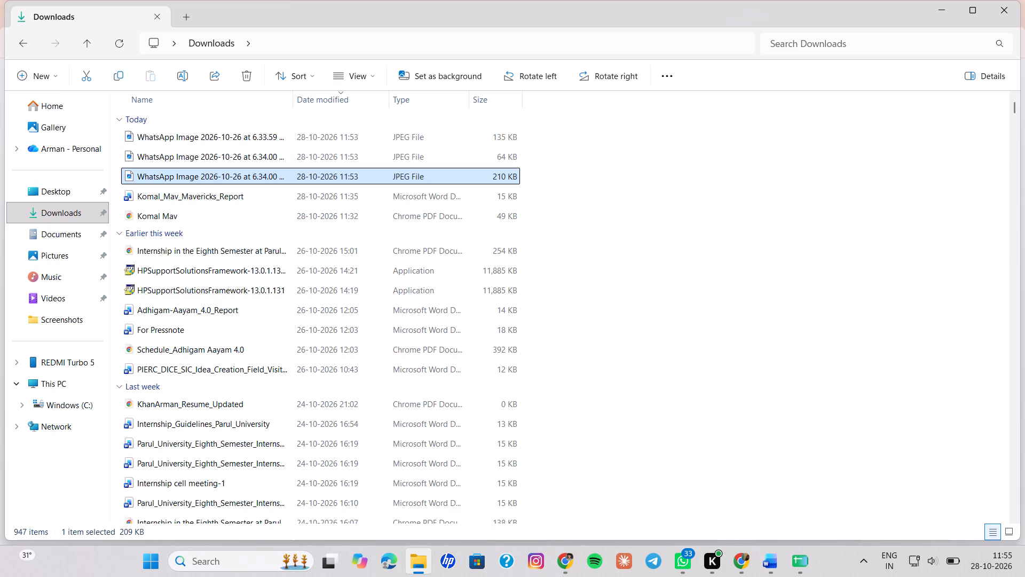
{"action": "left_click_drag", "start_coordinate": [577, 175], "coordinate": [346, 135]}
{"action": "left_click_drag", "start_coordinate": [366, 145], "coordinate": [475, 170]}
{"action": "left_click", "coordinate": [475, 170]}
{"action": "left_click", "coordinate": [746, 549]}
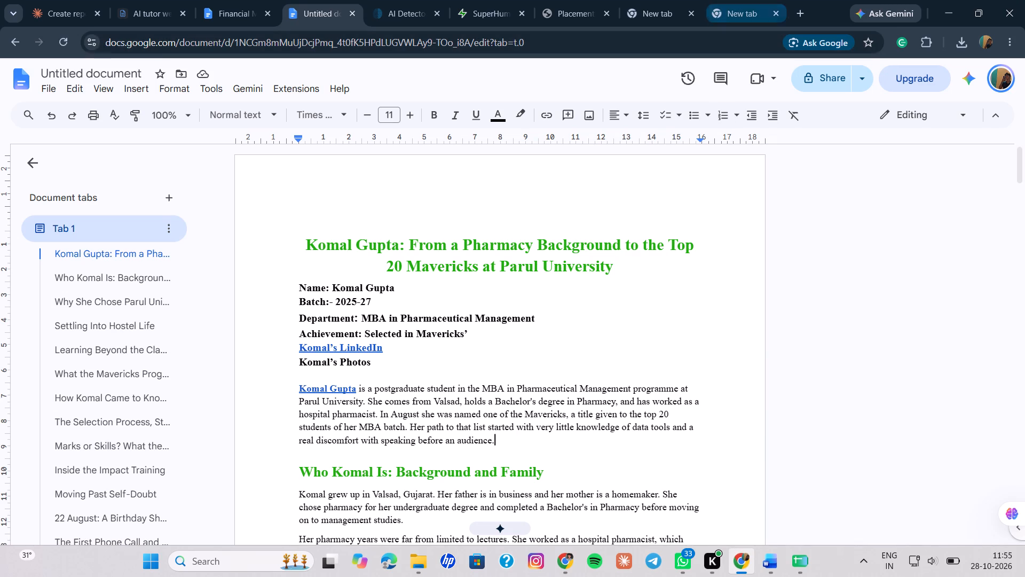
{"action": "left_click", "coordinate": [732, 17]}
Upload today's three WhatsApp images from Downloads into the student's Mavericks folder in Google Drive.
{"action": "left_click", "coordinate": [571, 556]}
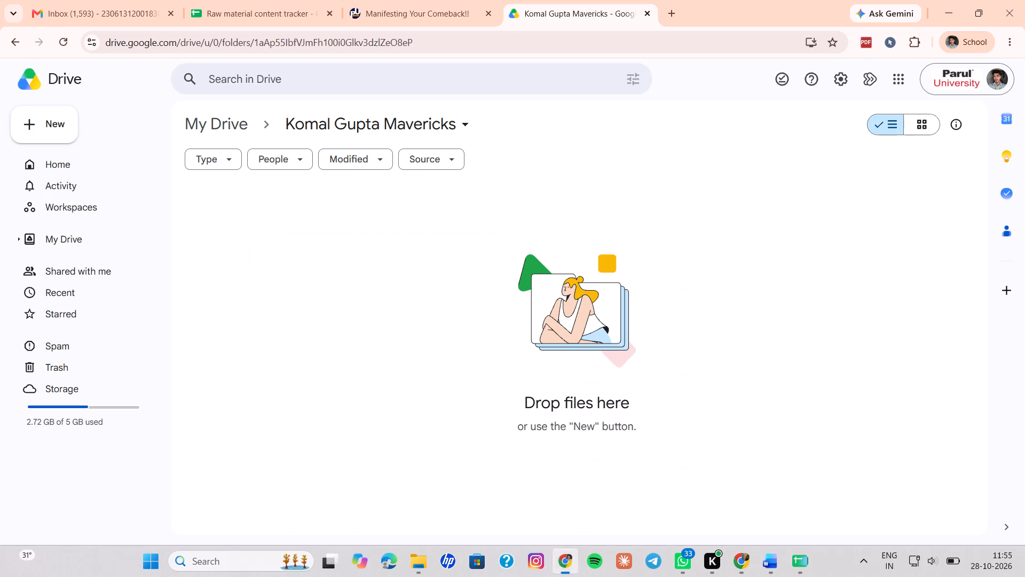
{"action": "left_click", "coordinate": [49, 130]}
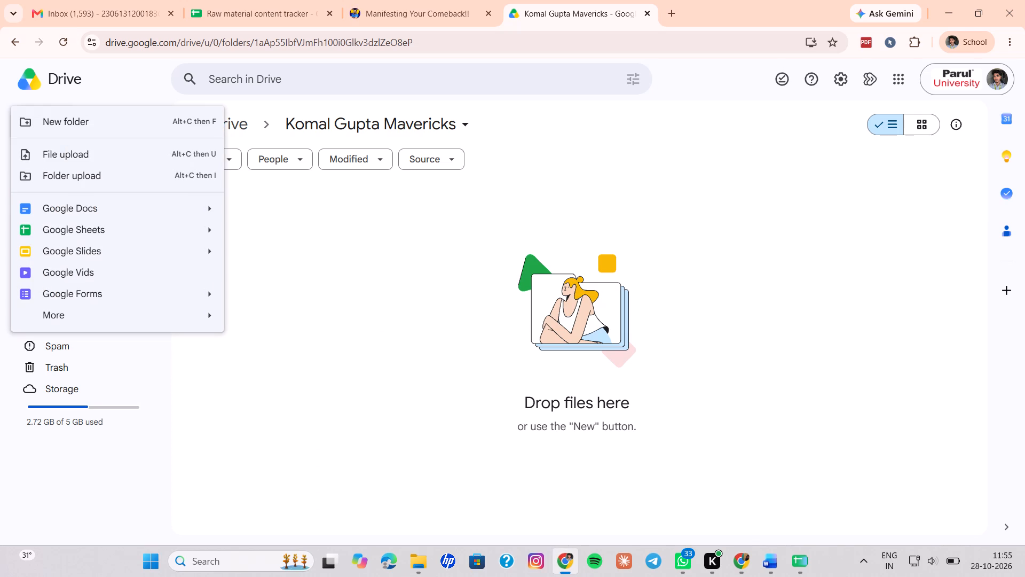
{"action": "left_click", "coordinate": [66, 152]}
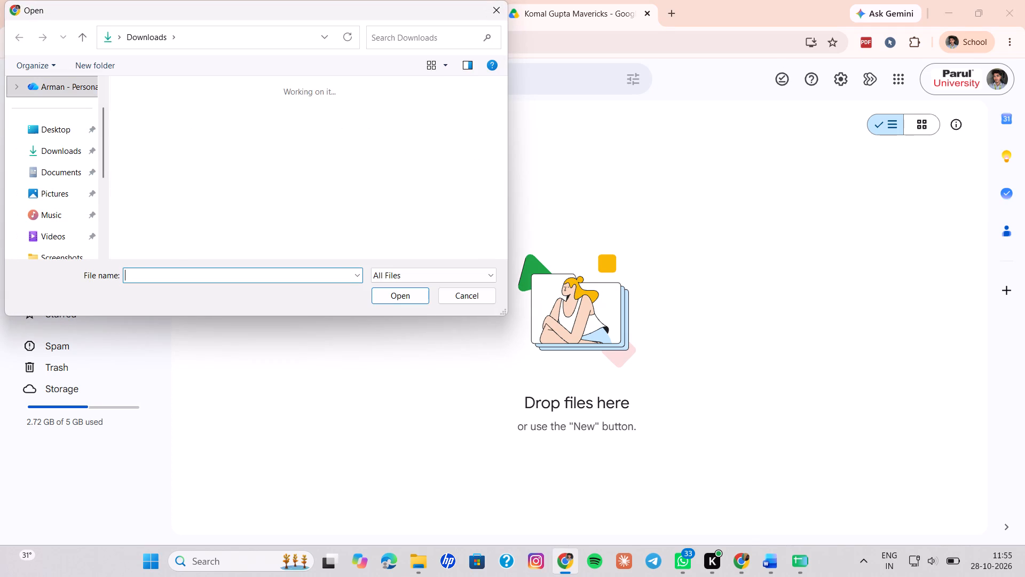
{"action": "left_click", "coordinate": [49, 149]}
{"action": "left_click", "coordinate": [195, 110]}
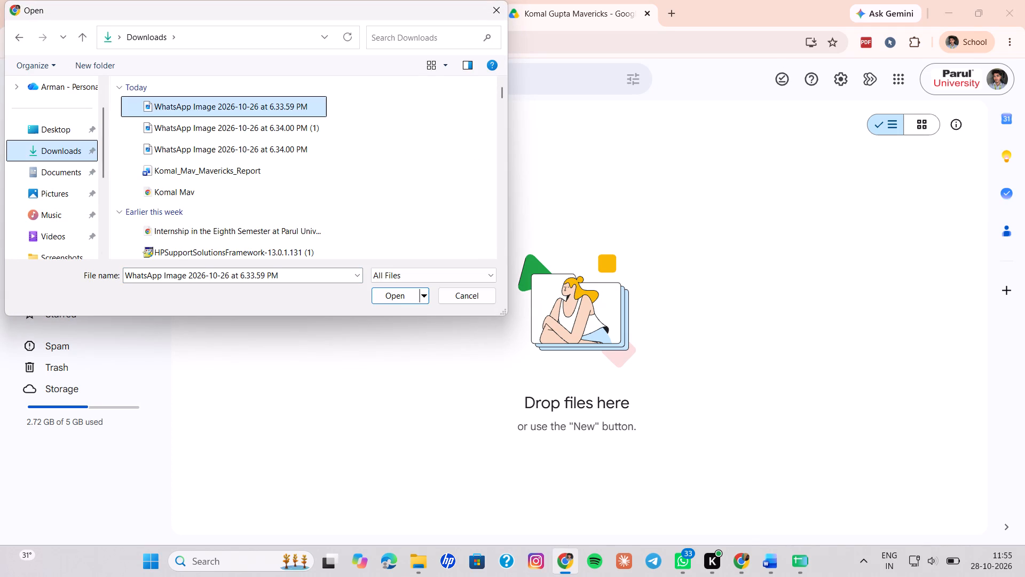
{"action": "key", "text": "shift+Down"}
{"action": "key", "text": "shift+Down"}
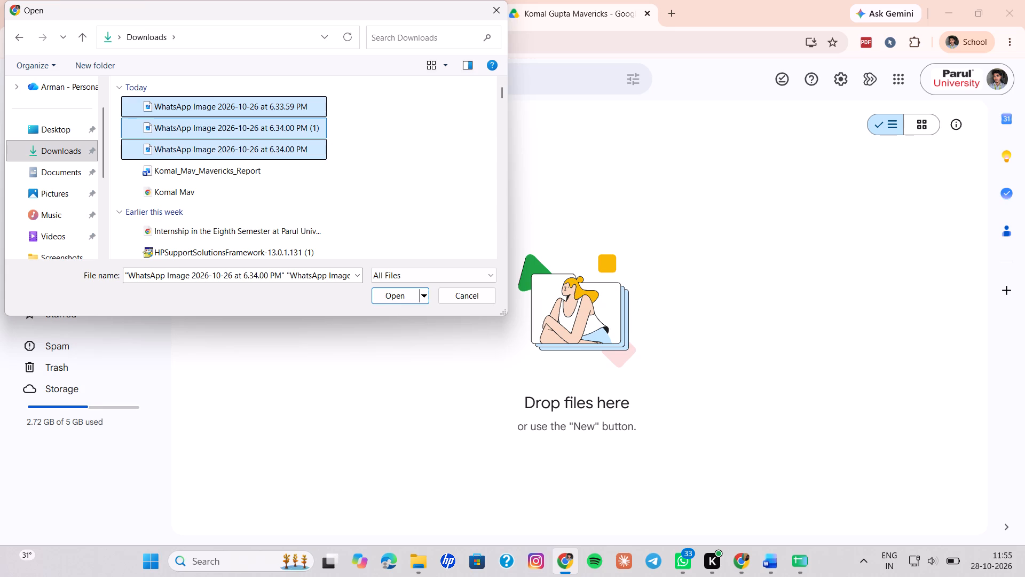
{"action": "left_click", "coordinate": [396, 302]}
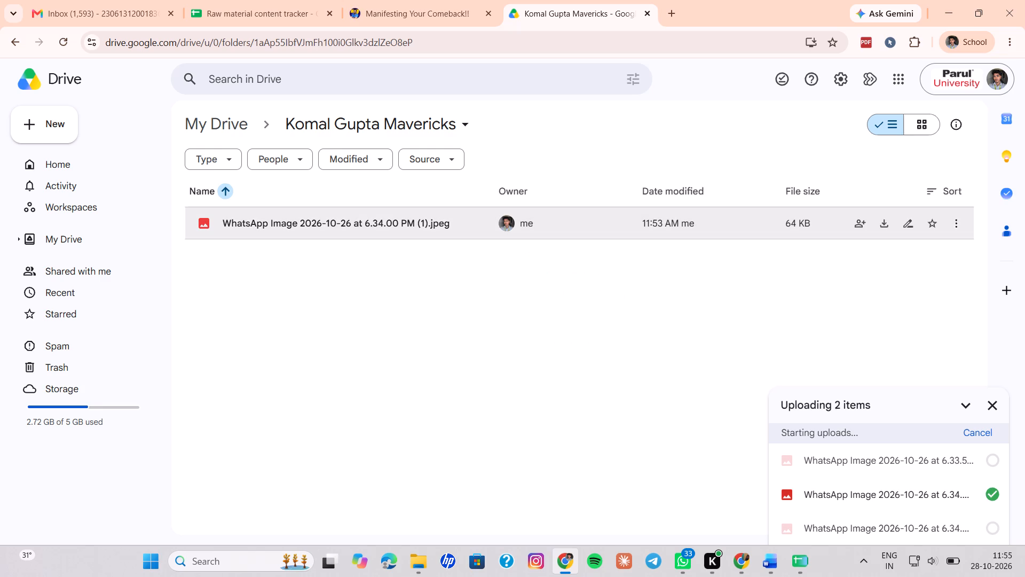
Open the available actions for the uploaded image "WhatsApp Image 2026-10-26 at 6.34.00 PM (1).jpeg".
{"action": "left_click", "coordinate": [957, 220]}
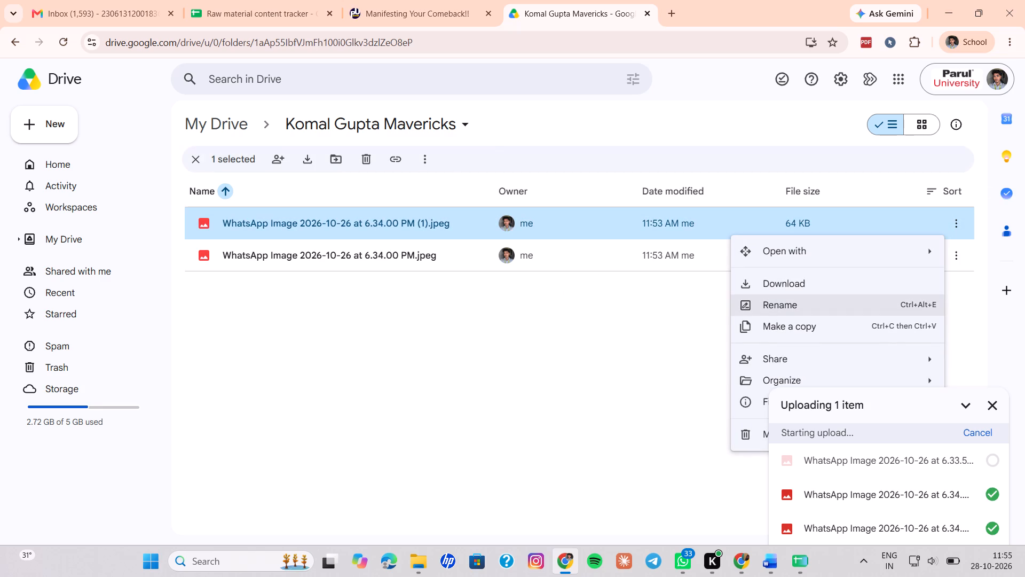
Rename the uploaded photos: the 6.34.00 PM (1) image as 01.jpeg, the 6.33.59 PM image as 02.jpeg, and the 6.34.00 PM image as 03.jpeg.
{"action": "left_click", "coordinate": [792, 314]}
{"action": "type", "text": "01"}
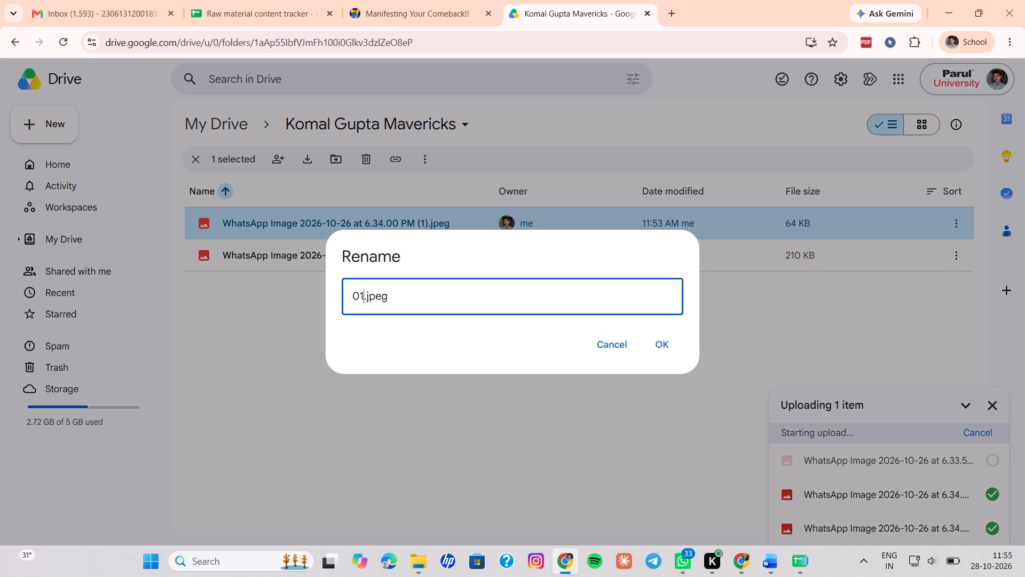
{"action": "left_click", "coordinate": [661, 352]}
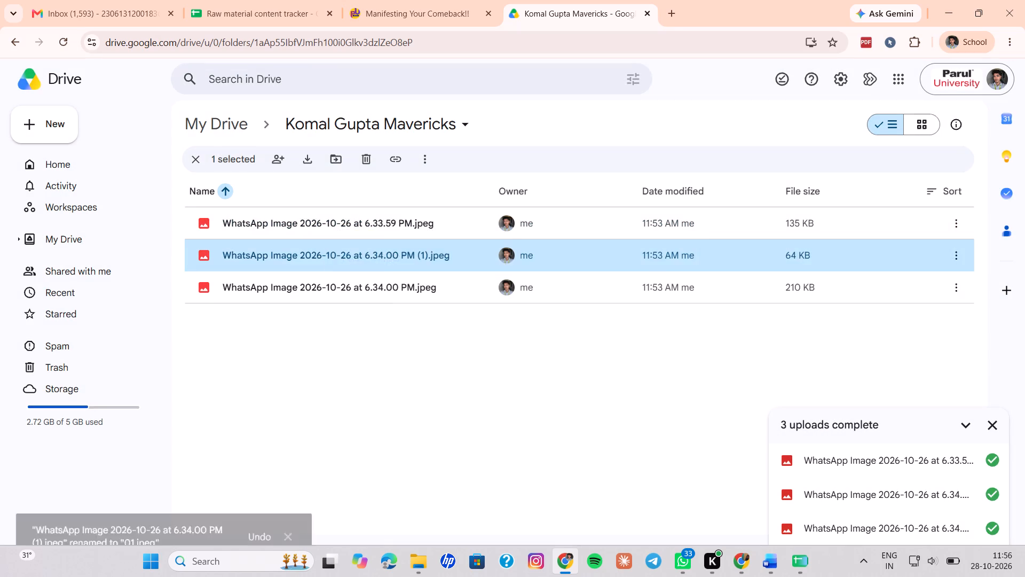
{"action": "left_click", "coordinate": [960, 257]}
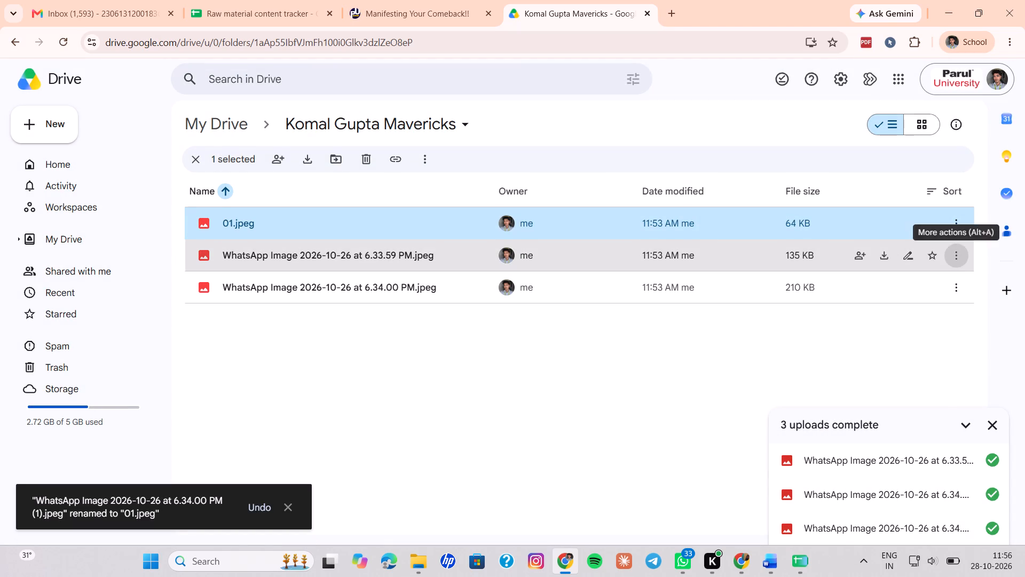
{"action": "left_click", "coordinate": [775, 333]}
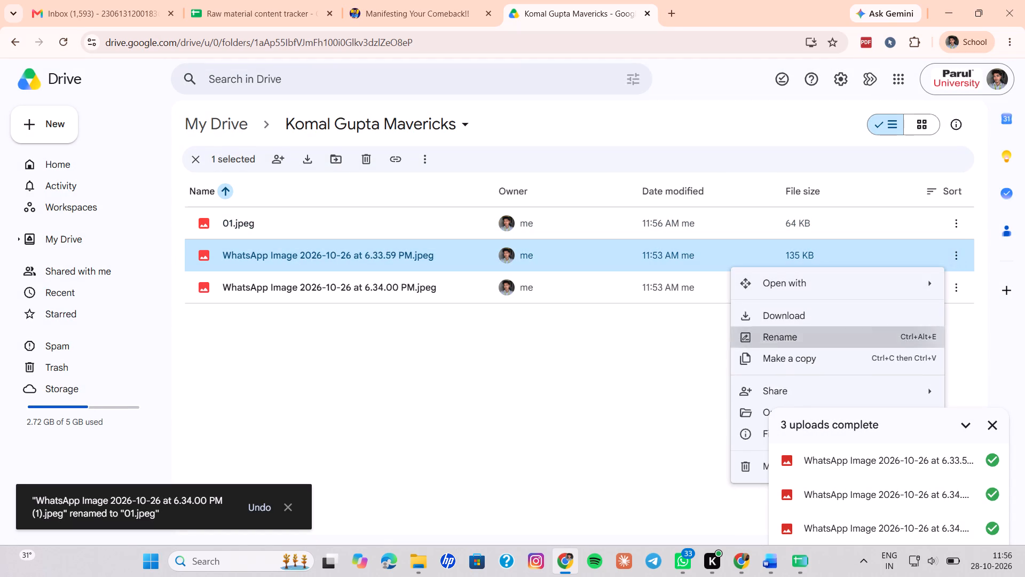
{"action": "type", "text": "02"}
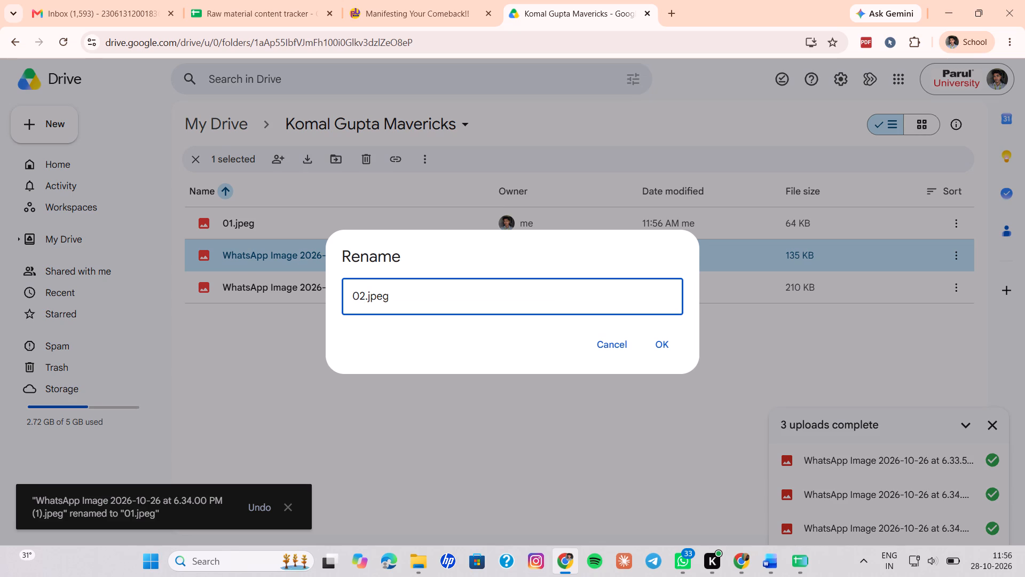
{"action": "left_click", "coordinate": [648, 345]}
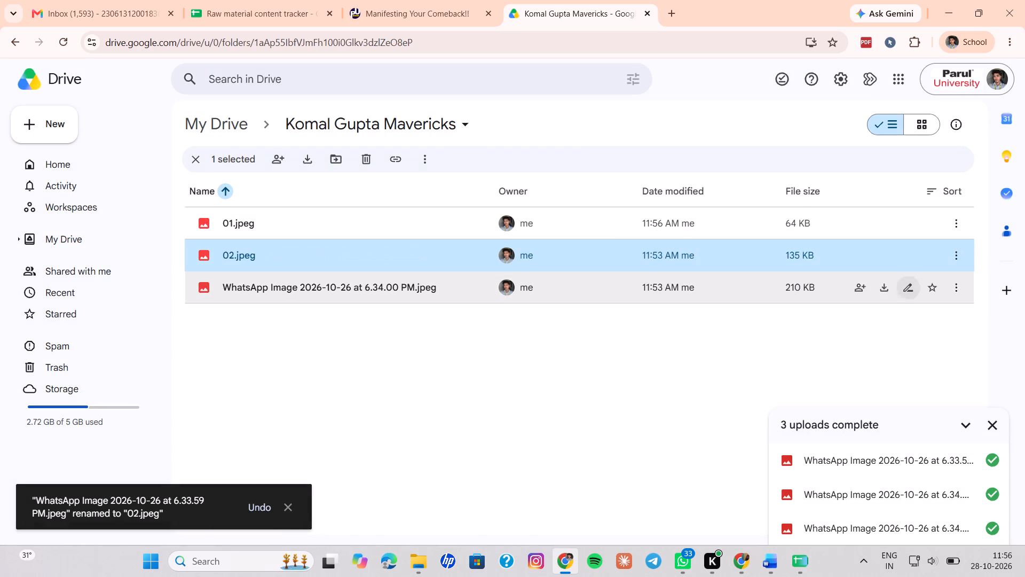
{"action": "left_click", "coordinate": [958, 284]}
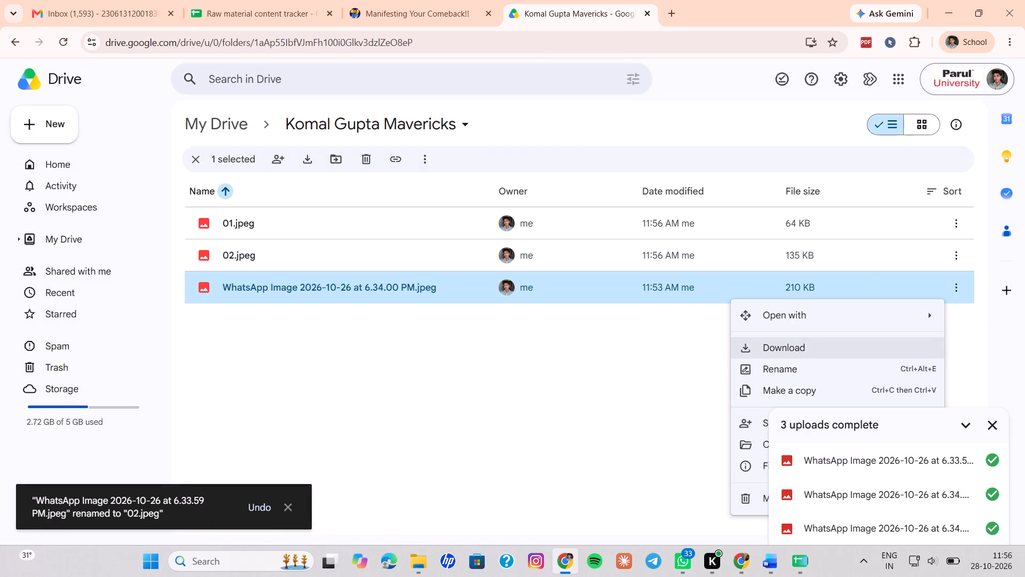
{"action": "left_click", "coordinate": [765, 366]}
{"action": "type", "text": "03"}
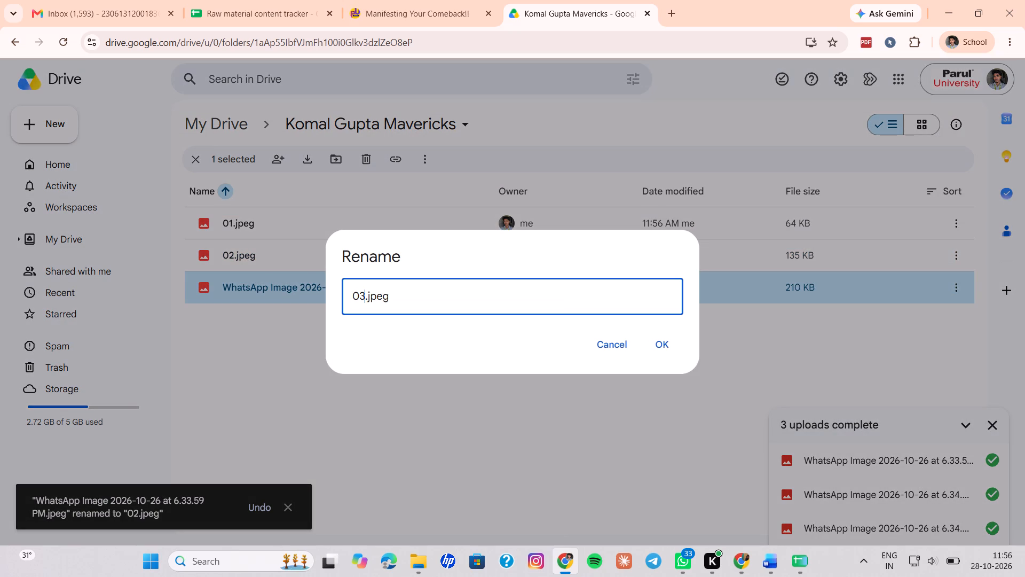
{"action": "left_click", "coordinate": [661, 351]}
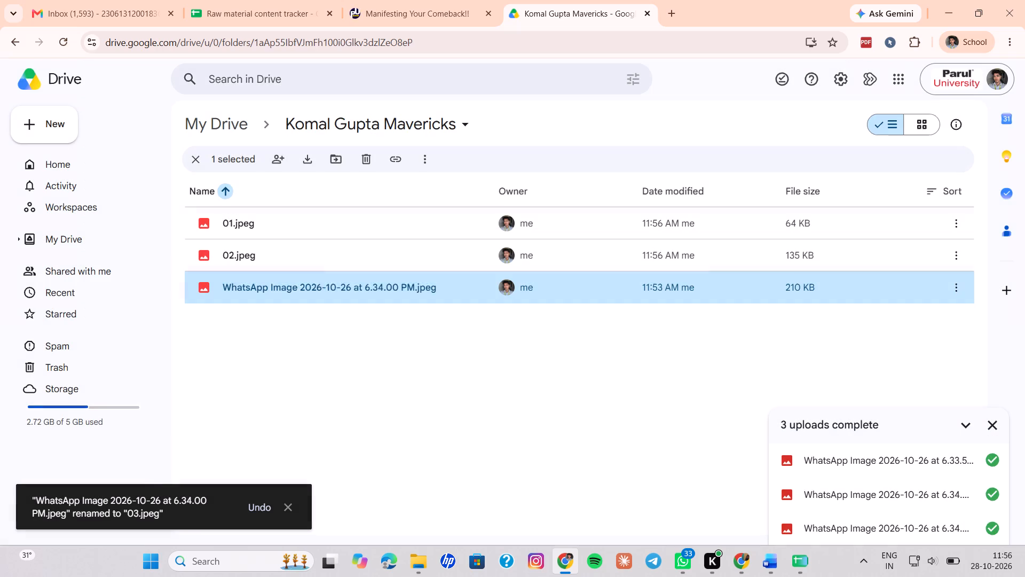
{"action": "left_click", "coordinate": [195, 162]}
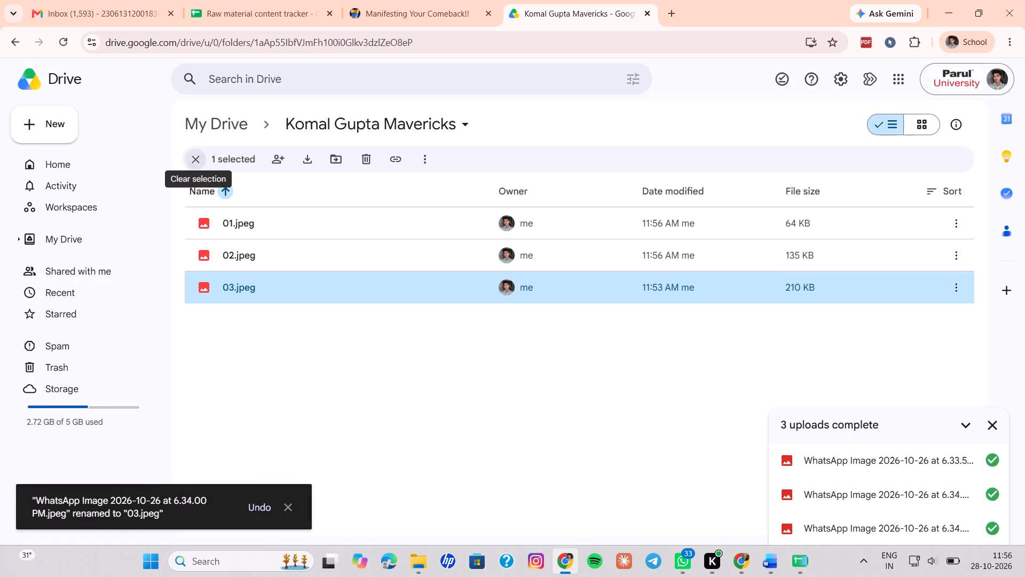
{"action": "left_click", "coordinate": [379, 396]}
{"action": "key", "text": "ctrl+s"}
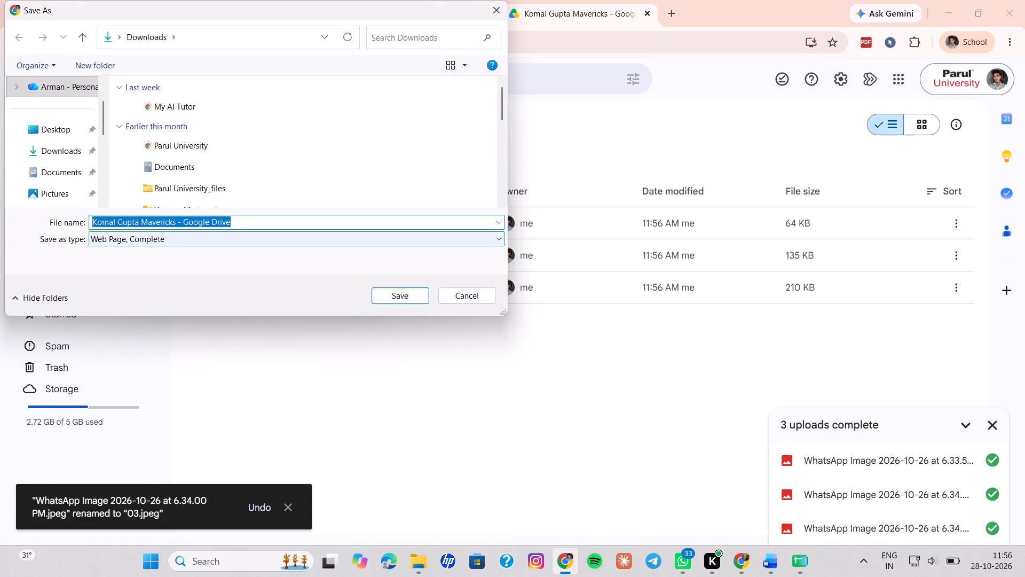
{"action": "left_click", "coordinate": [476, 299]}
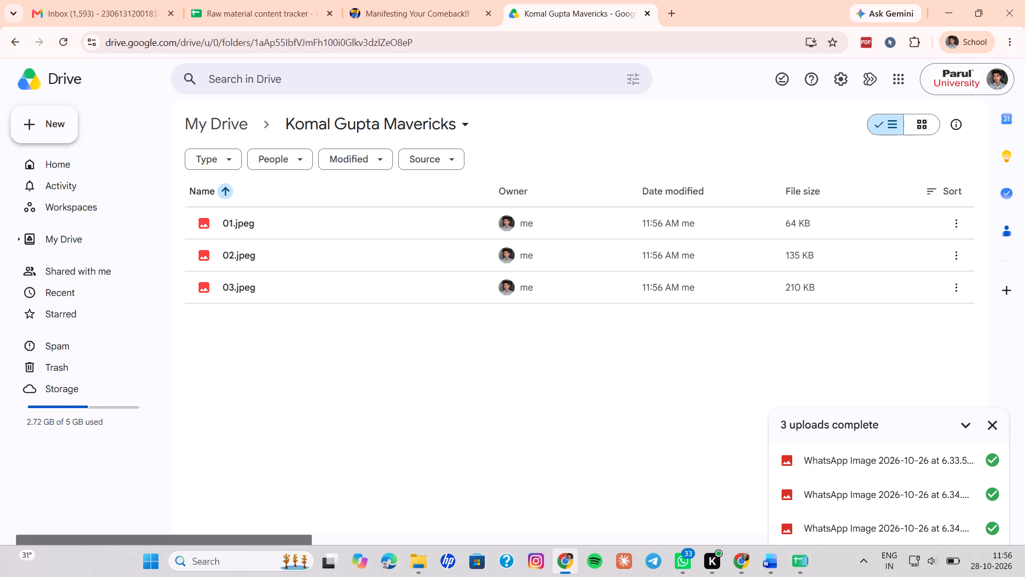
Return to My Drive and copy the link of the student's Mavericks photo folder.
{"action": "left_click", "coordinate": [8, 42]}
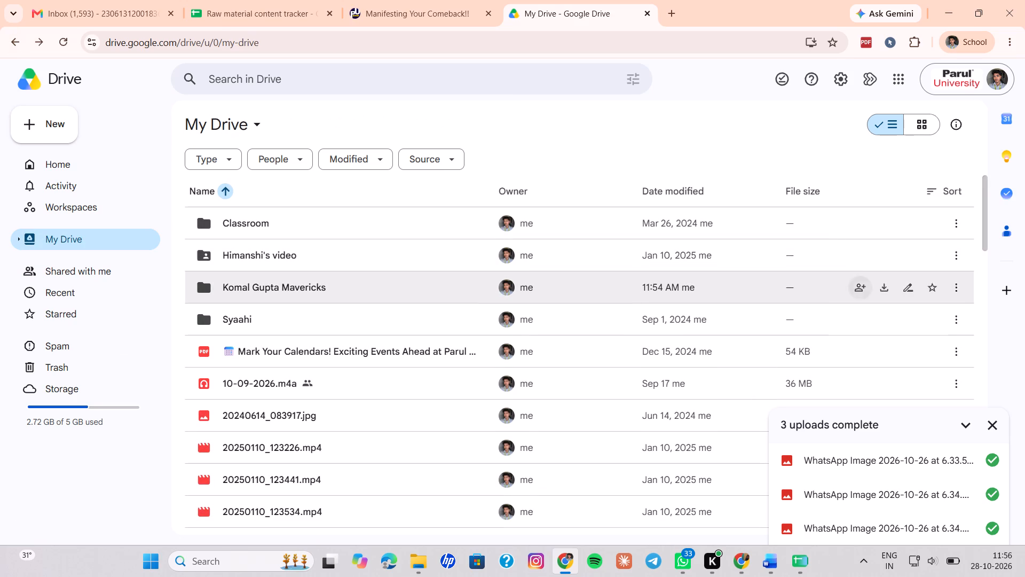
{"action": "left_click", "coordinate": [959, 290]}
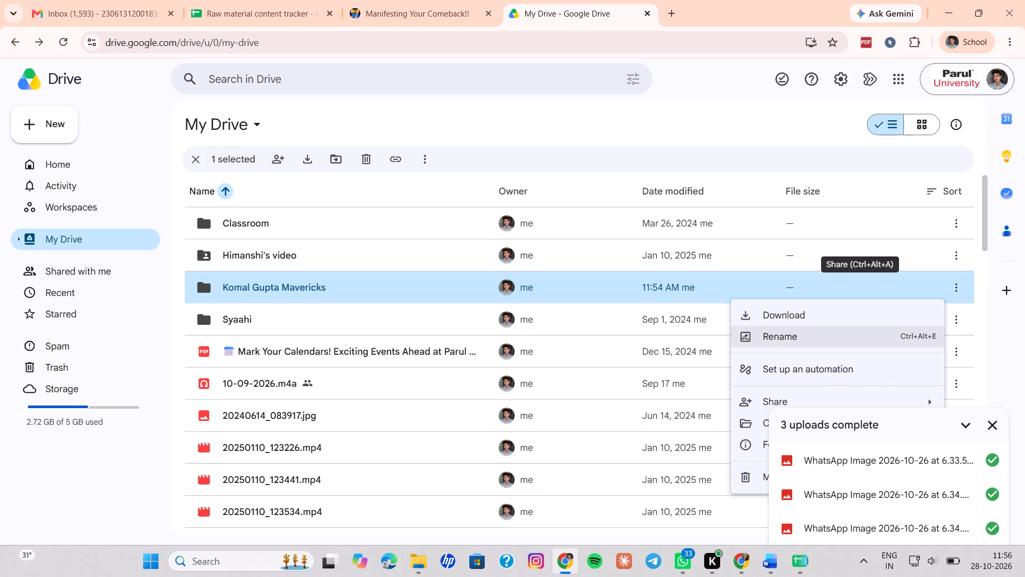
{"action": "left_click", "coordinate": [756, 401]}
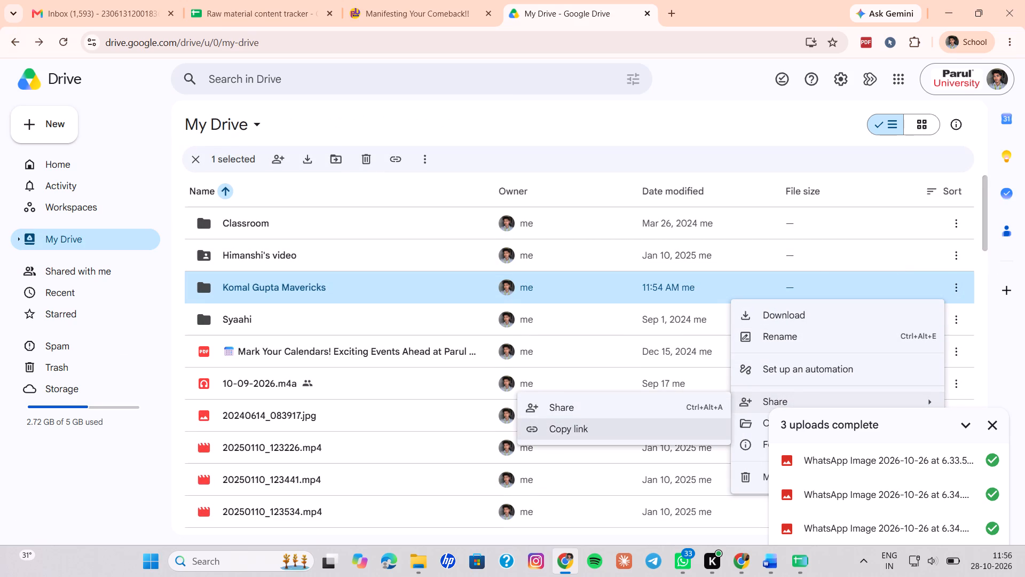
{"action": "left_click", "coordinate": [564, 424]}
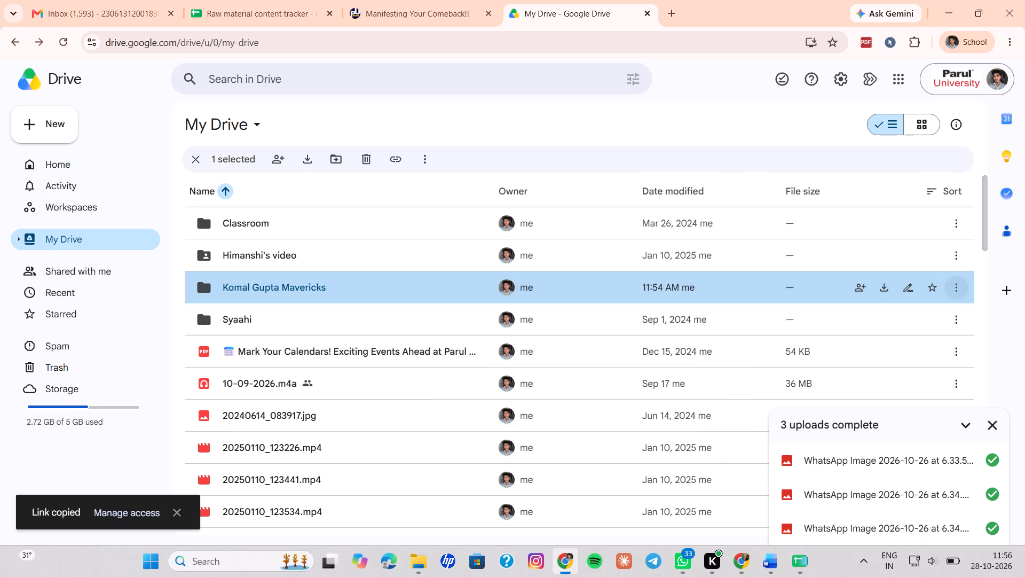
Share the Mavericks photo folder with Parul University as Editor under general access, and copy its link.
{"action": "left_click", "coordinate": [957, 285]}
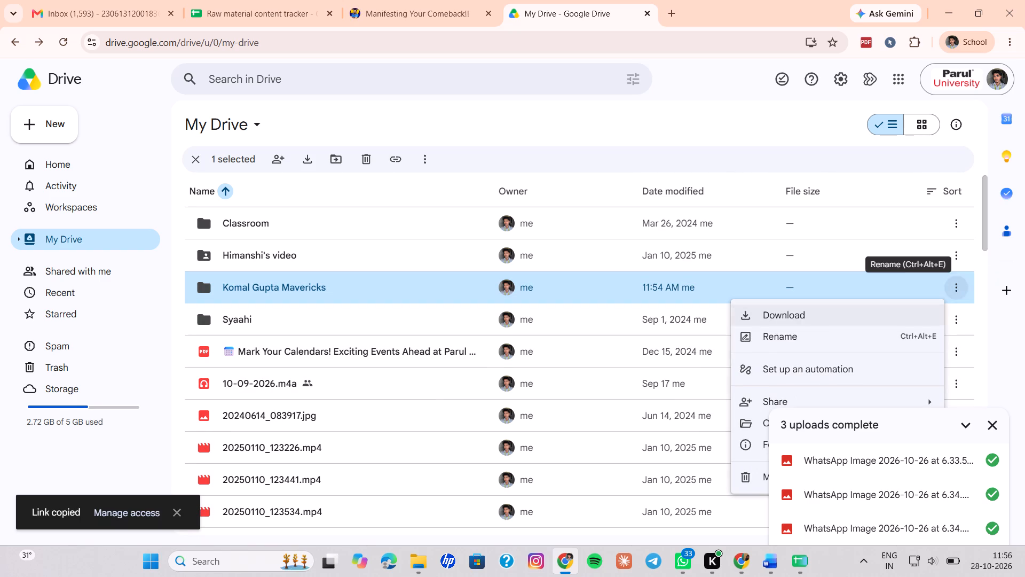
{"action": "left_click", "coordinate": [751, 397]}
{"action": "double_click", "coordinate": [611, 404]}
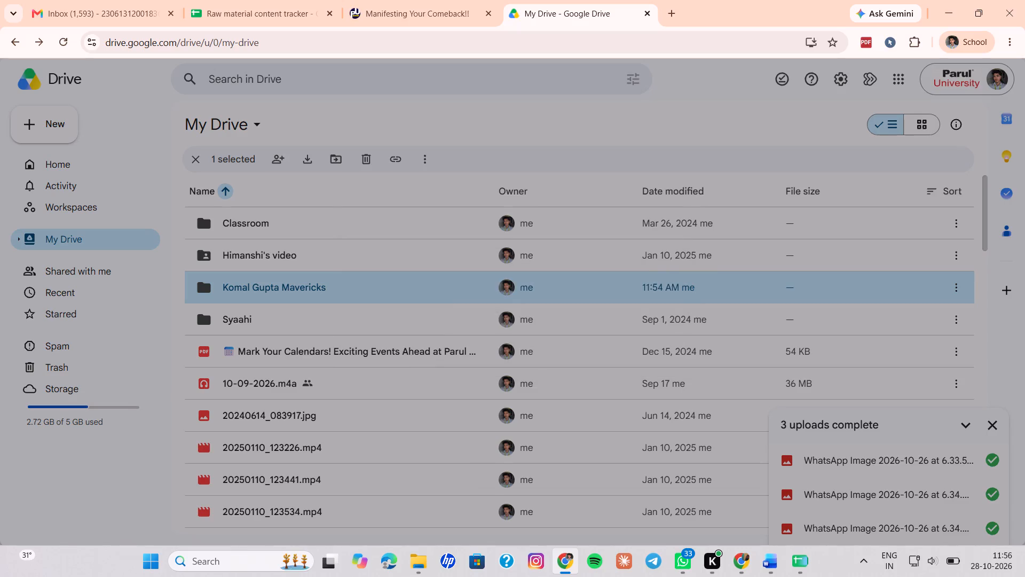
{"action": "left_click", "coordinate": [403, 360]}
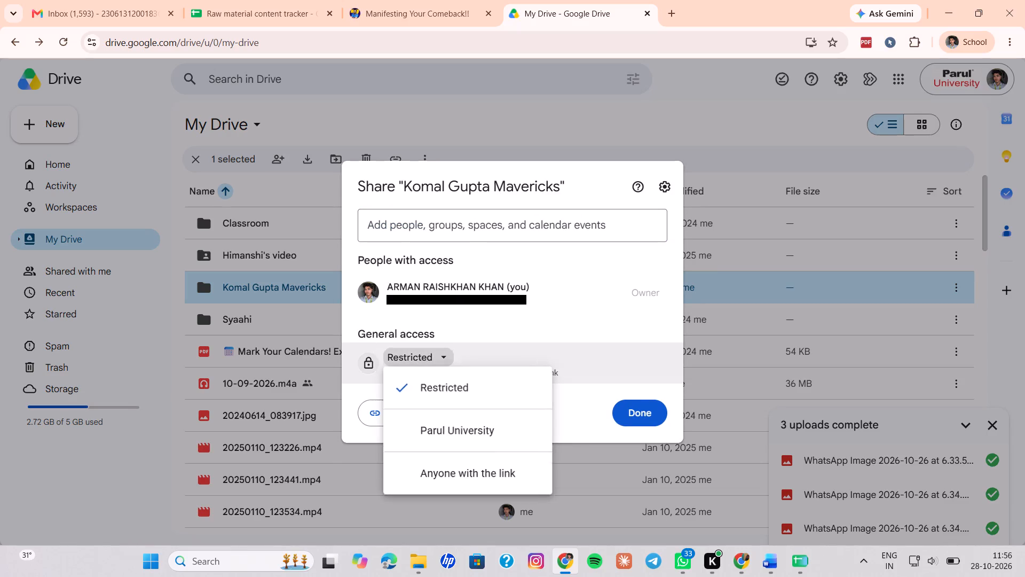
{"action": "left_click", "coordinate": [431, 433]}
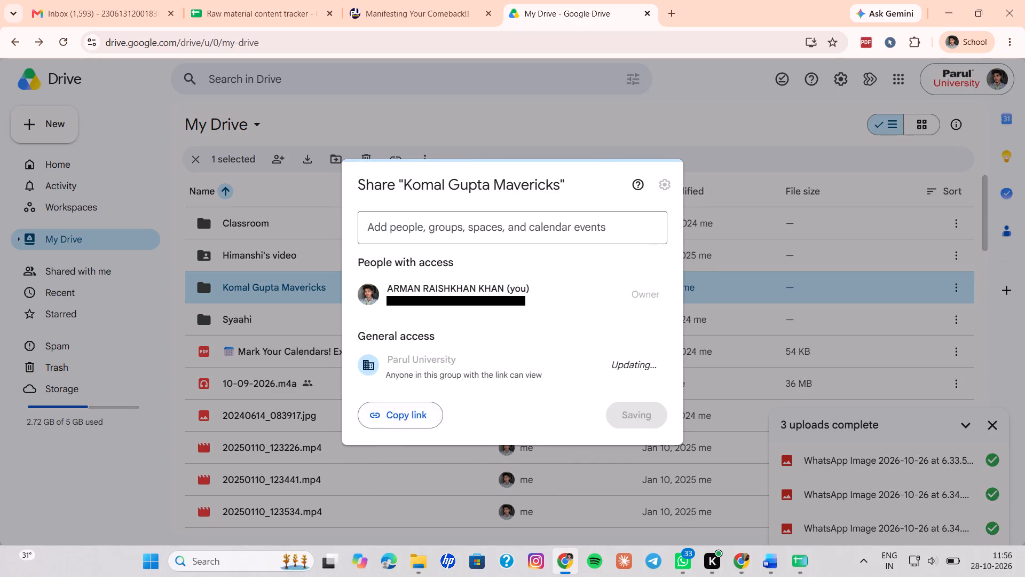
{"action": "left_click", "coordinate": [630, 365]}
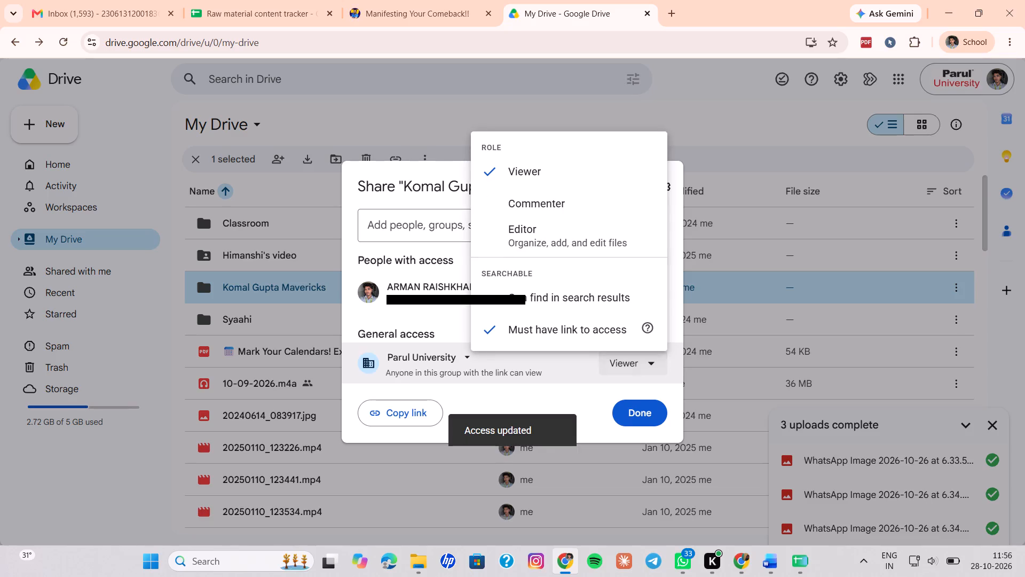
{"action": "left_click", "coordinate": [412, 412]}
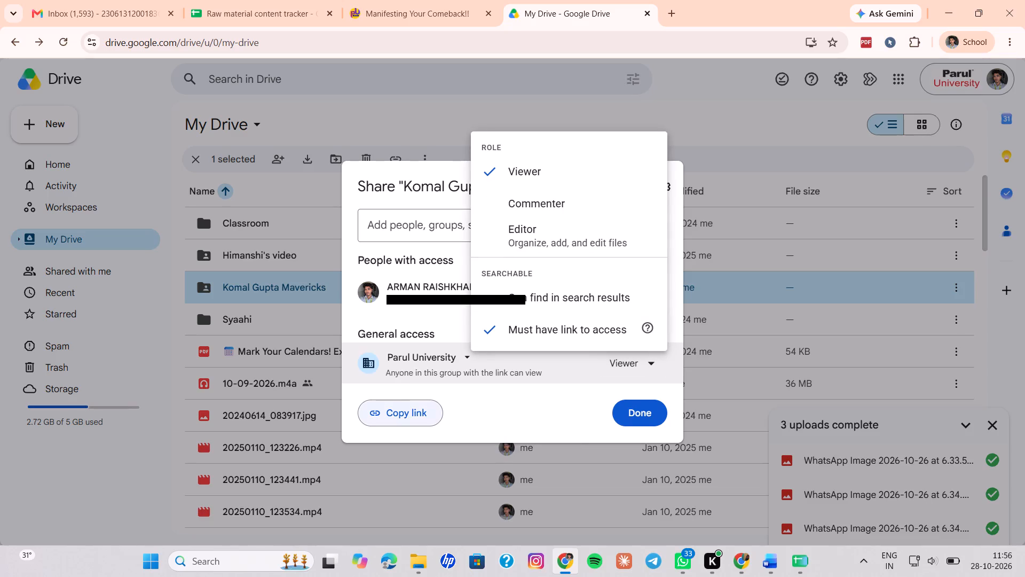
{"action": "left_click", "coordinate": [628, 364]}
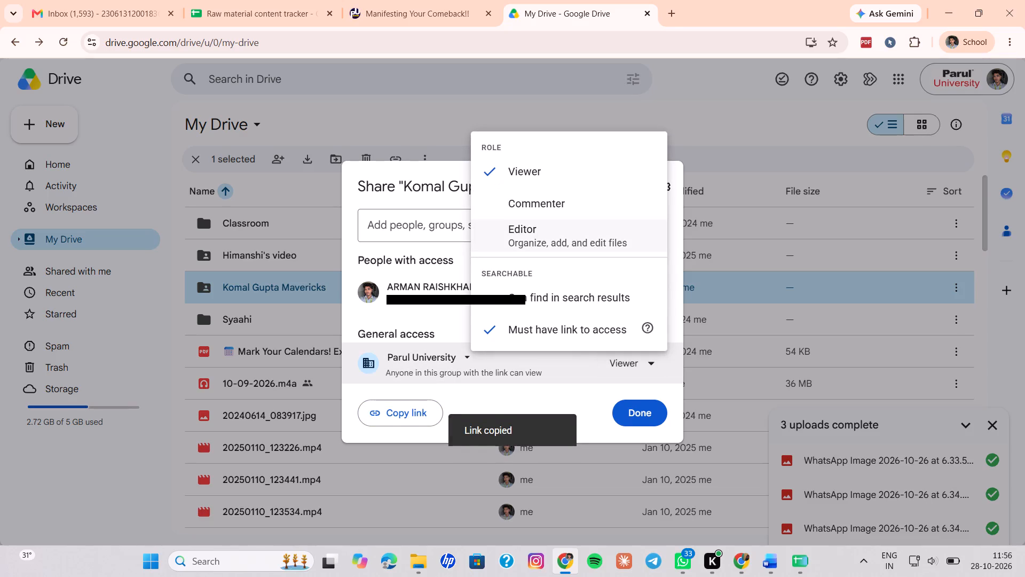
{"action": "left_click", "coordinate": [523, 229]}
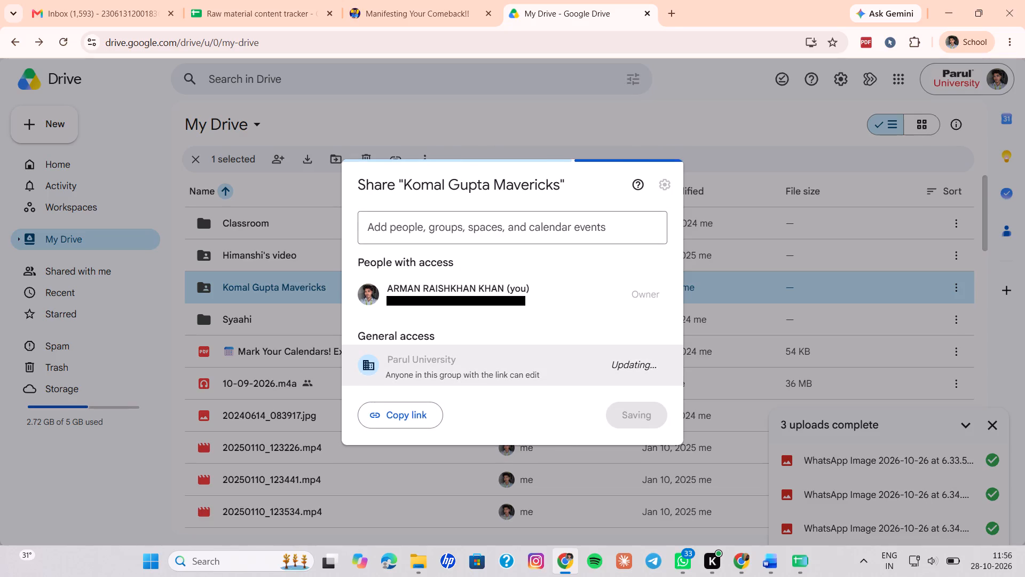
{"action": "left_click", "coordinate": [413, 360]}
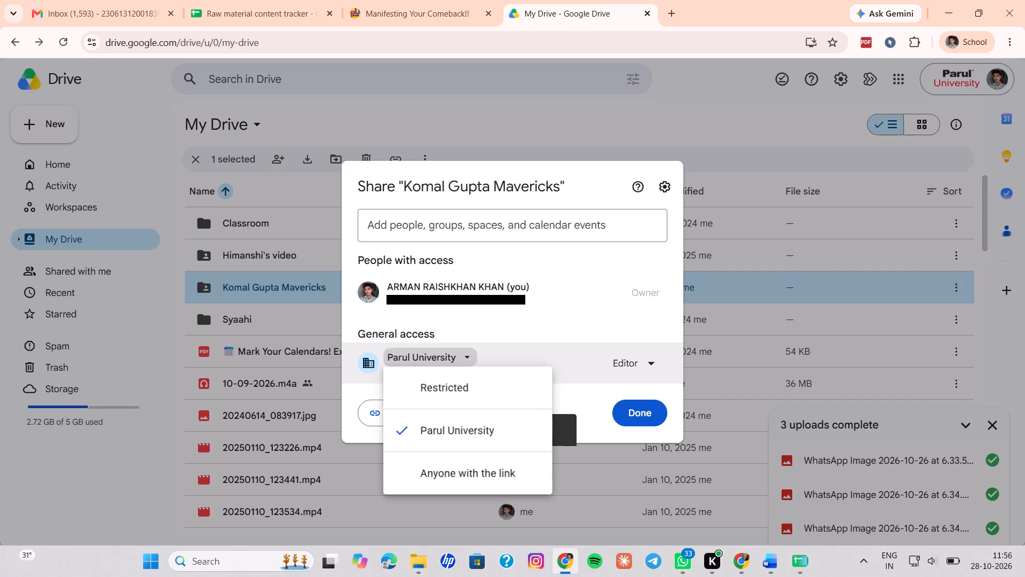
{"action": "left_click", "coordinate": [640, 413]}
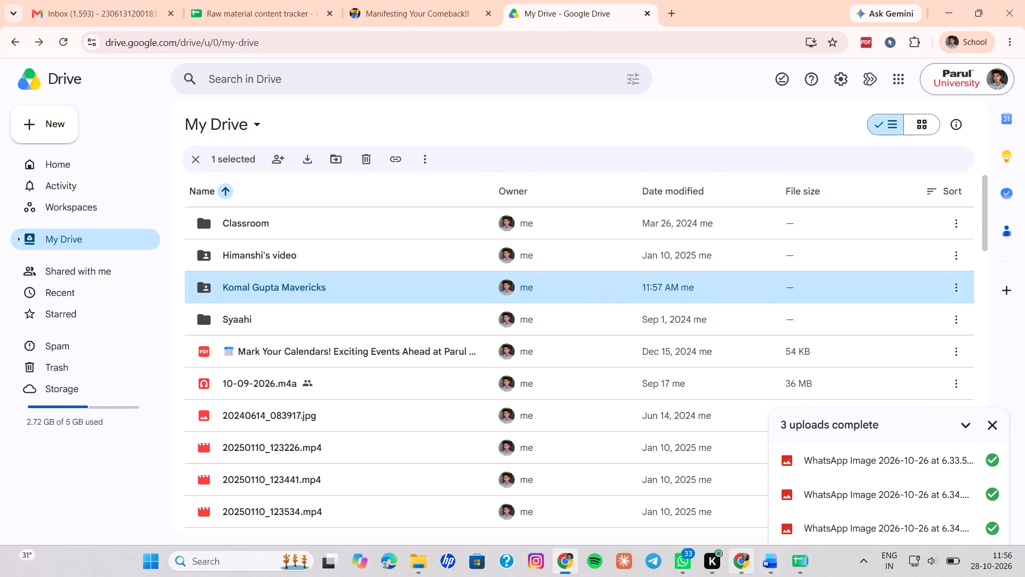
Switch to the report in the other browser window, link the Photos line of the details block to the copied folder URL, and save.
{"action": "left_click", "coordinate": [737, 556]}
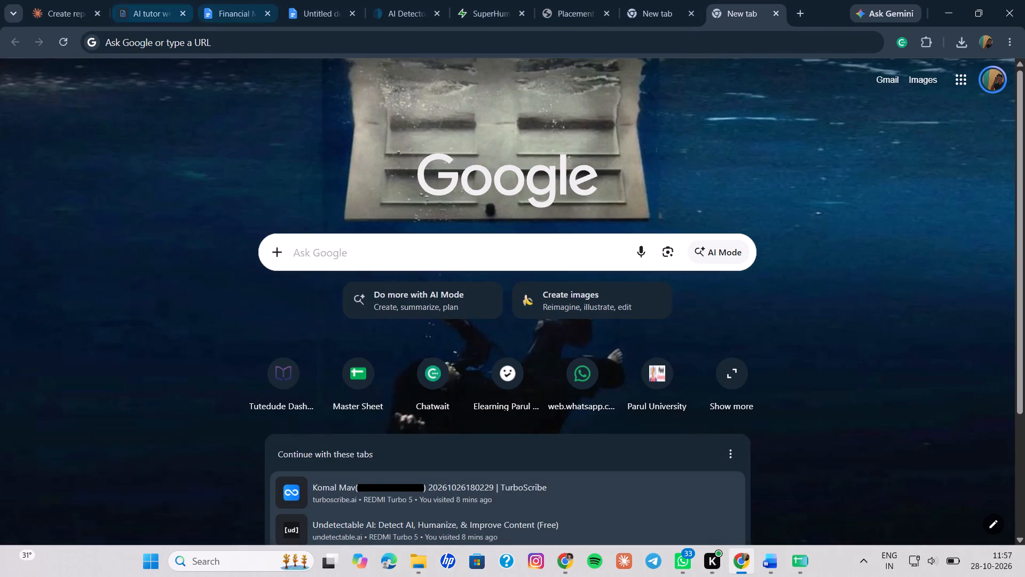
{"action": "left_click", "coordinate": [299, 11]}
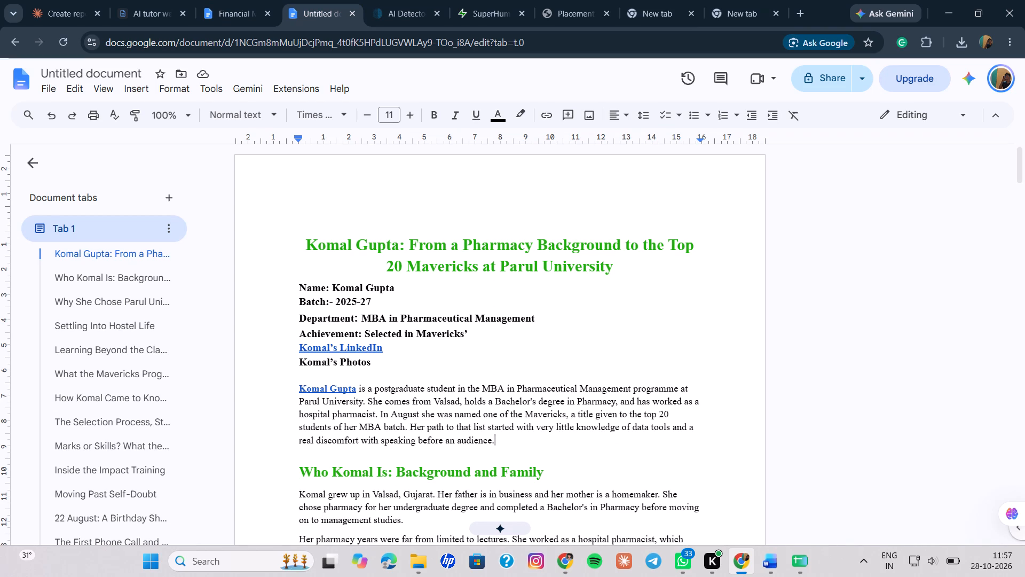
{"action": "left_click_drag", "start_coordinate": [301, 364], "coordinate": [373, 363]}
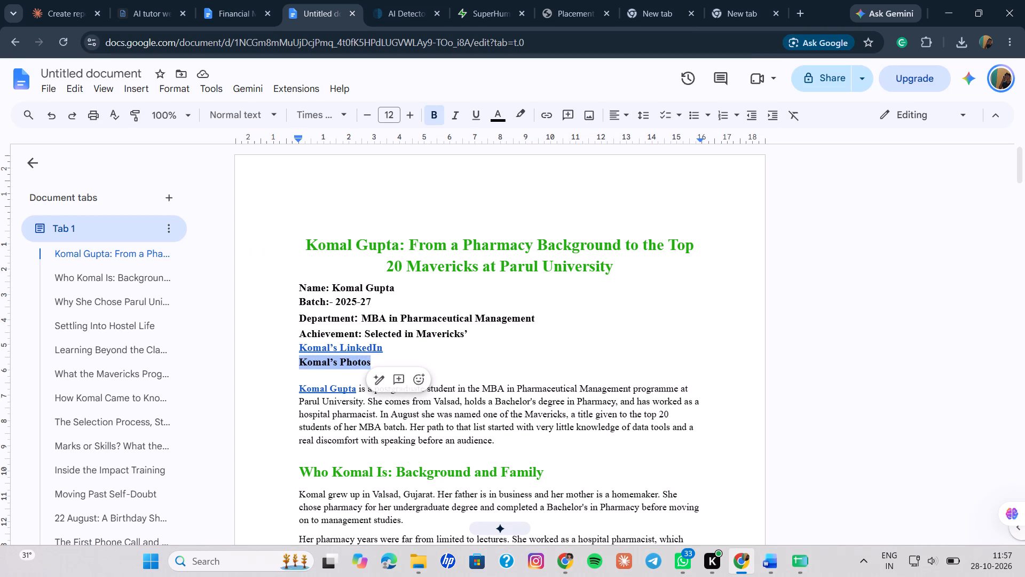
{"action": "key", "text": "ctrl+k"}
{"action": "key", "text": "ctrl+v"}
{"action": "key", "text": "ctrl+Return"}
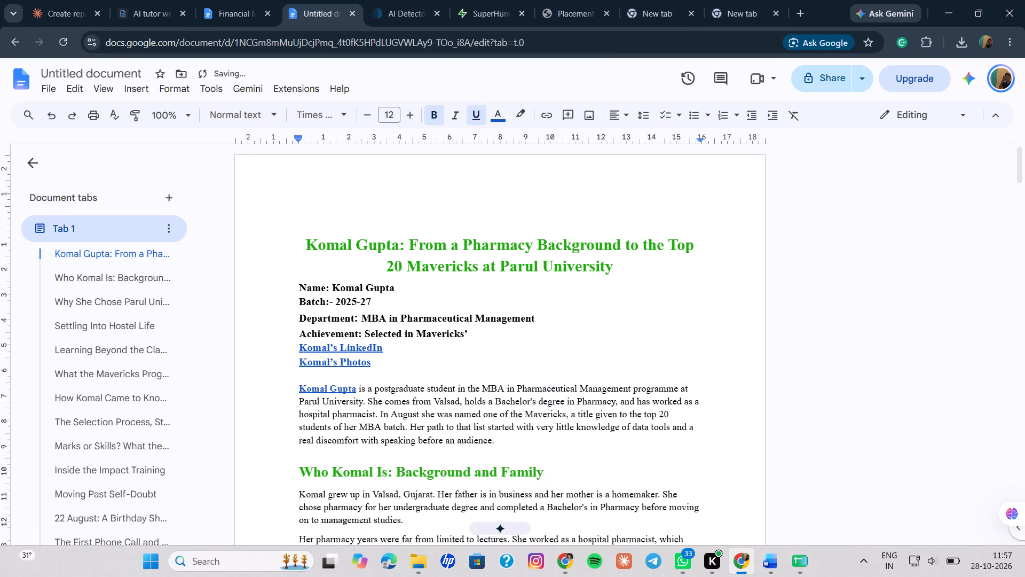
{"action": "left_click", "coordinate": [467, 358]}
{"action": "key", "text": "ctrl+s"}
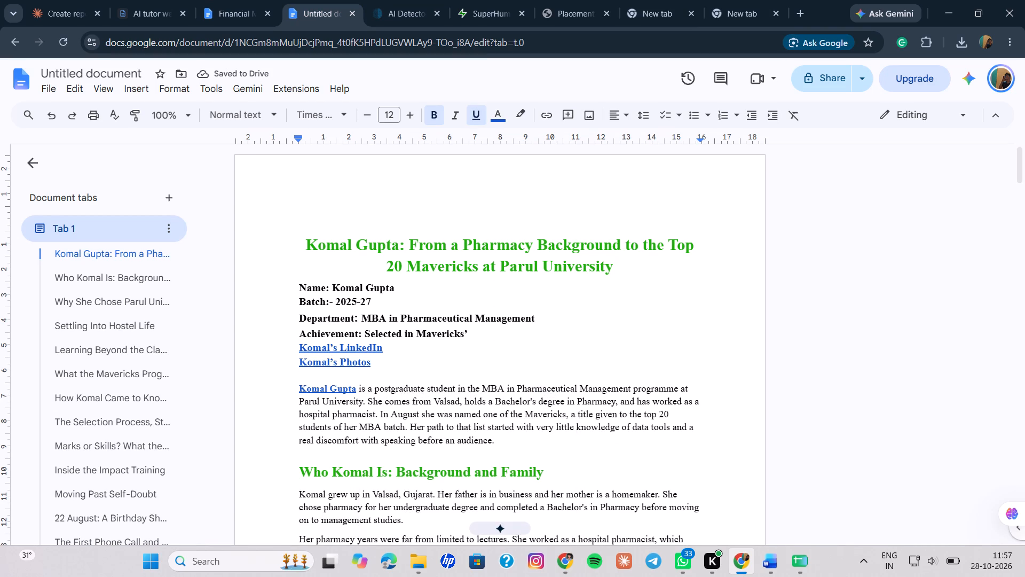
Change the Name label in the details block to read "Student's Name".
{"action": "left_click", "coordinate": [446, 378]}
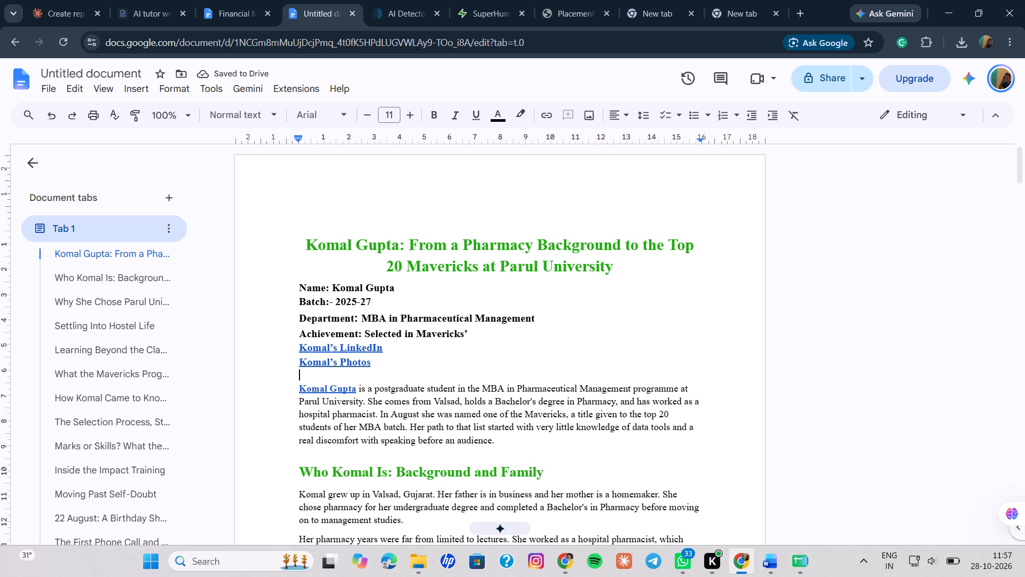
{"action": "left_click", "coordinate": [298, 287]}
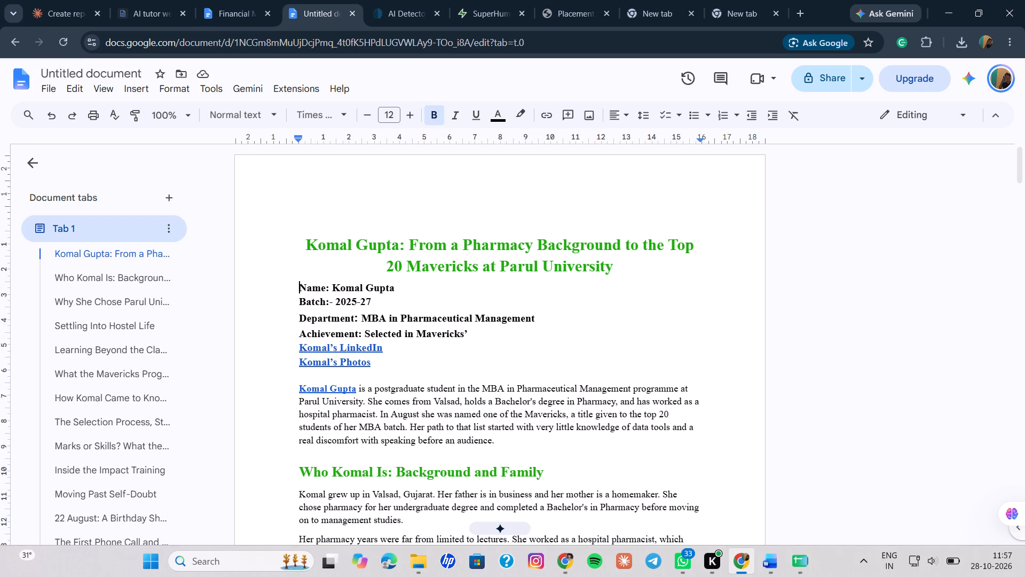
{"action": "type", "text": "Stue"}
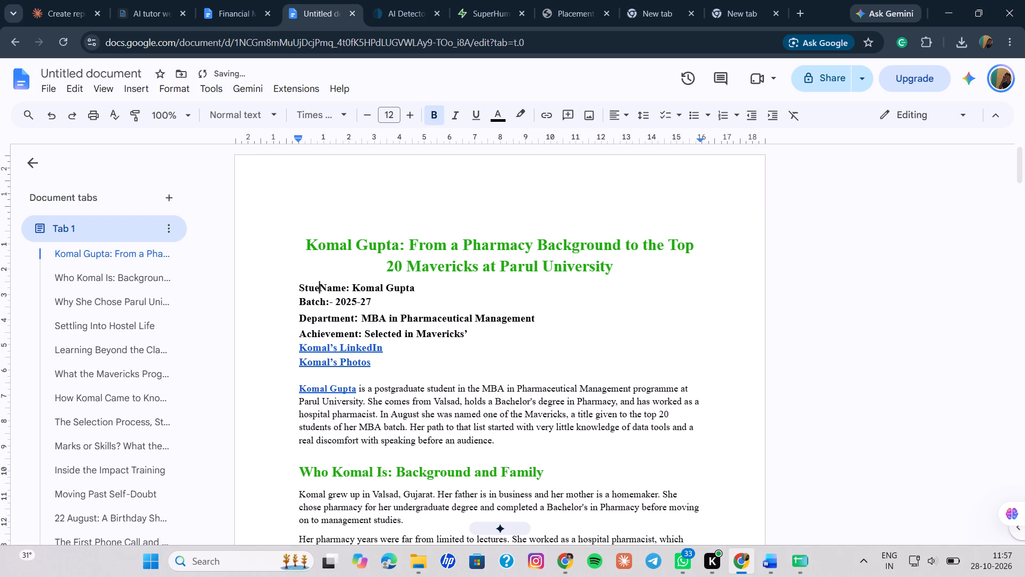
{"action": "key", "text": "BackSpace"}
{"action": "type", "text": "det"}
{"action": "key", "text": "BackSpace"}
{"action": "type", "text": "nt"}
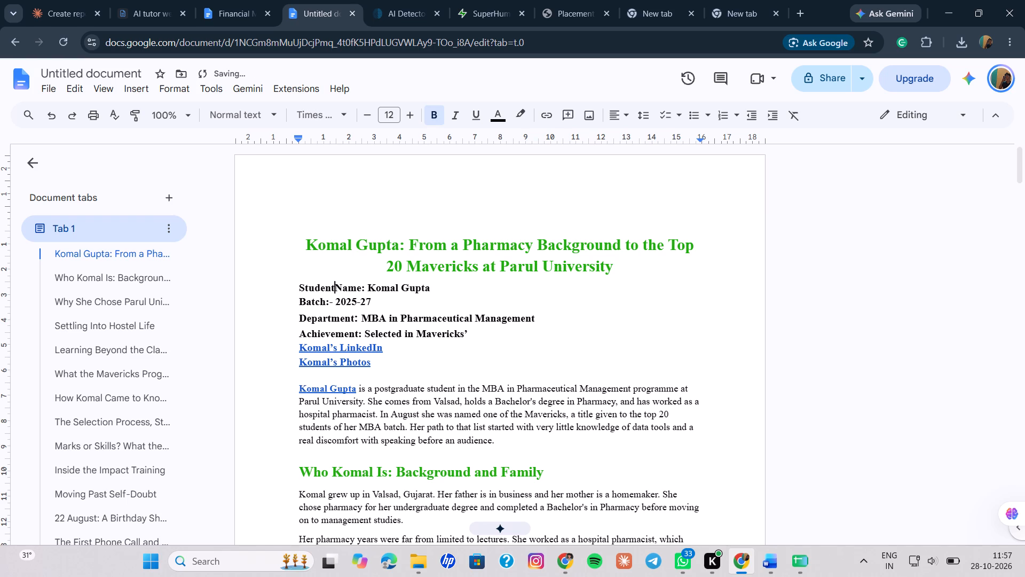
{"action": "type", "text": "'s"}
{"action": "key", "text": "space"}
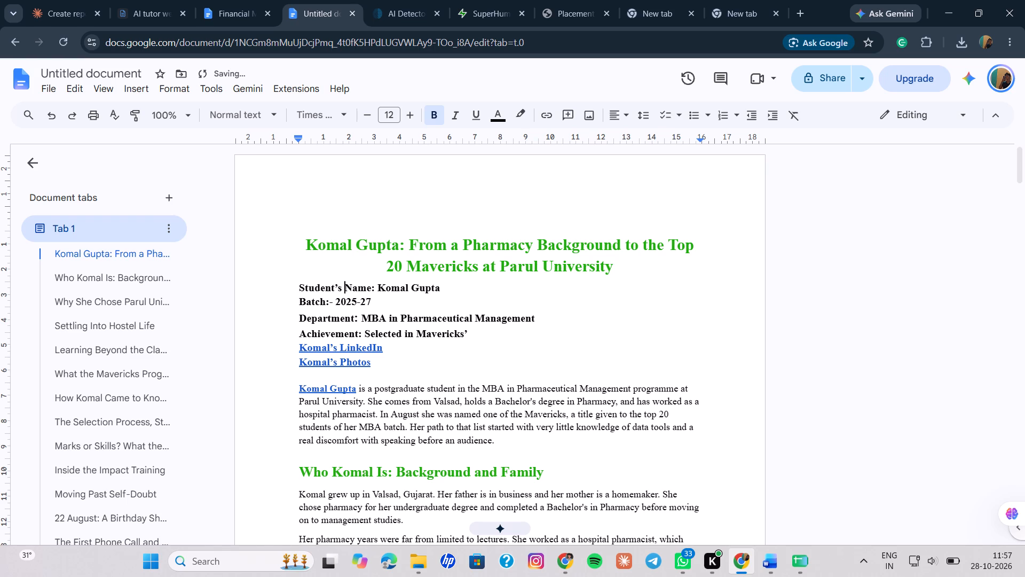
Delete the stray apostrophe after "Mavericks" in the Achievement line and save the report.
{"action": "left_click", "coordinate": [498, 349]}
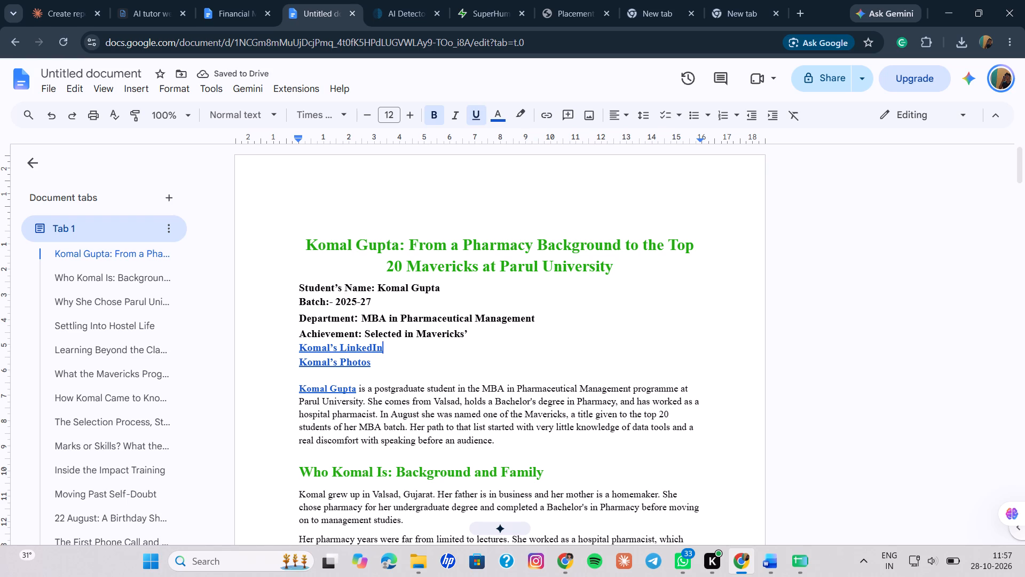
{"action": "left_click", "coordinate": [472, 334]}
{"action": "key", "text": "BackSpace"}
{"action": "key", "text": "ctrl+s"}
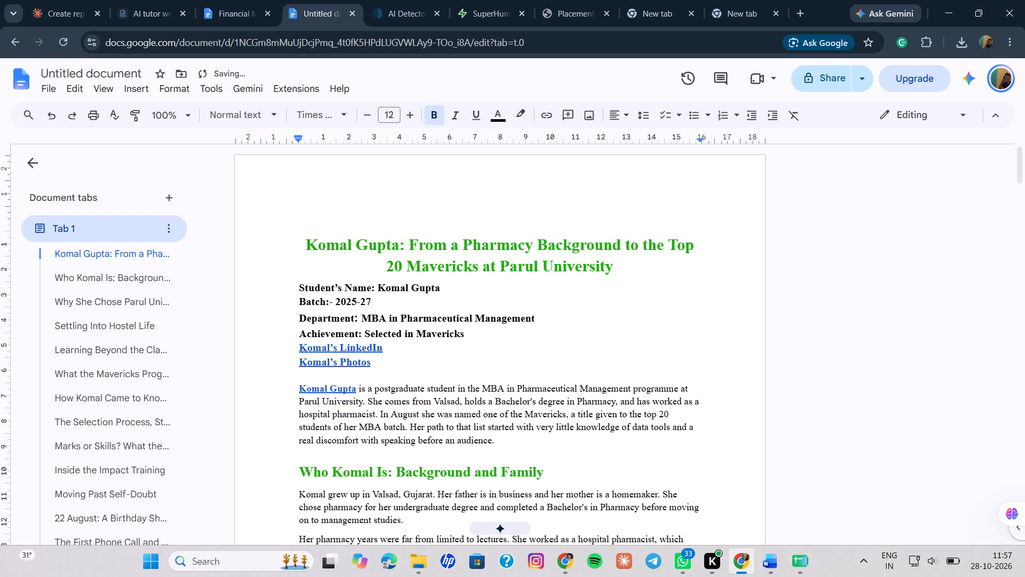
Rename the untitled document as the student's full name followed by "Mavericks", and save.
{"action": "left_click", "coordinate": [99, 76]}
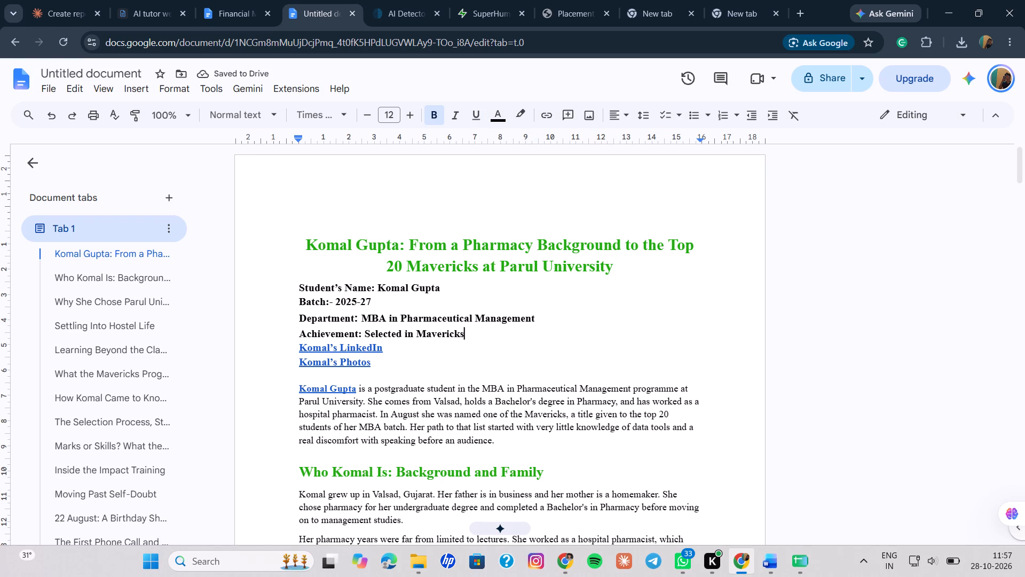
{"action": "left_click", "coordinate": [99, 73]}
{"action": "left_click", "coordinate": [174, 73]}
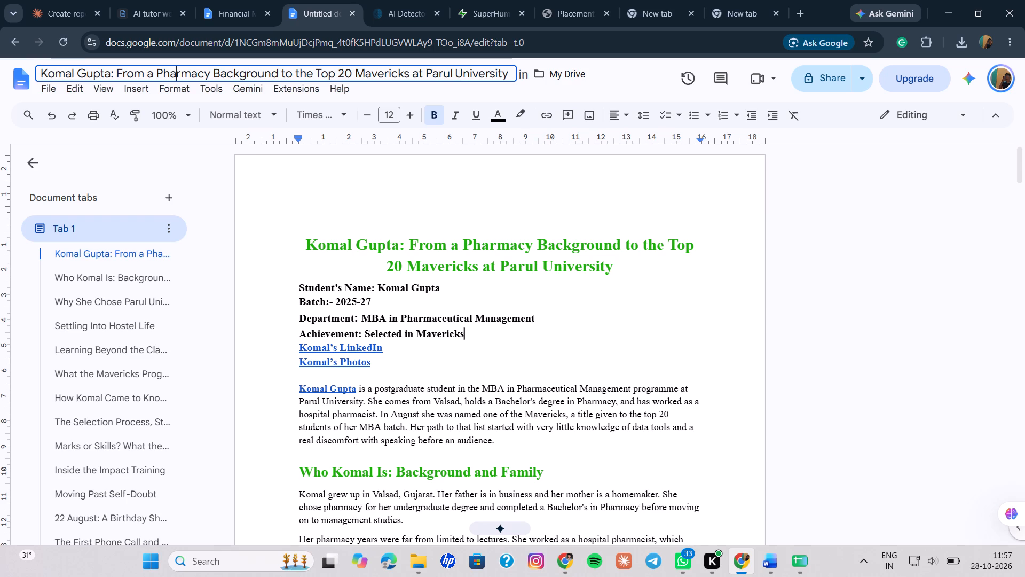
{"action": "left_click_drag", "start_coordinate": [113, 75], "coordinate": [334, 74]}
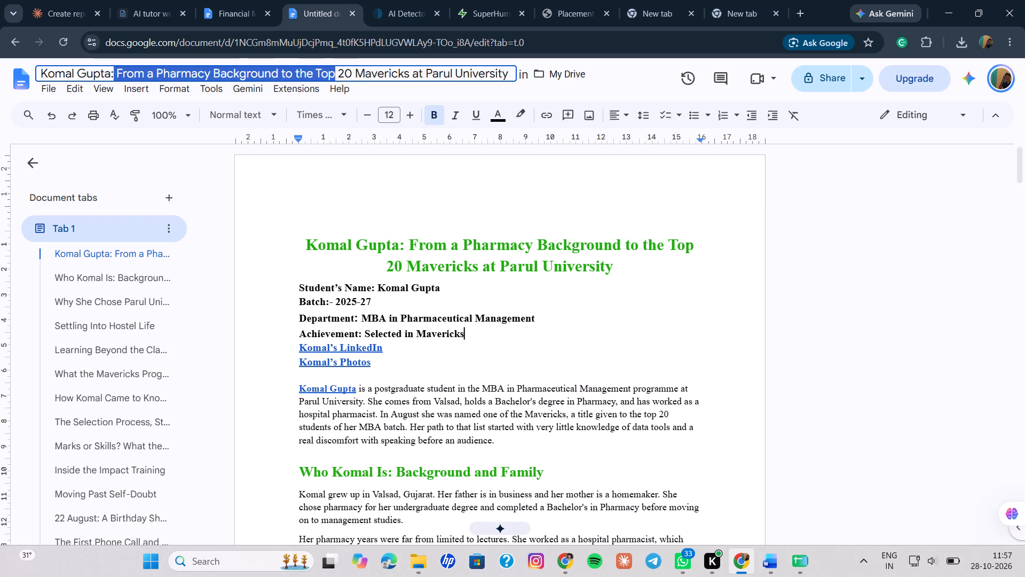
{"action": "left_click_drag", "start_coordinate": [334, 74], "coordinate": [352, 73]}
{"action": "key", "text": "BackSpace"}
{"action": "key", "text": "BackSpace"}
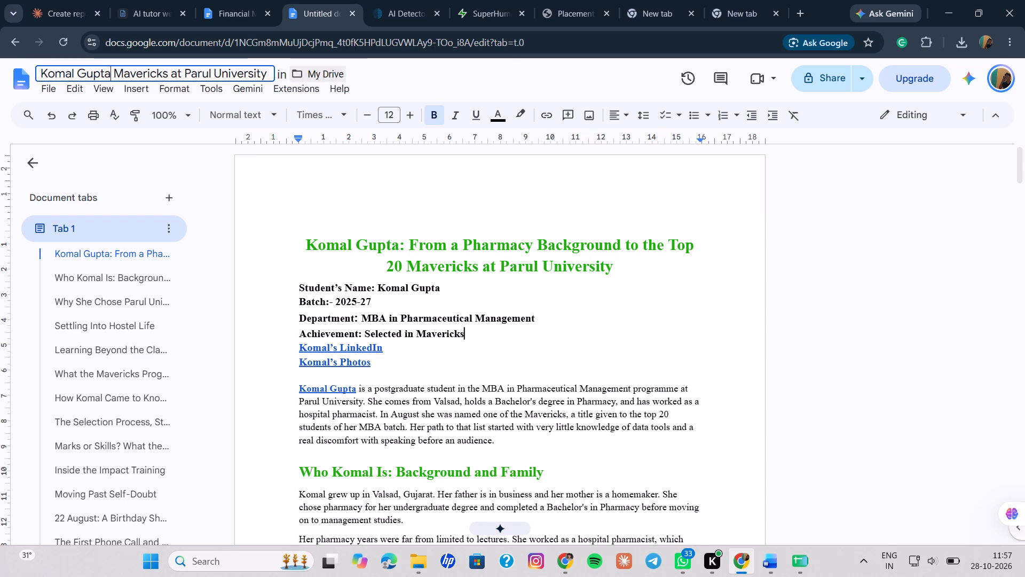
{"action": "left_click", "coordinate": [264, 71]}
{"action": "key", "text": "BackSpace"}
{"action": "key", "text": "BackSpace"}
{"action": "key", "text": "BackSpace"}
{"action": "key", "text": "BackSpace"}
{"action": "key", "text": "BackSpace"}
{"action": "key", "text": "BackSpace"}
{"action": "key", "text": "BackSpace"}
{"action": "key", "text": "BackSpace"}
{"action": "key", "text": "BackSpace"}
{"action": "key", "text": "BackSpace"}
{"action": "key", "text": "BackSpace"}
{"action": "key", "text": "BackSpace"}
{"action": "key", "text": "BackSpace"}
{"action": "key", "text": "BackSpace"}
{"action": "key", "text": "BackSpace"}
{"action": "key", "text": "BackSpace"}
{"action": "key", "text": "BackSpace"}
{"action": "key", "text": "BackSpace"}
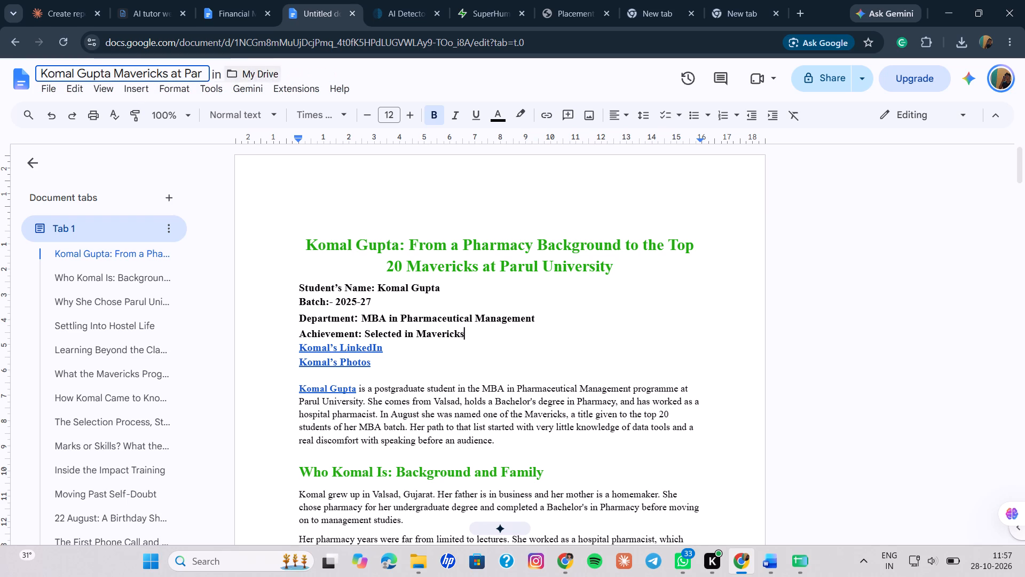
{"action": "key", "text": "BackSpace"}
{"action": "key", "text": "BackSpace"}
{"action": "left_click", "coordinate": [415, 183]}
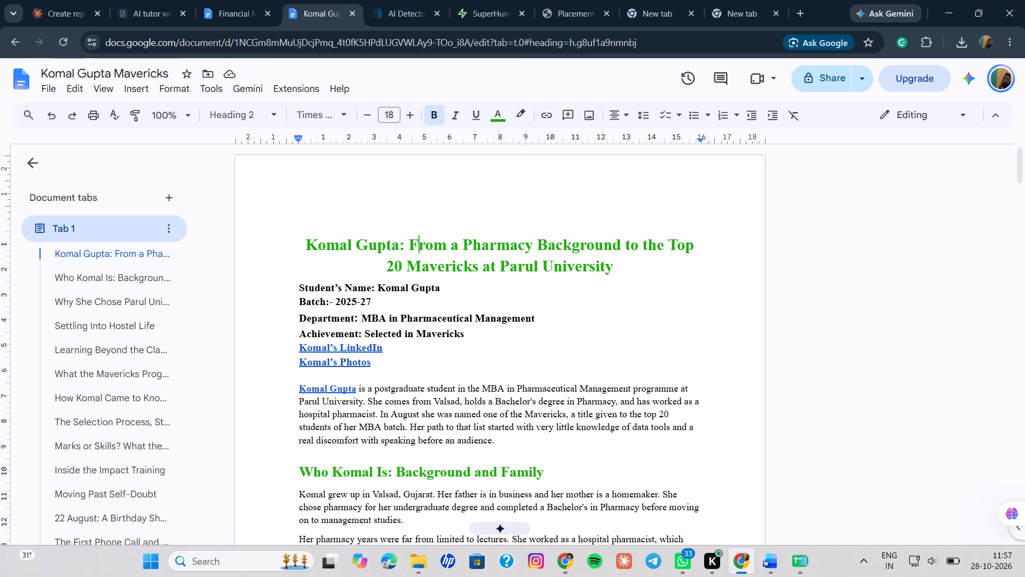
{"action": "key", "text": "ctrl+s"}
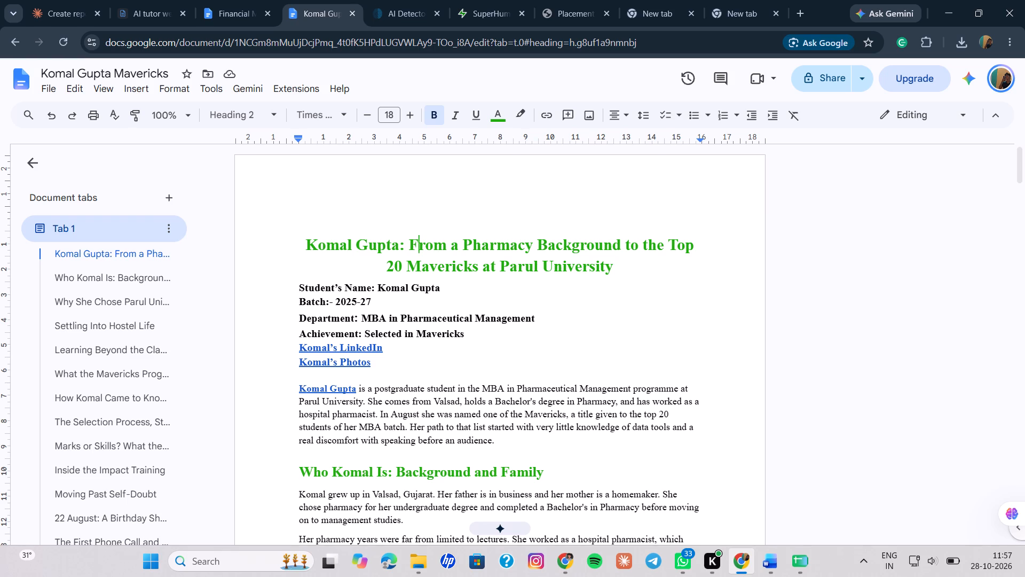
Review the report from the title through the background, university choice and hostel life sections for remaining errors.
{"action": "left_click", "coordinate": [490, 258]}
{"action": "scroll", "coordinate": [490, 258], "scroll_direction": "down", "scroll_amount": 2}
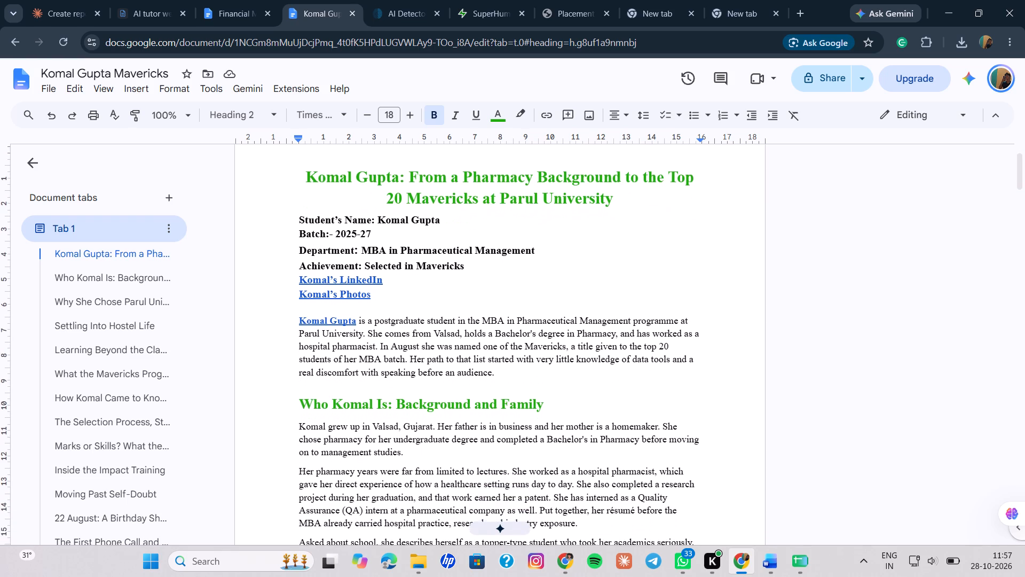
{"action": "scroll", "coordinate": [490, 258], "scroll_direction": "down", "scroll_amount": 1}
{"action": "left_click", "coordinate": [380, 331]}
{"action": "scroll", "coordinate": [380, 331], "scroll_direction": "down", "scroll_amount": 1}
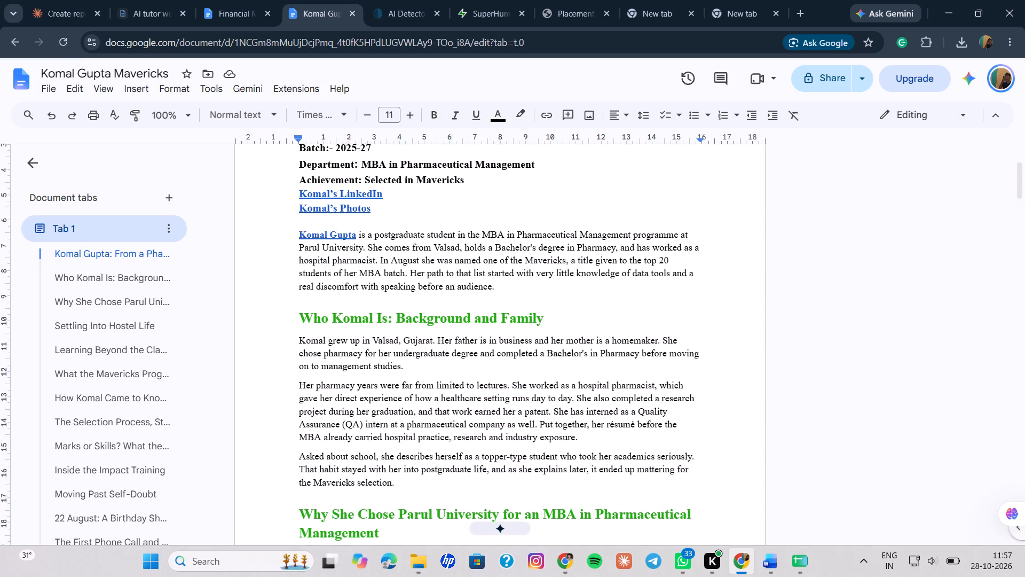
{"action": "scroll", "coordinate": [380, 331], "scroll_direction": "down", "scroll_amount": 1}
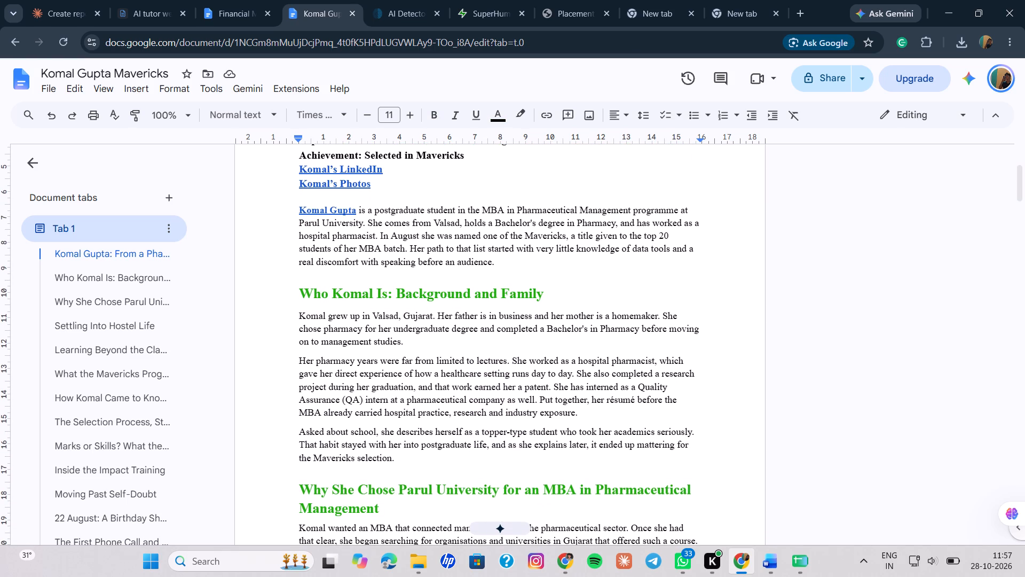
{"action": "left_click", "coordinate": [377, 292]}
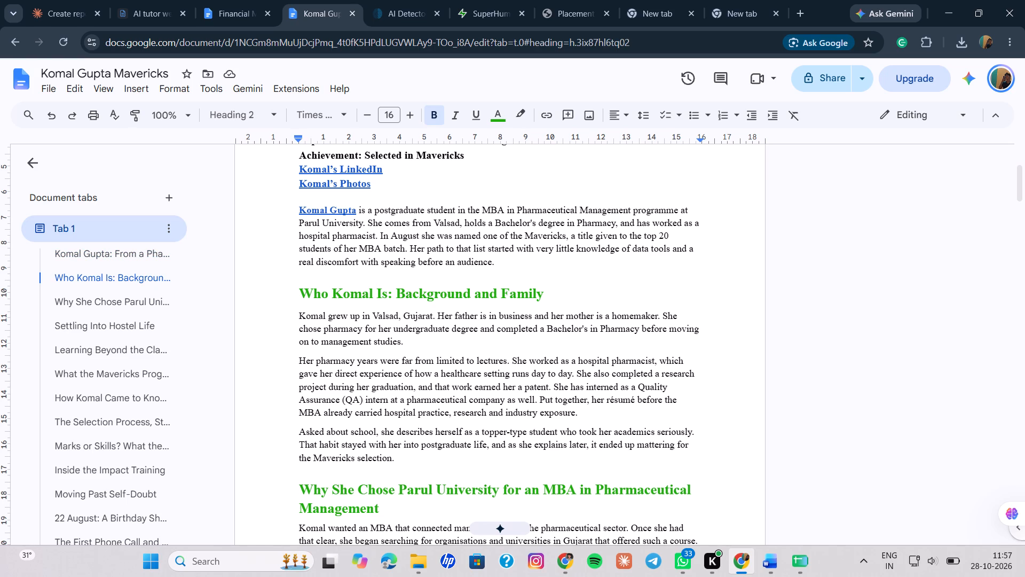
{"action": "left_click", "coordinate": [388, 294]}
{"action": "left_click", "coordinate": [389, 350]}
{"action": "scroll", "coordinate": [389, 350], "scroll_direction": "down", "scroll_amount": 1}
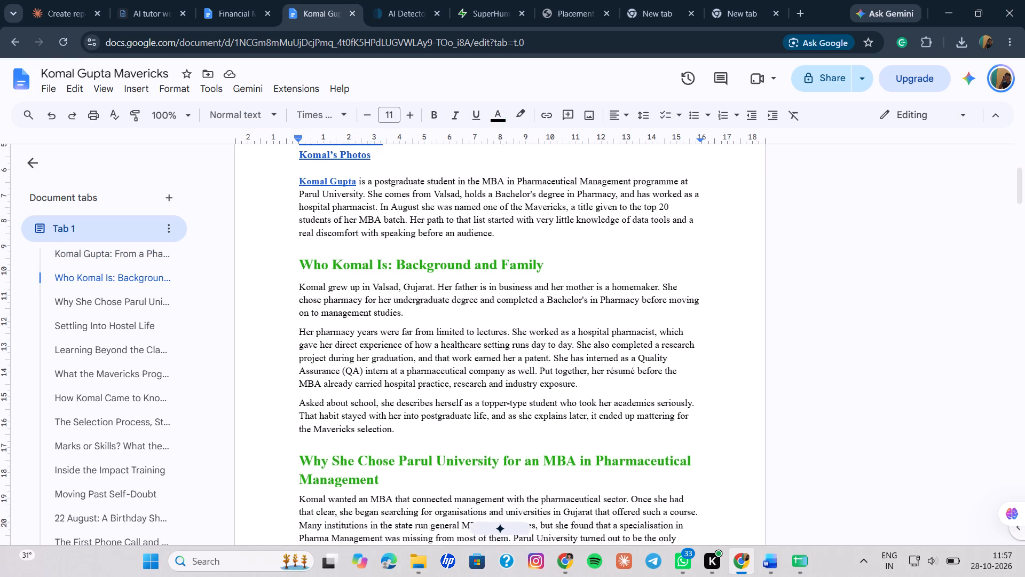
{"action": "scroll", "coordinate": [389, 350], "scroll_direction": "down", "scroll_amount": 4}
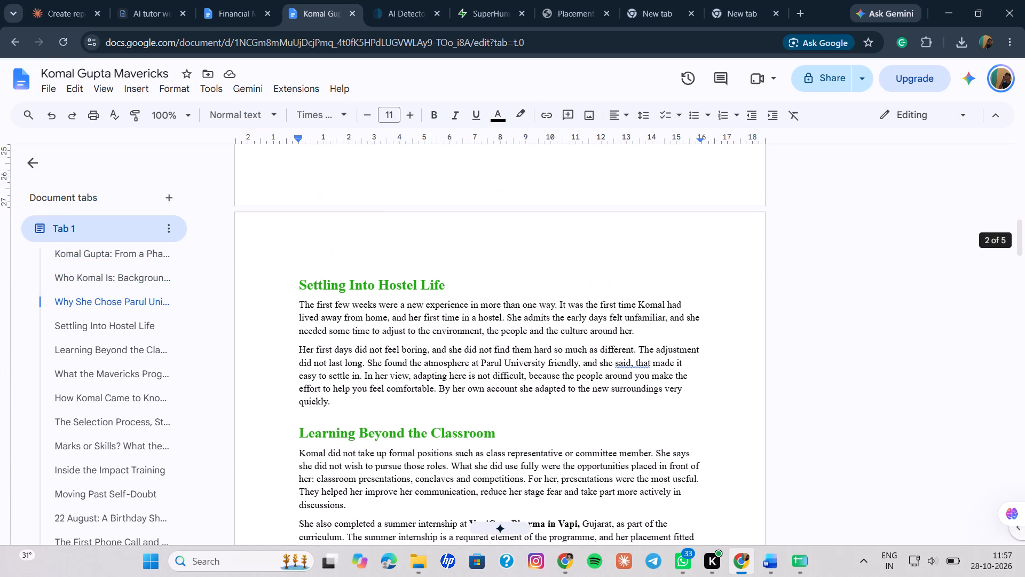
{"action": "scroll", "coordinate": [389, 350], "scroll_direction": "down", "scroll_amount": 1}
Accept the grammar suggestion "said that" in the second paragraph of Settling Into Hostel Life, and save.
{"action": "left_click", "coordinate": [449, 369]}
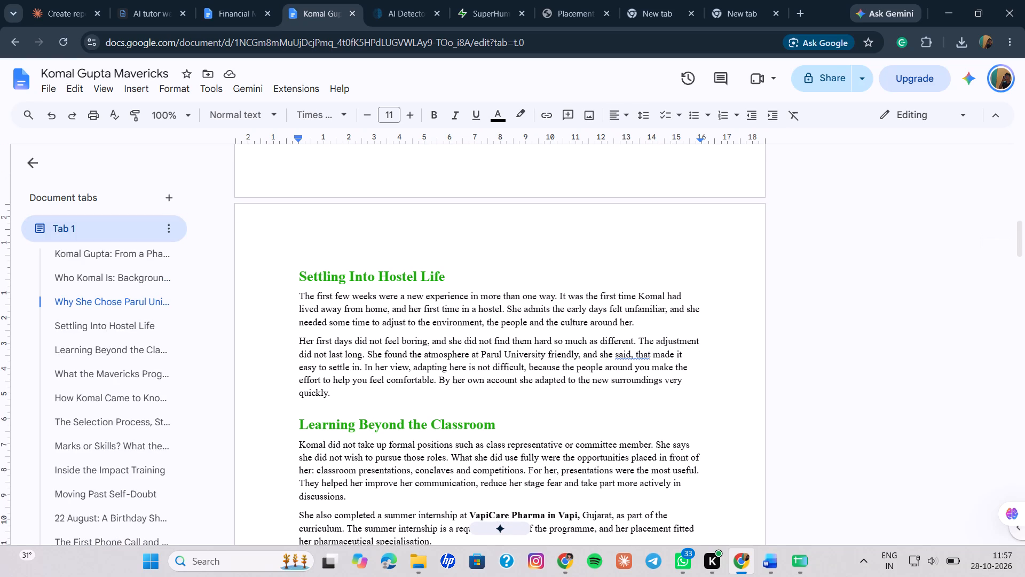
{"action": "left_click", "coordinate": [345, 321]}
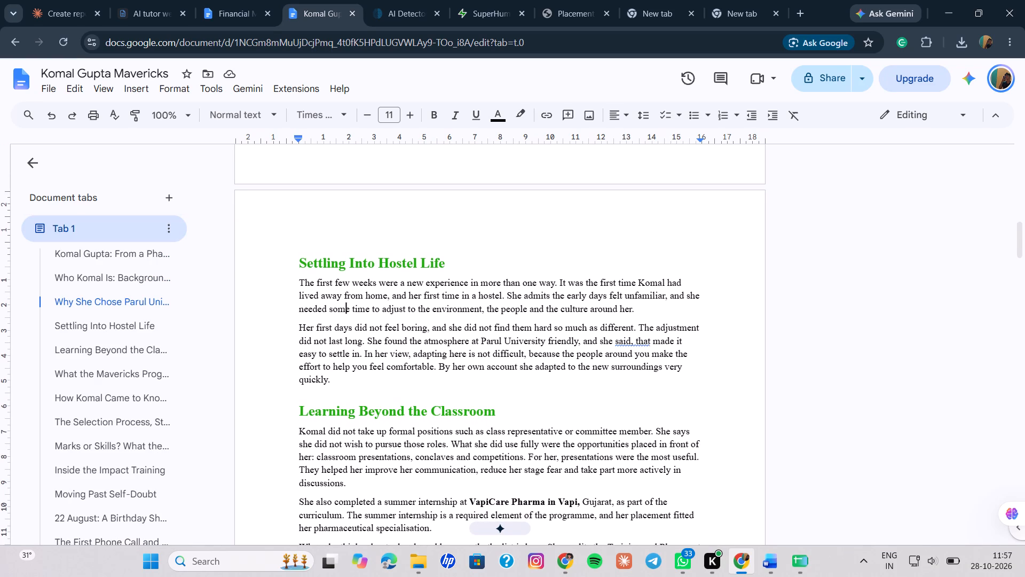
{"action": "left_click", "coordinate": [630, 348]}
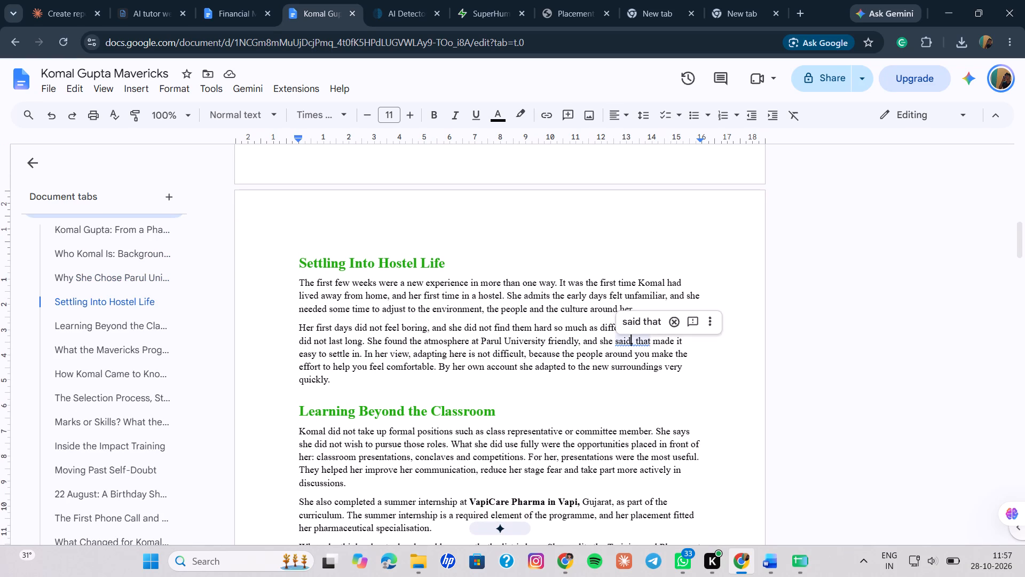
{"action": "left_click", "coordinate": [634, 322]}
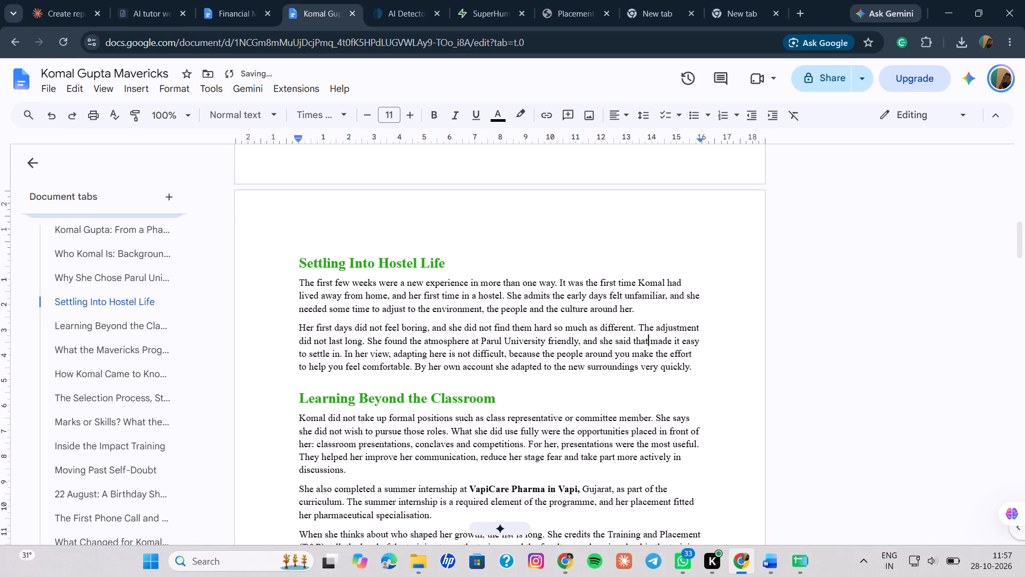
{"action": "left_click", "coordinate": [374, 377]}
{"action": "scroll", "coordinate": [372, 353], "scroll_direction": "down", "scroll_amount": 1}
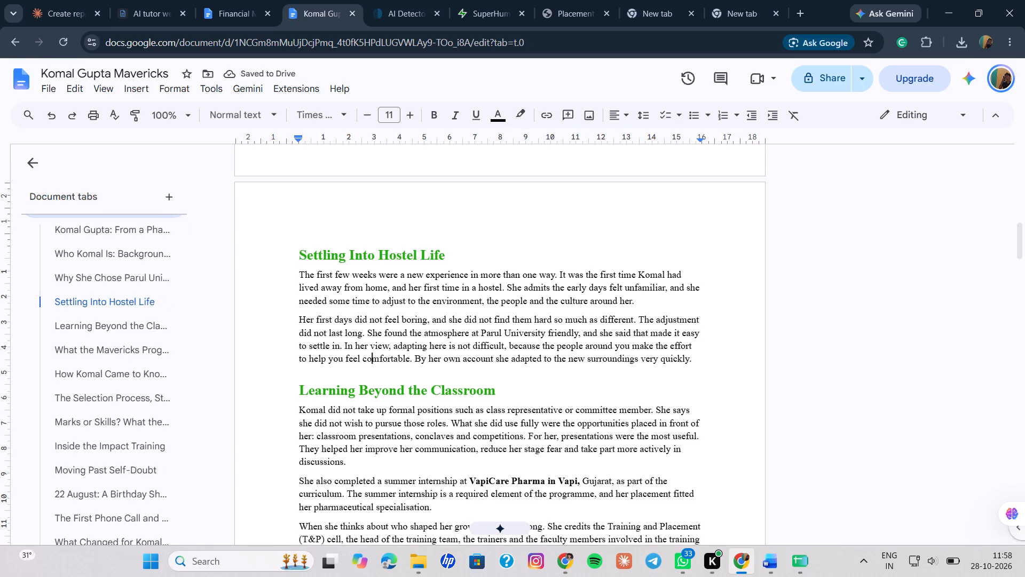
{"action": "key", "text": "ctrl+s"}
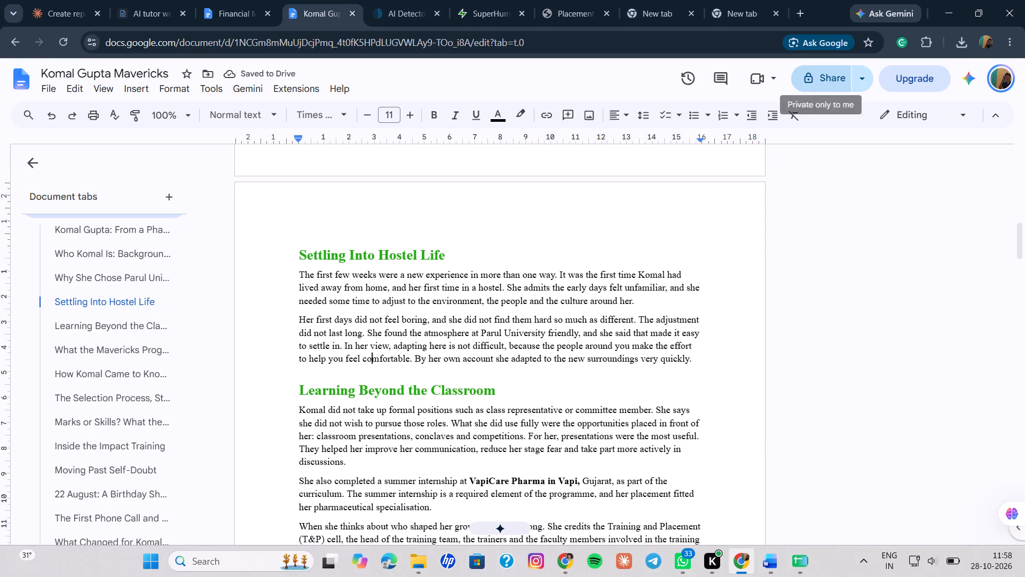
Share the report with anyone with the link as Editor, copy its link, and save.
{"action": "left_click", "coordinate": [833, 78]}
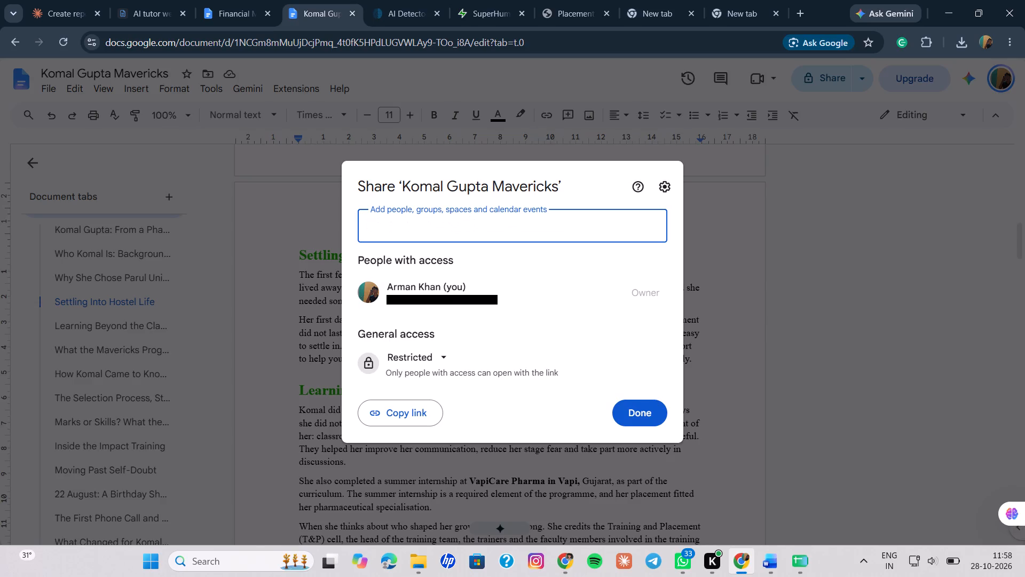
{"action": "left_click", "coordinate": [416, 355]}
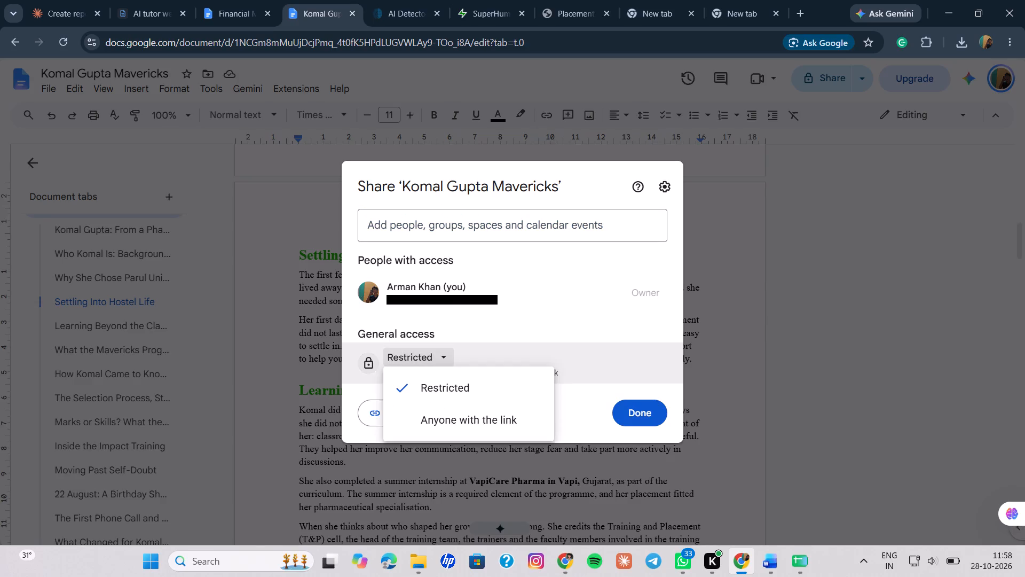
{"action": "left_click", "coordinate": [428, 417]}
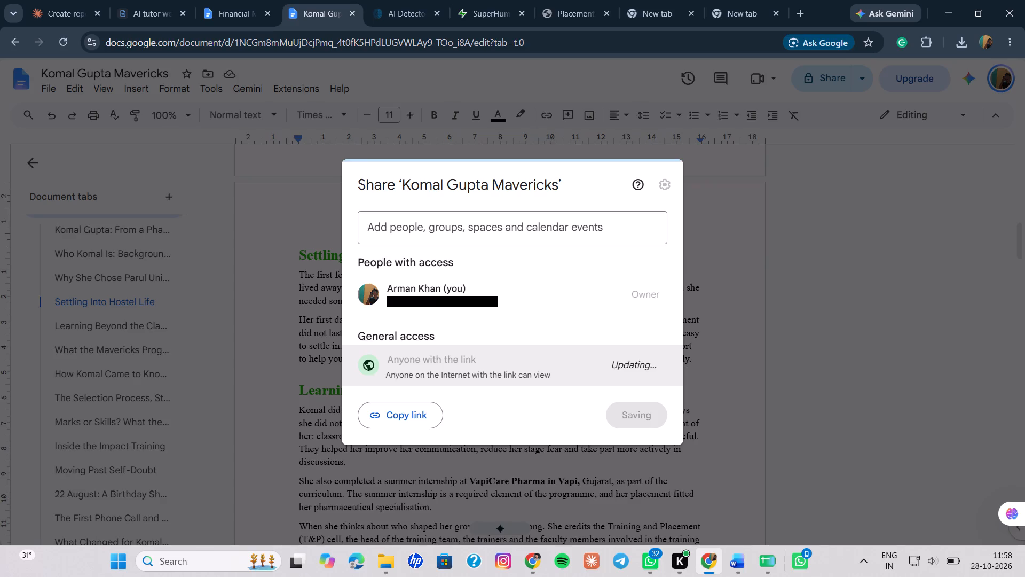
{"action": "left_click", "coordinate": [624, 361]}
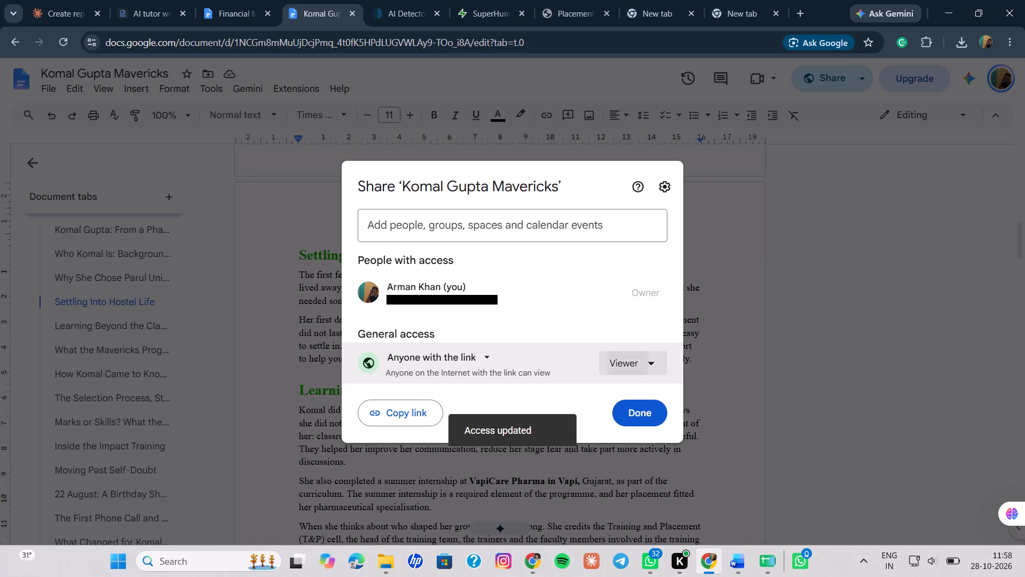
{"action": "left_click", "coordinate": [587, 472]}
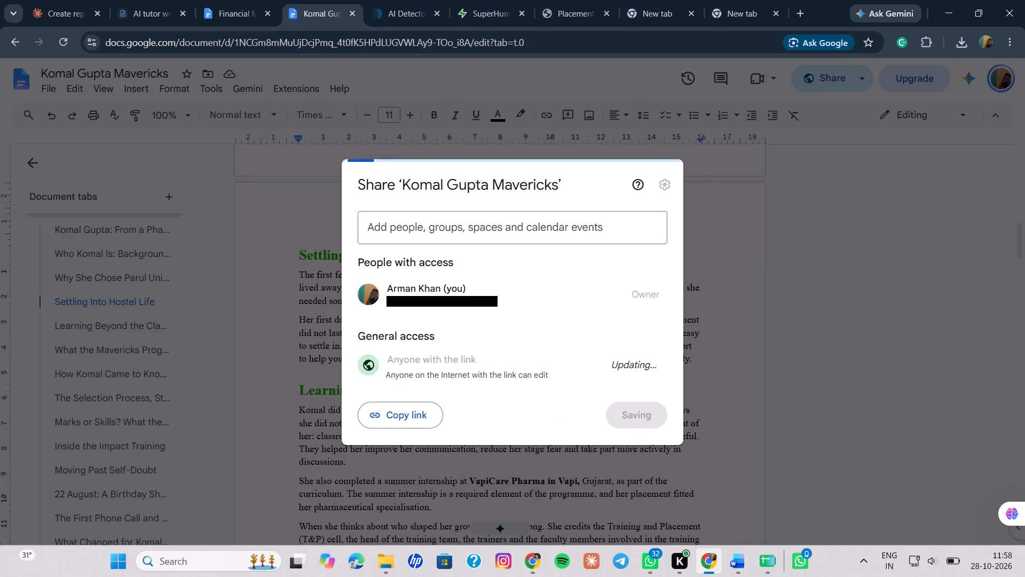
{"action": "left_click", "coordinate": [389, 420]}
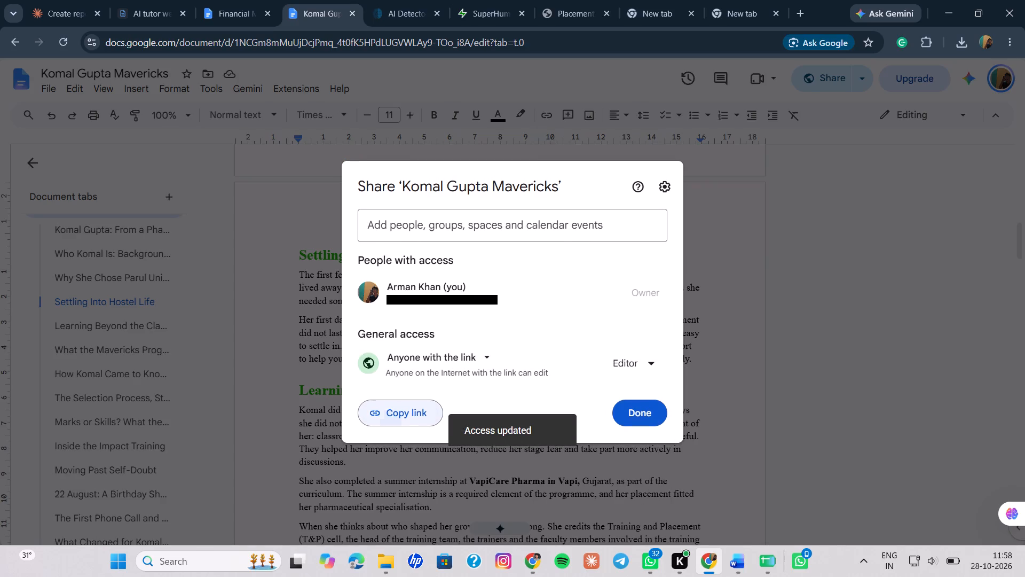
{"action": "left_click", "coordinate": [632, 411]}
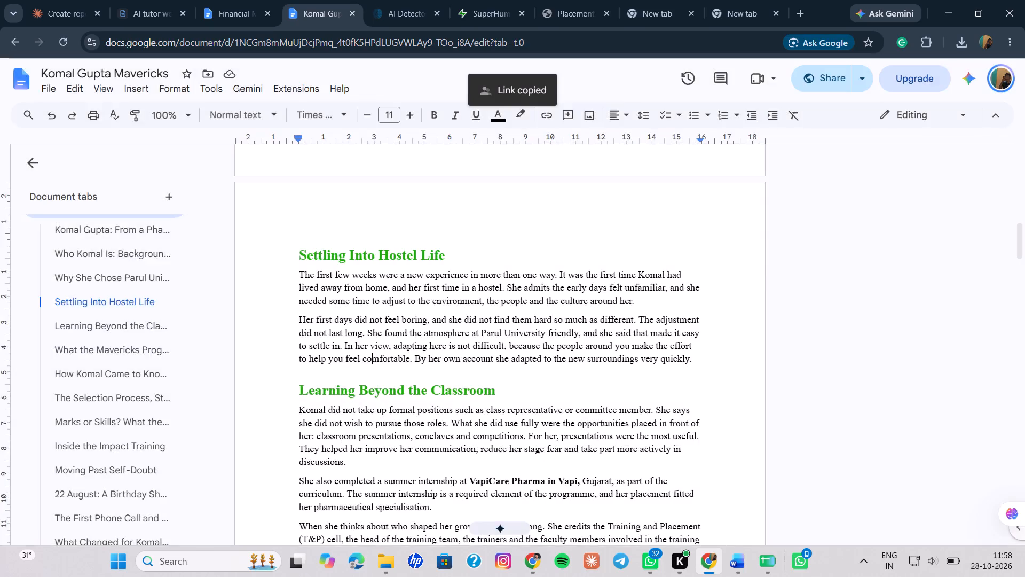
{"action": "key", "text": "ctrl+s"}
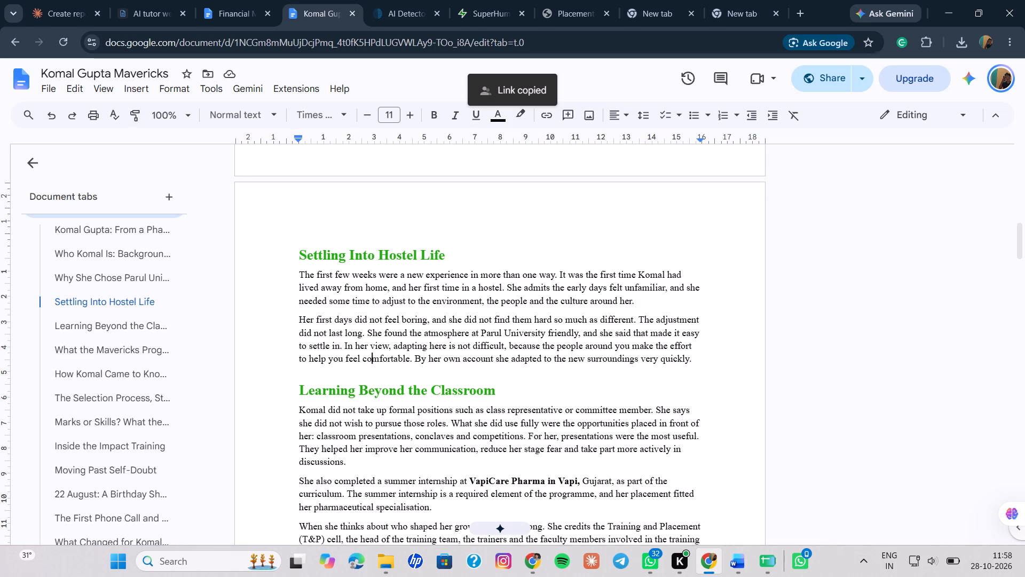
Download the report as a PDF document.
{"action": "left_click", "coordinate": [708, 445]}
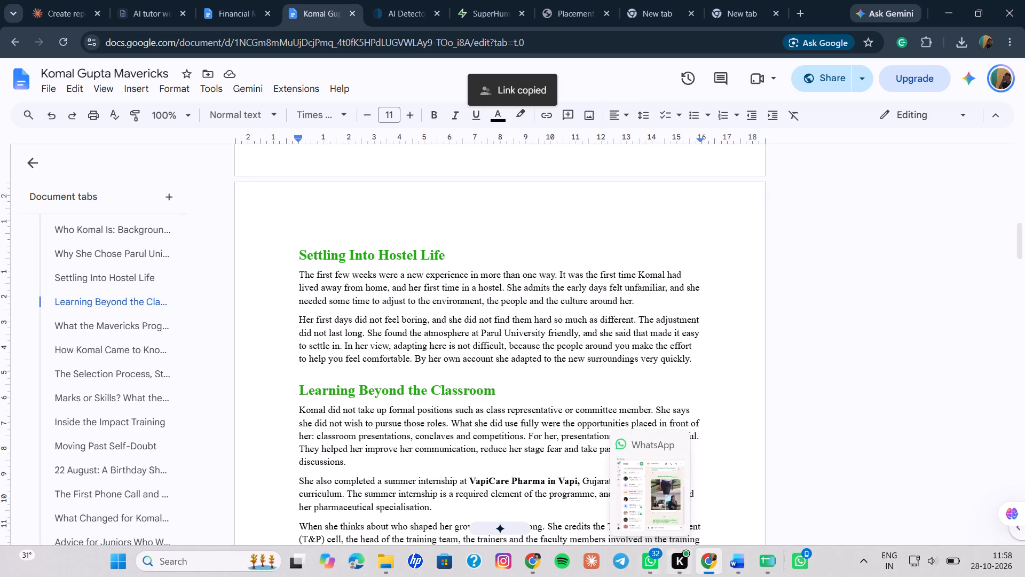
{"action": "left_click", "coordinate": [45, 91]}
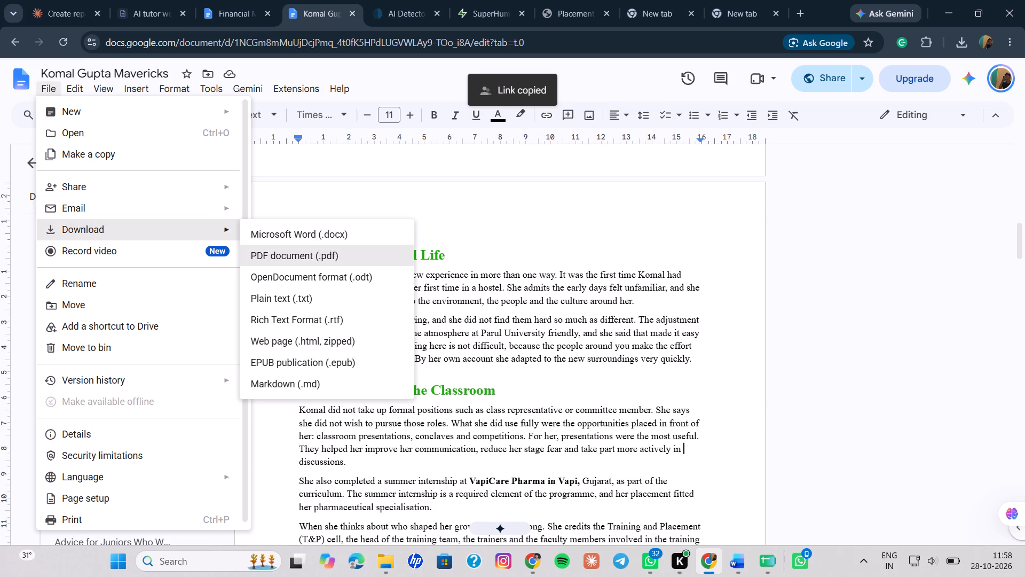
{"action": "left_click", "coordinate": [287, 251]}
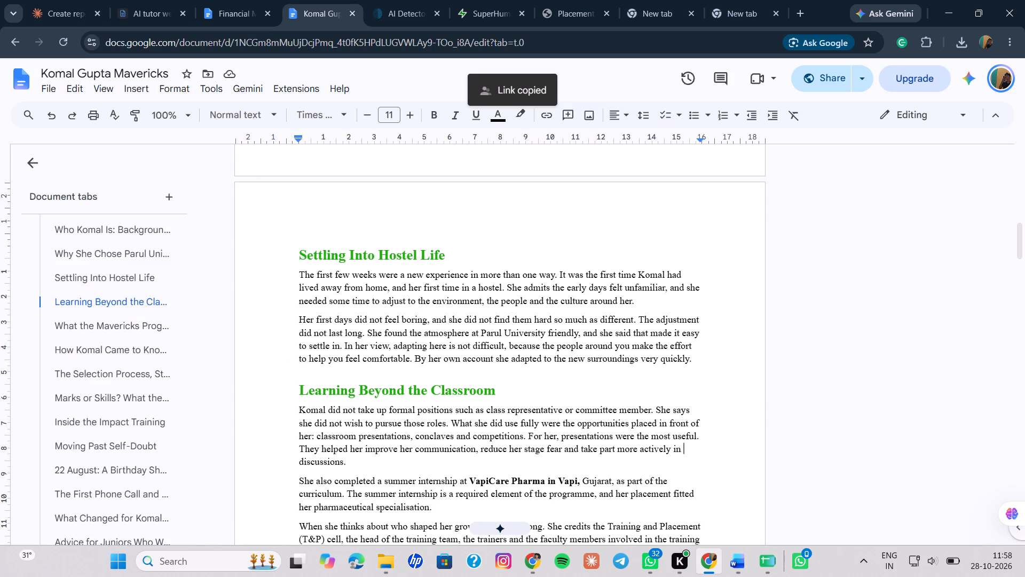
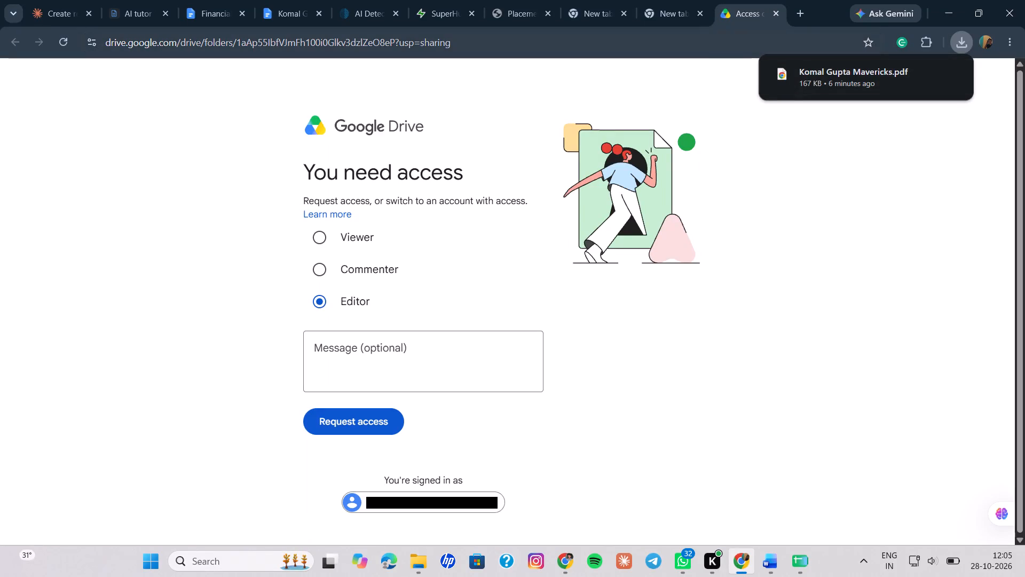
Switch from the Google Drive access request page to WhatsApp.
{"action": "key", "text": "alt+Tab"}
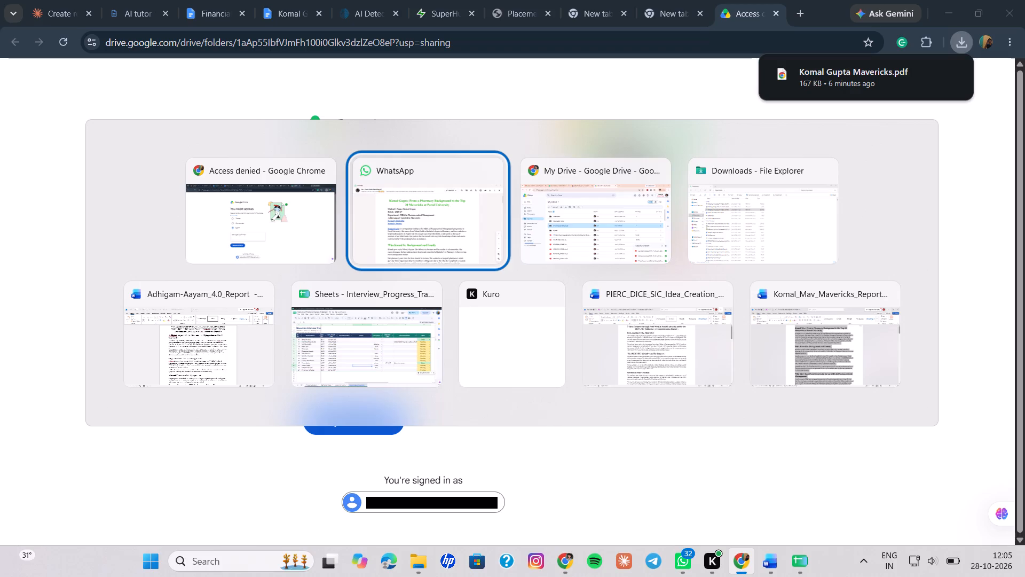
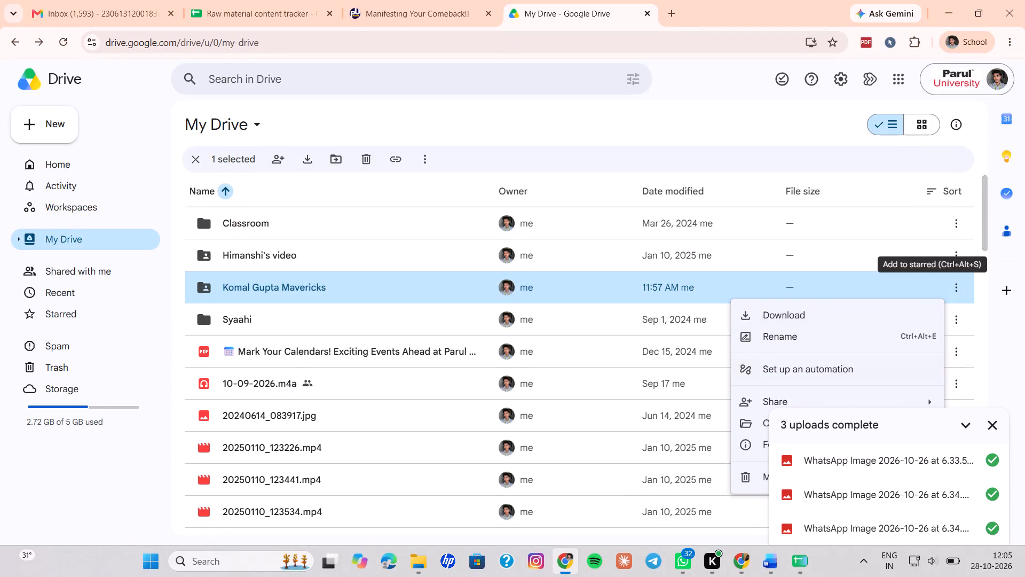
Change the general access of the Mavericks folder in My Drive to Anyone with the link.
{"action": "left_click", "coordinate": [754, 410]}
{"action": "left_click", "coordinate": [594, 403]}
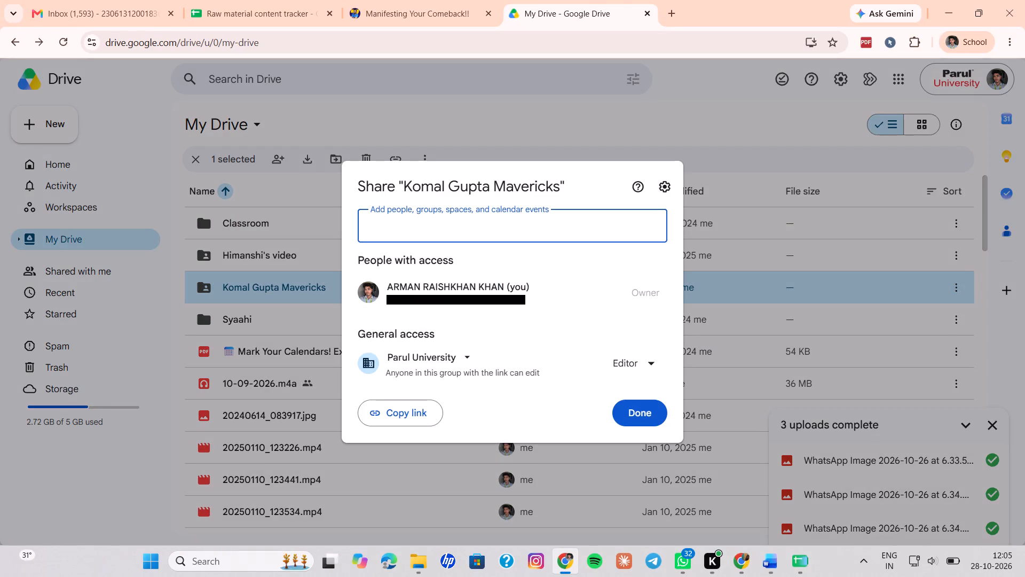
{"action": "left_click", "coordinate": [437, 361]}
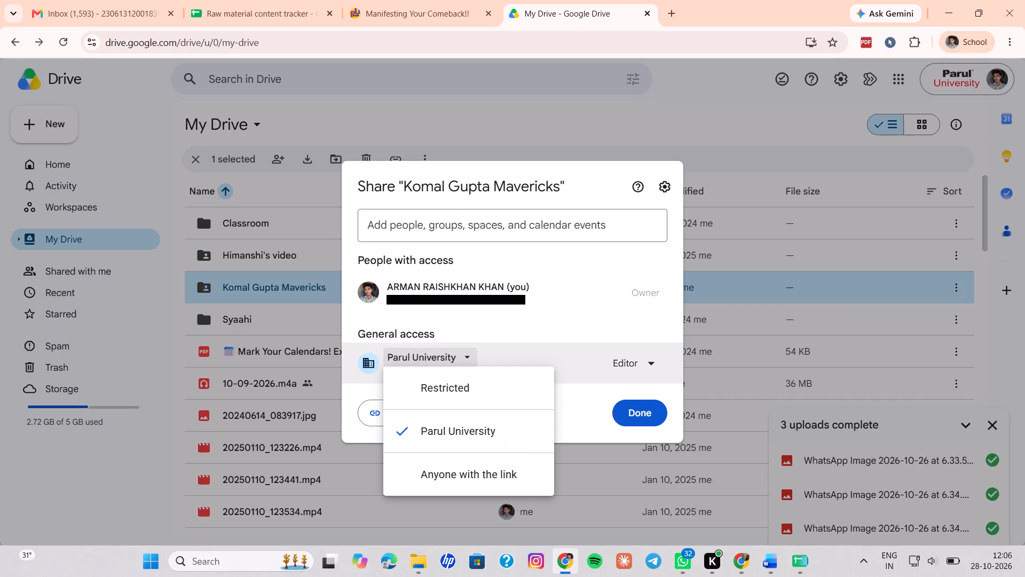
{"action": "left_click", "coordinate": [437, 467]}
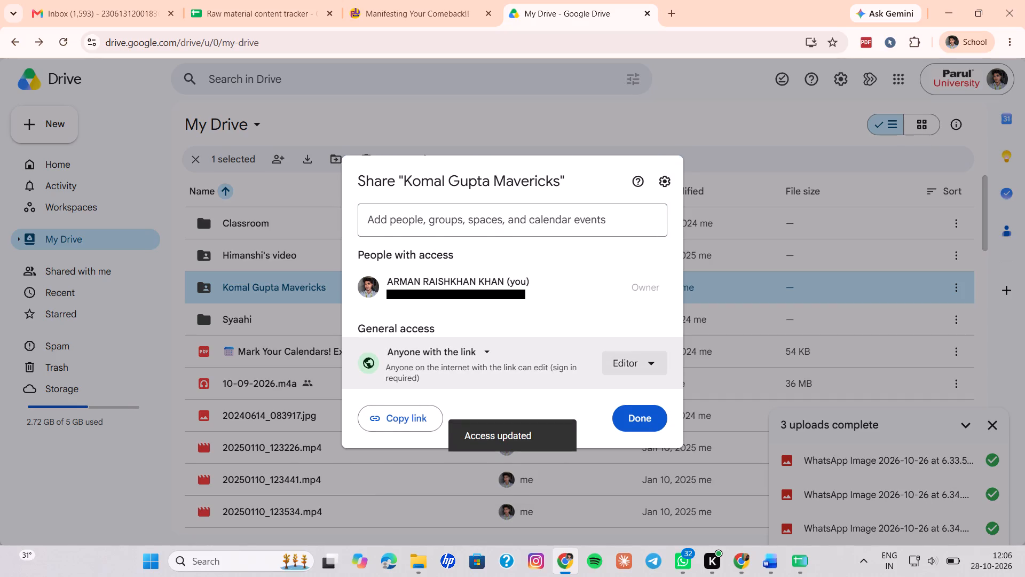
{"action": "left_click", "coordinate": [622, 365]}
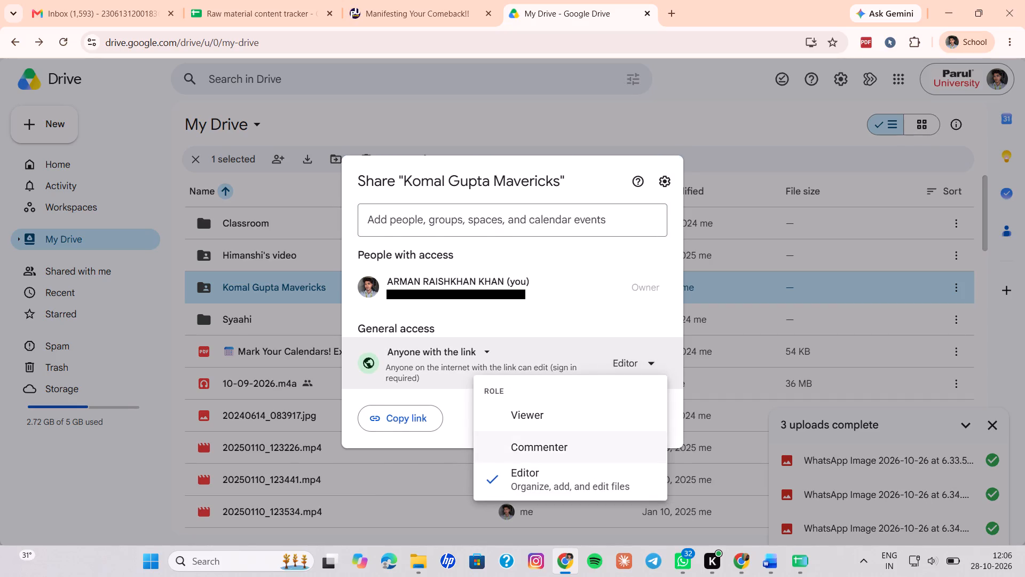
{"action": "left_click", "coordinate": [563, 319]}
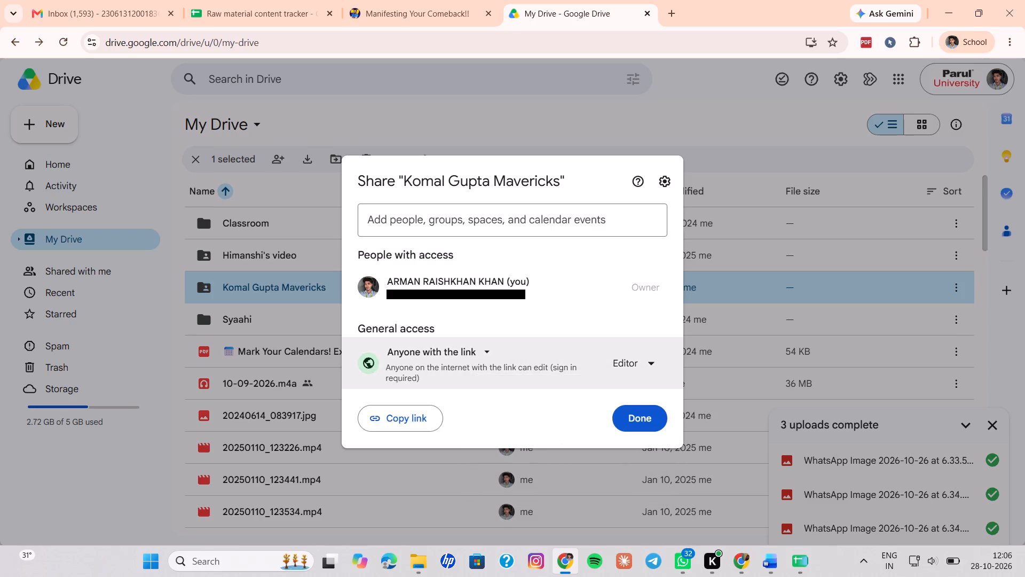
{"action": "left_click", "coordinate": [630, 413]}
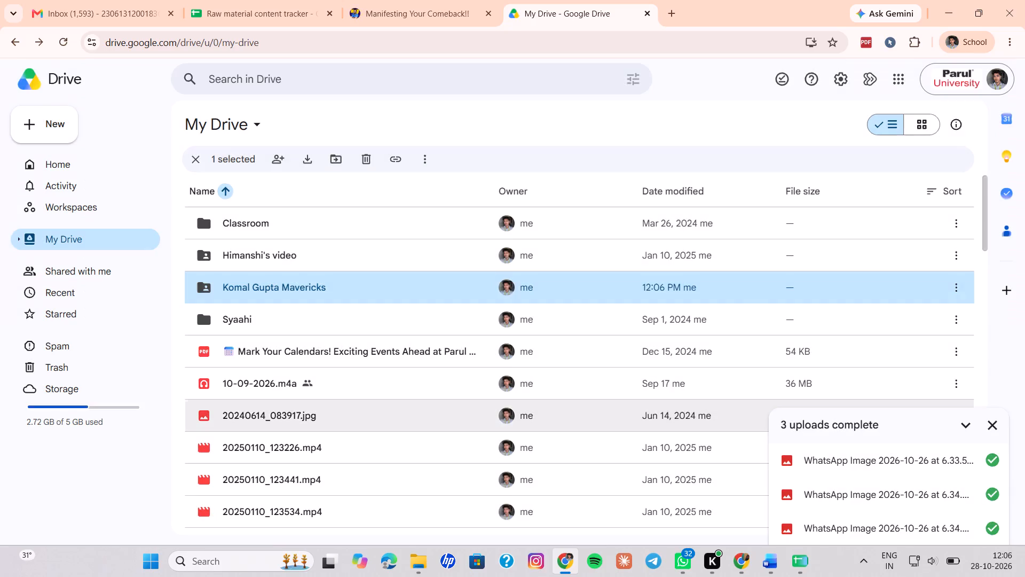
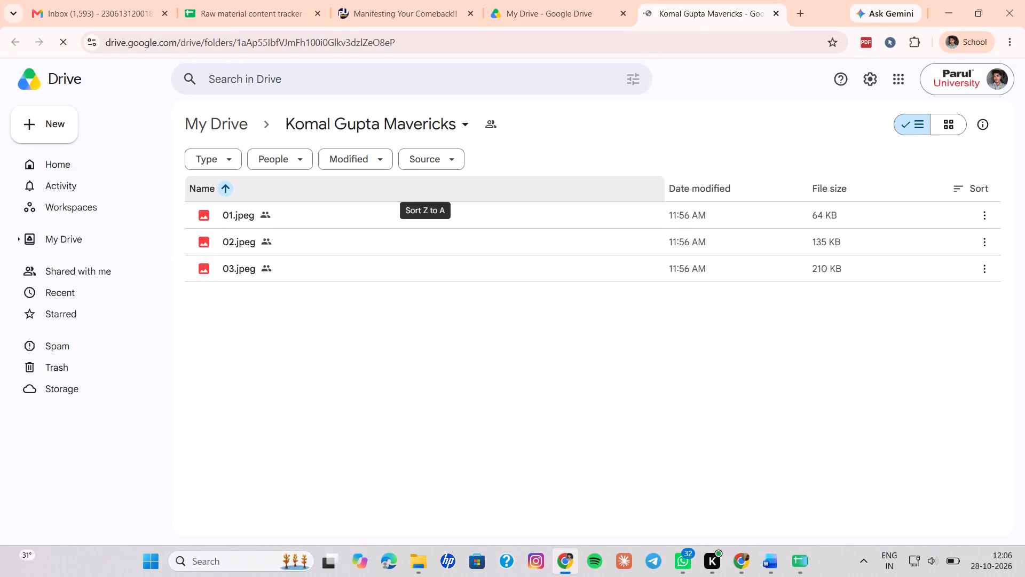
Preview the images 01.jpeg, 02.jpeg and 03.jpeg in the shared Mavericks folder, and close the folder's browser tab.
{"action": "double_click", "coordinate": [288, 220]}
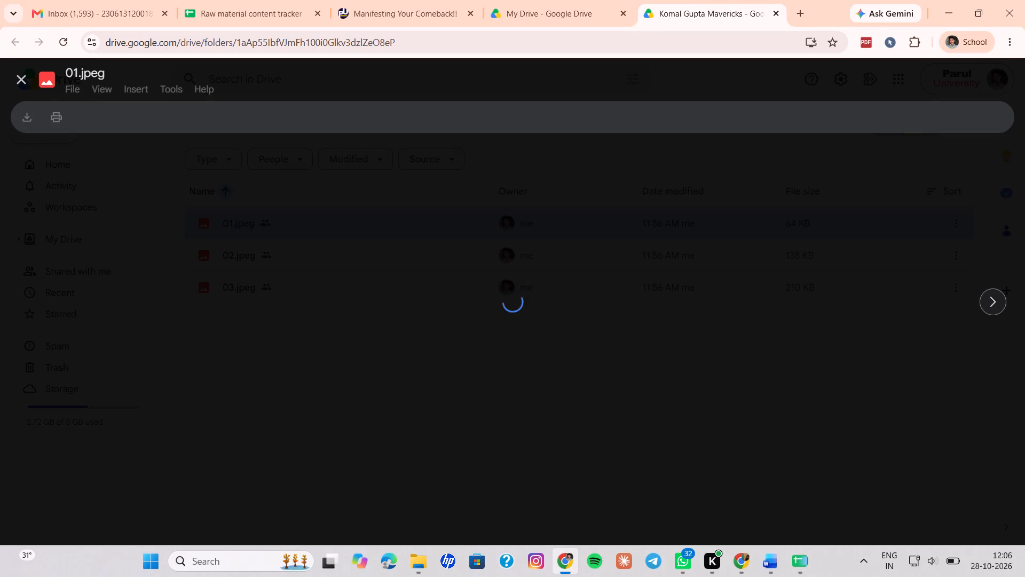
{"action": "key", "text": "Right"}
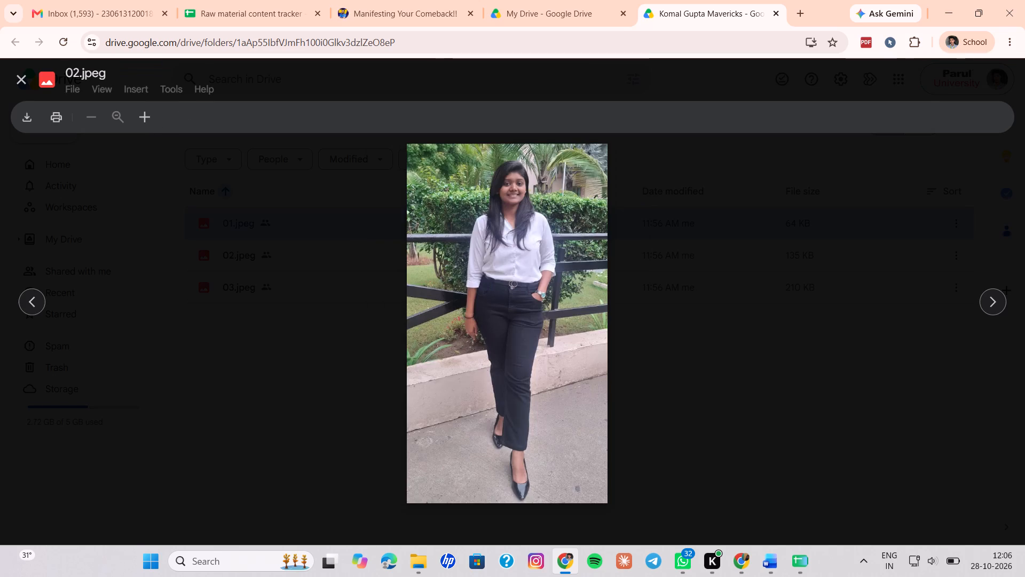
{"action": "key", "text": "Right"}
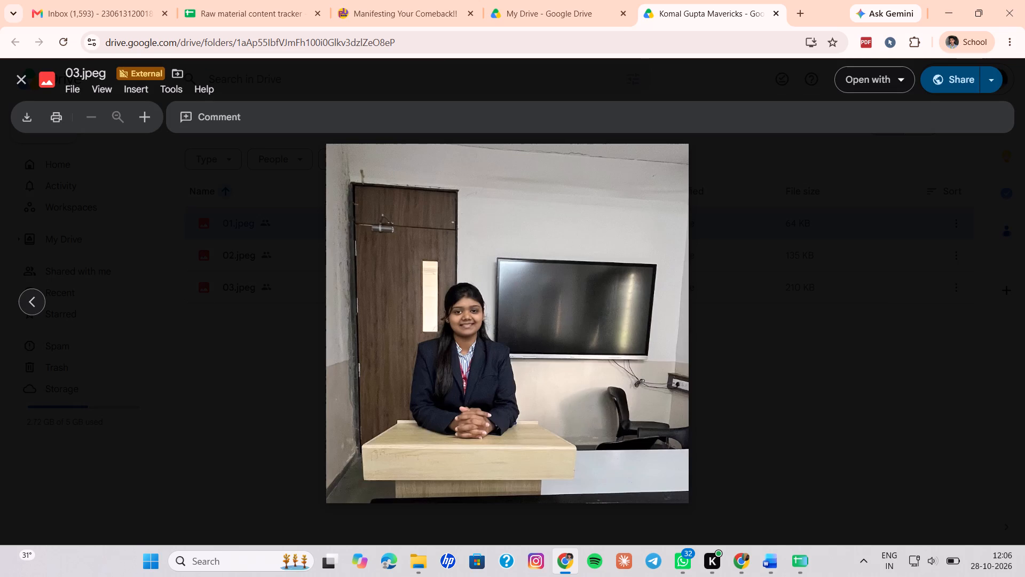
{"action": "left_click", "coordinate": [14, 68]}
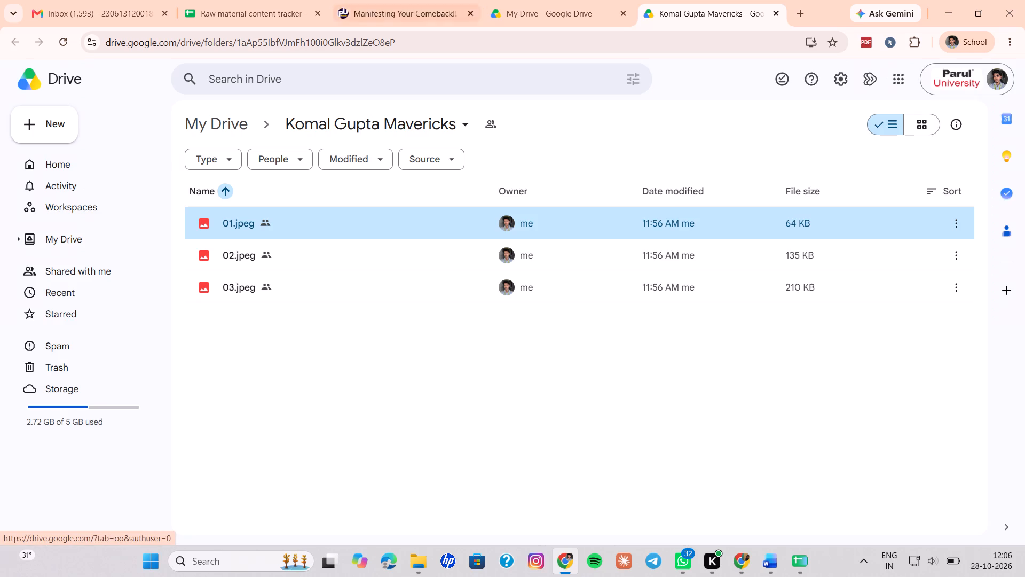
{"action": "left_click", "coordinate": [771, 14]}
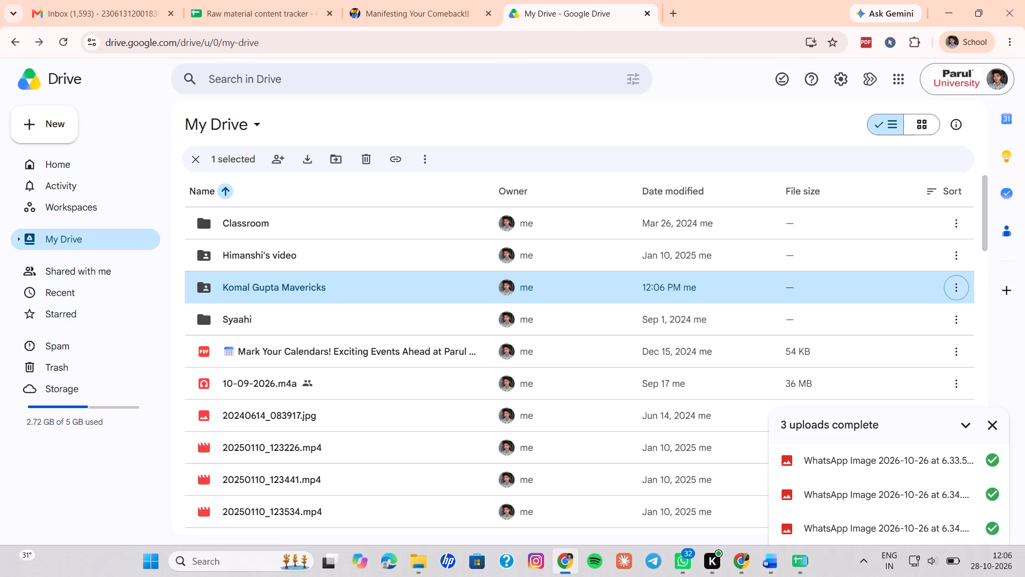